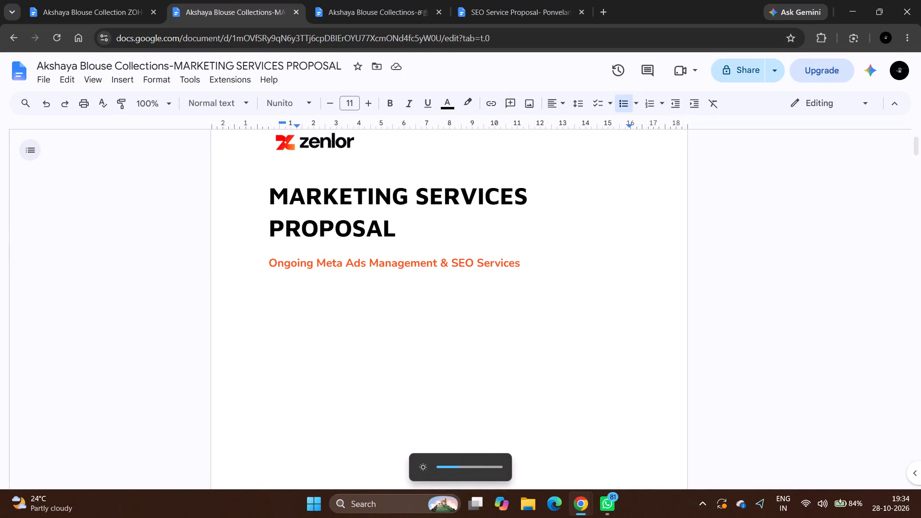
# Review the cover page and the opening Overview and Initial Setup sections of the marketing services proposal.
pyautogui.scroll(-3, 435, 322)
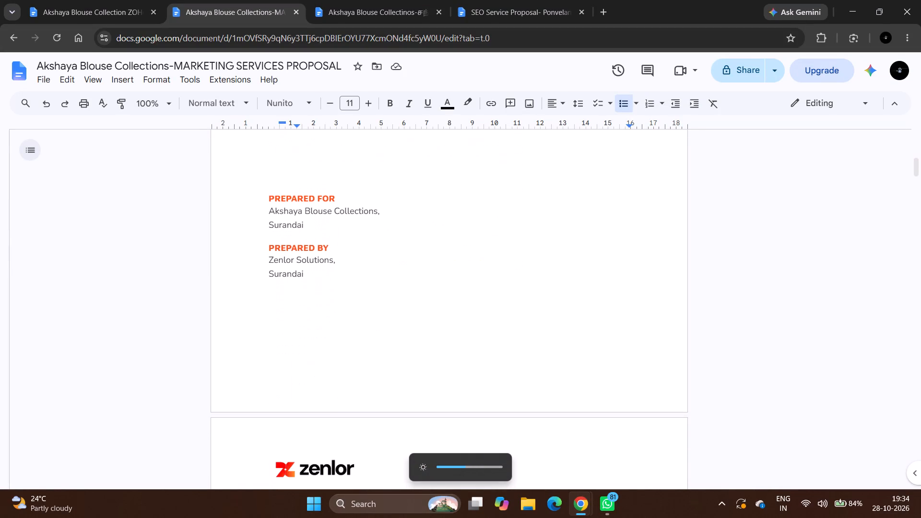
pyautogui.scroll(-2, 435, 322)
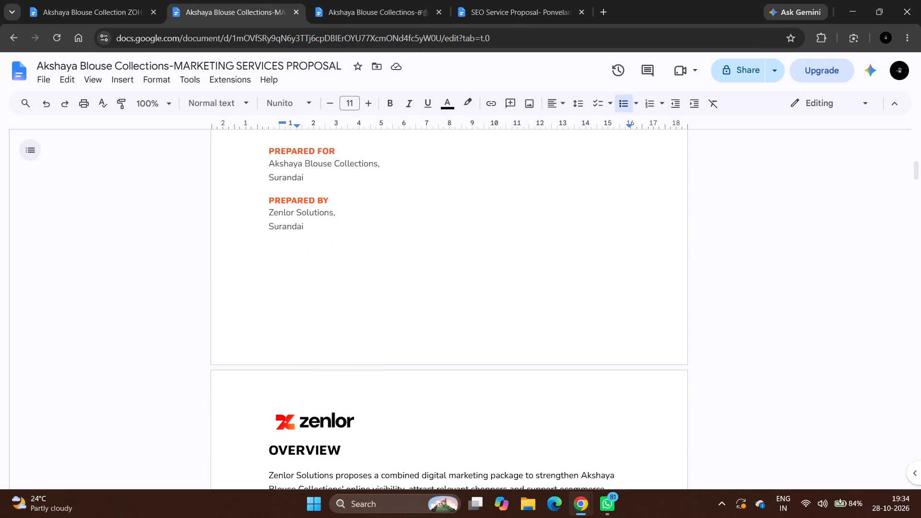
pyautogui.scroll(7, 435, 322)
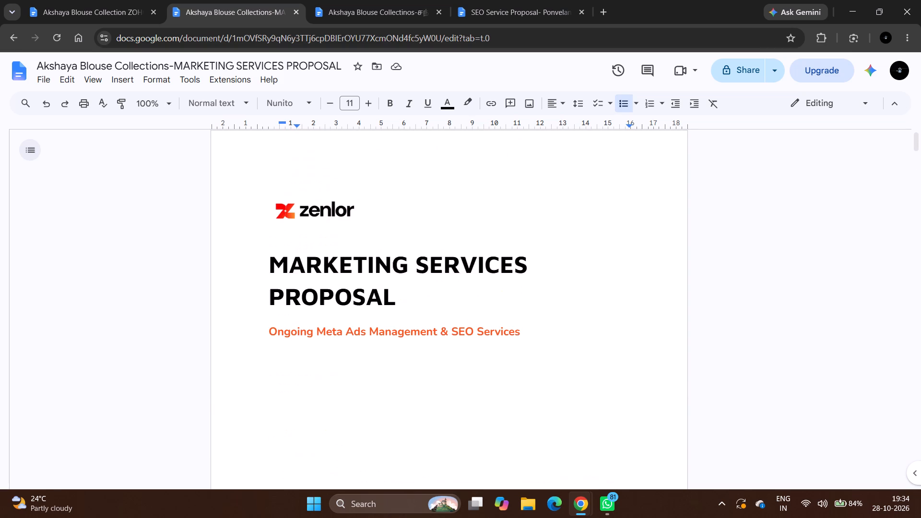
pyautogui.scroll(1, 435, 322)
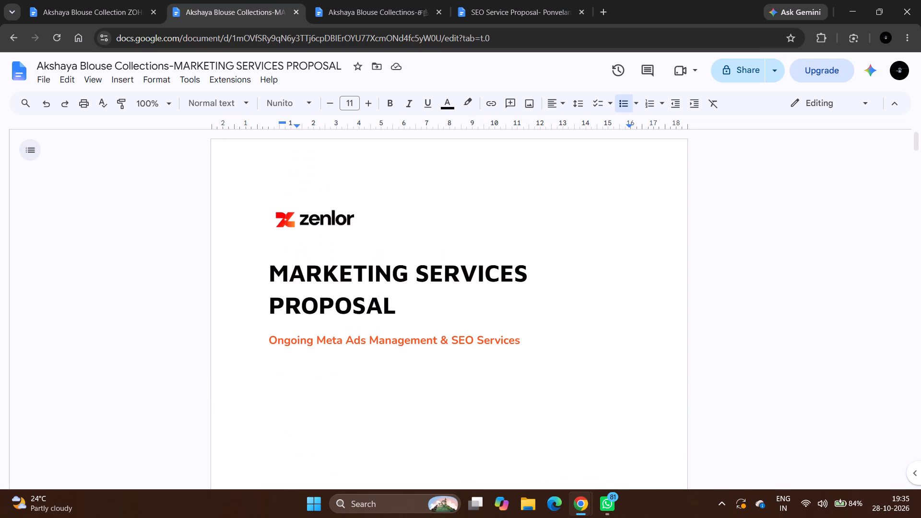
pyautogui.scroll(-2, 404, 300)
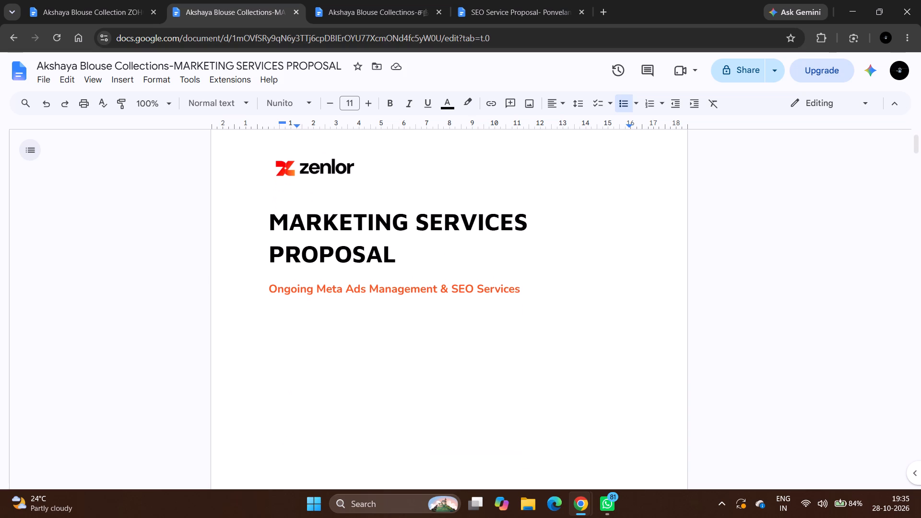
pyautogui.scroll(-1, 404, 300)
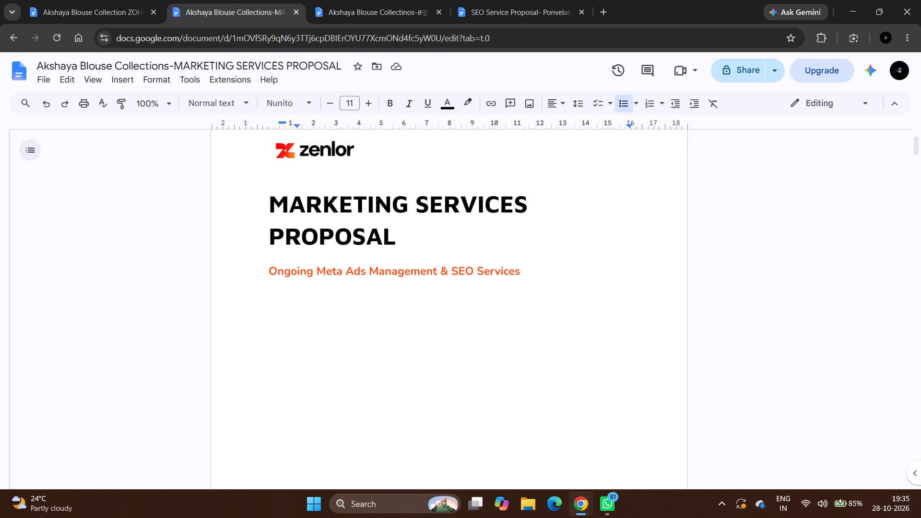
pyautogui.press('Down')
pyautogui.press('Up')
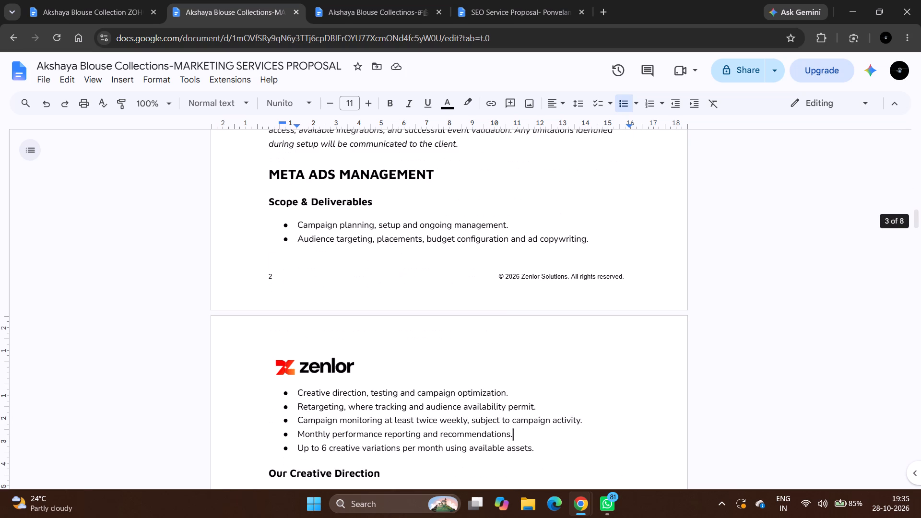
pyautogui.press('Up')
pyautogui.press('Up')
pyautogui.click(404, 300)
pyautogui.scroll(8, 404, 300)
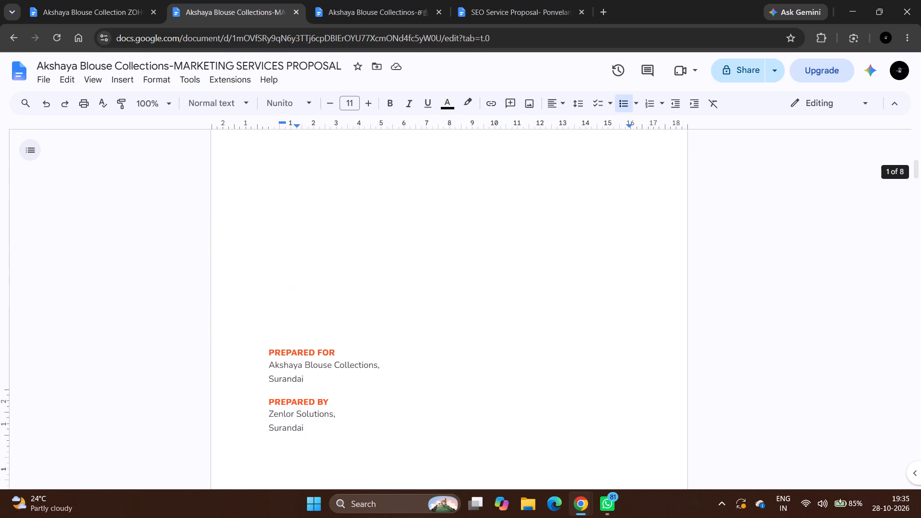
pyautogui.scroll(-4, 404, 300)
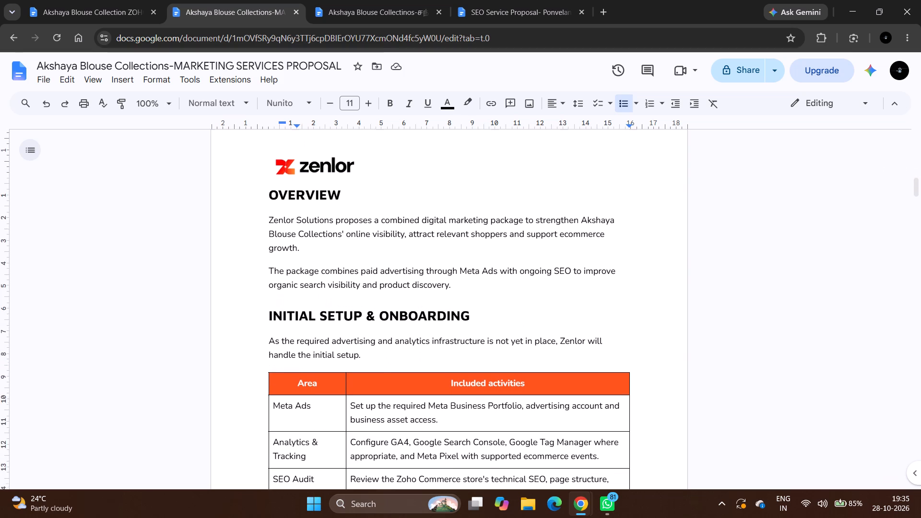
pyautogui.scroll(-2, 404, 300)
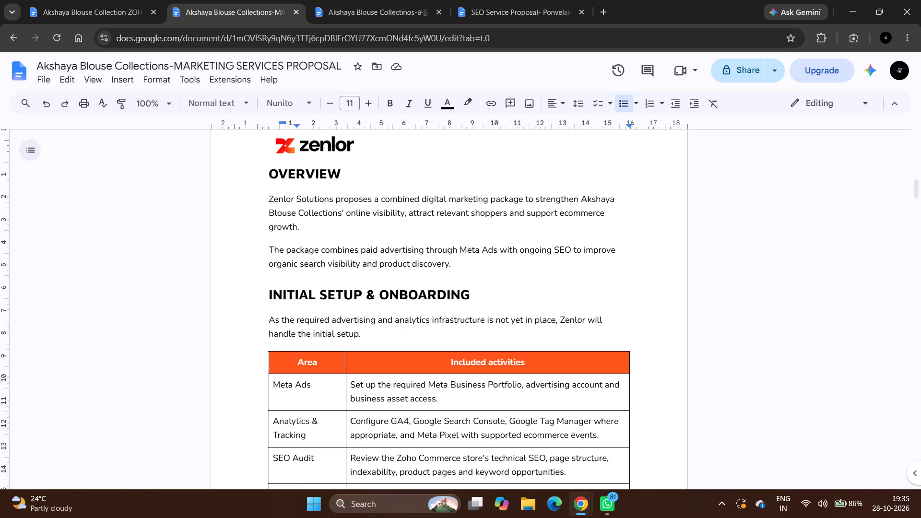
# Compare the heading styles and capitalization in the marketing services proposal with those in the Zoho Commerce implementation proposal.
pyautogui.click(298, 173)
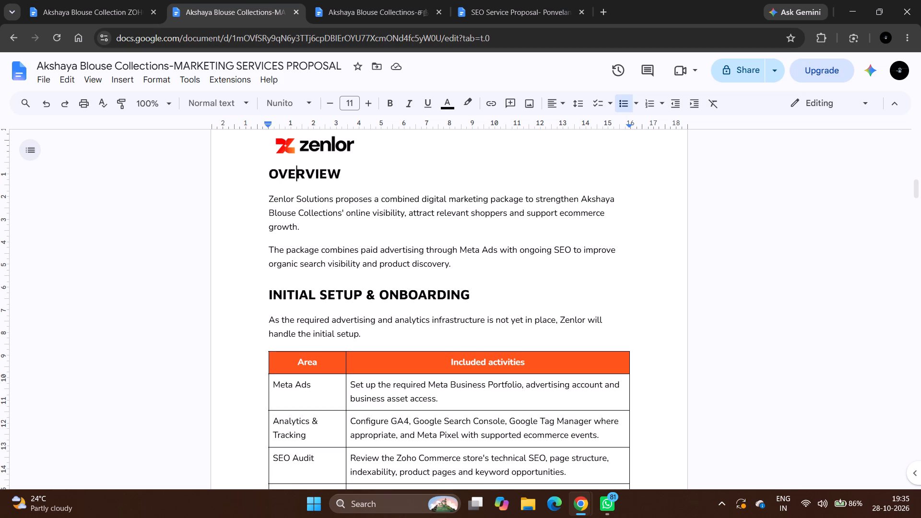
pyautogui.click(298, 173)
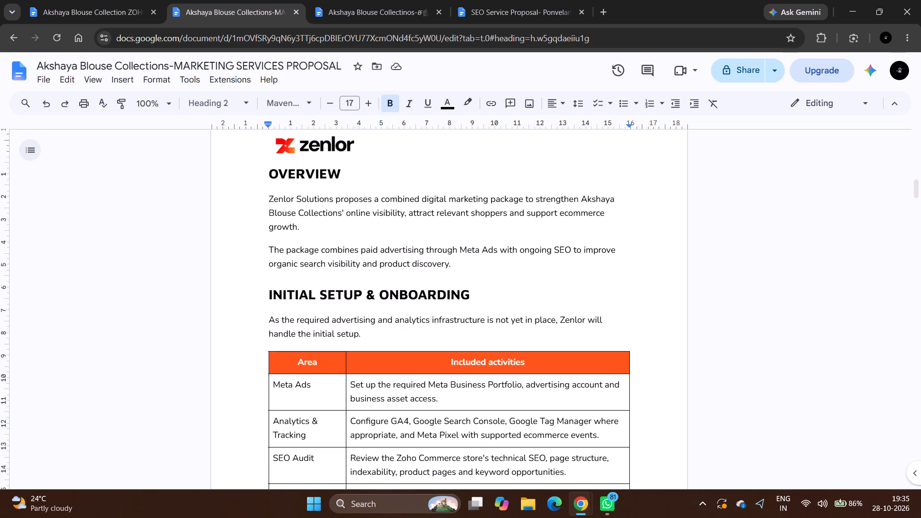
pyautogui.scroll(-3, 326, 294)
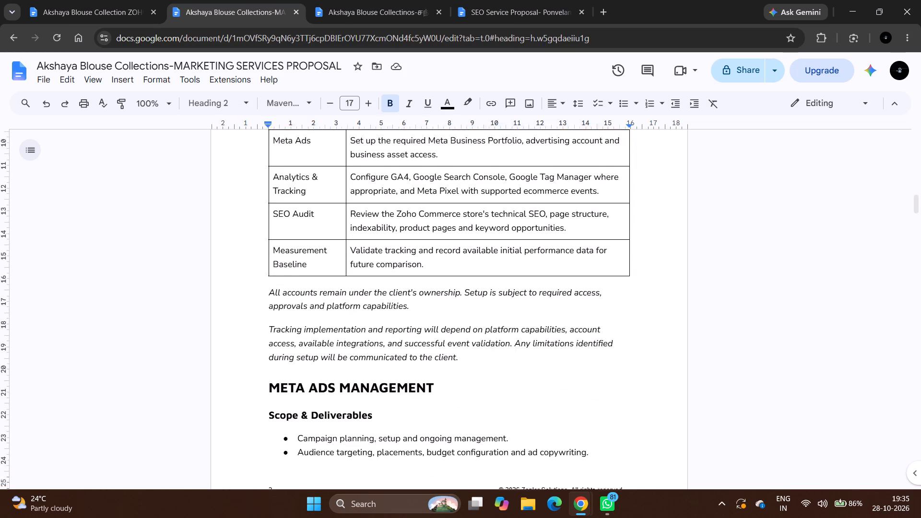
pyautogui.scroll(-1, 326, 294)
pyautogui.click(312, 239)
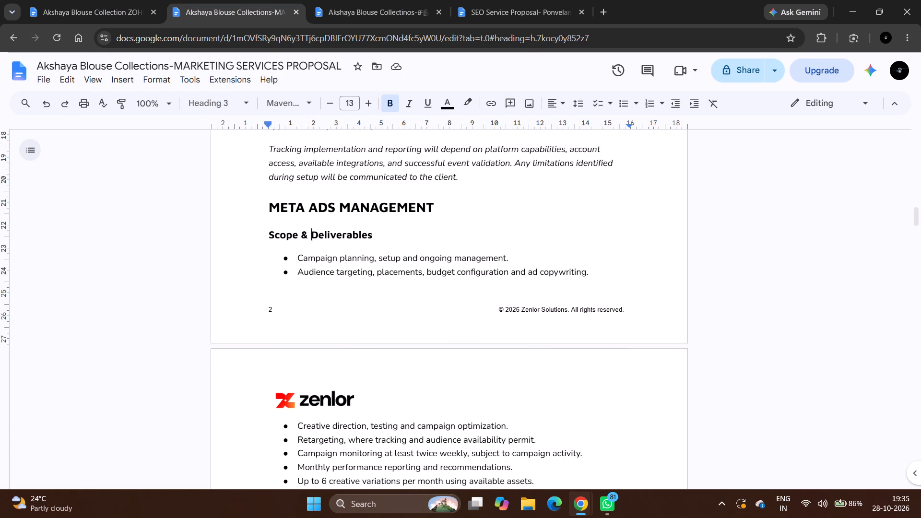
pyautogui.scroll(4, 312, 239)
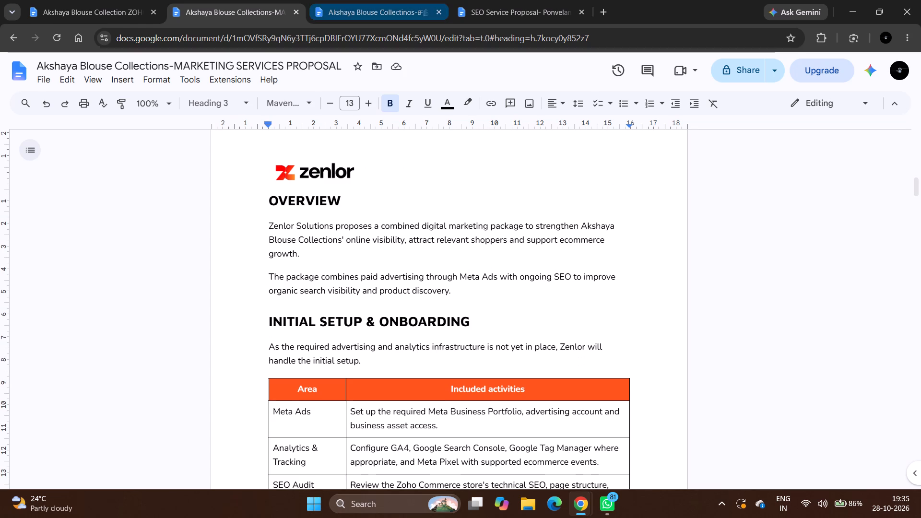
pyautogui.click(136, 0)
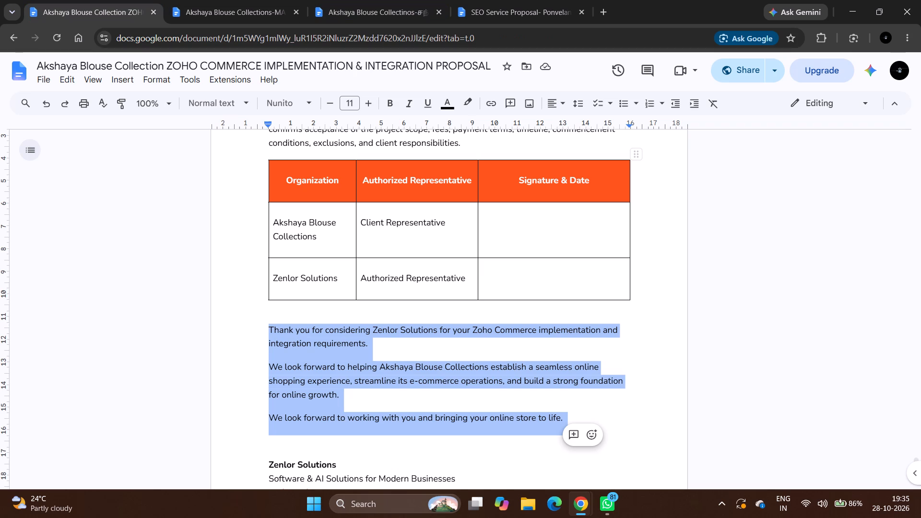
pyautogui.scroll(6, 272, 285)
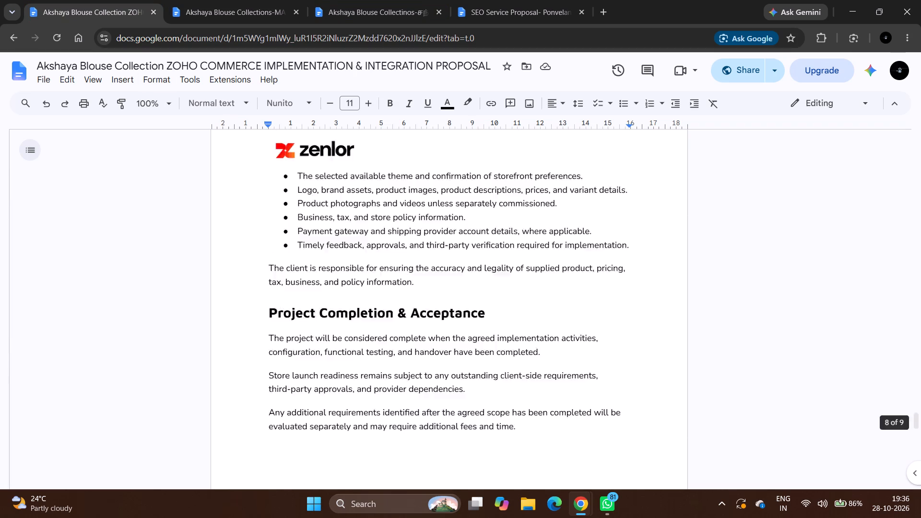
pyautogui.scroll(13, 272, 285)
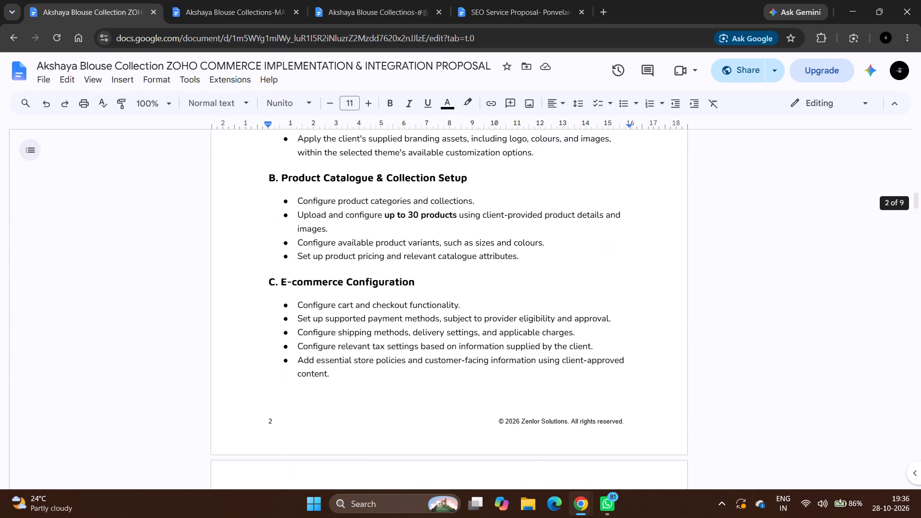
pyautogui.scroll(1, 272, 285)
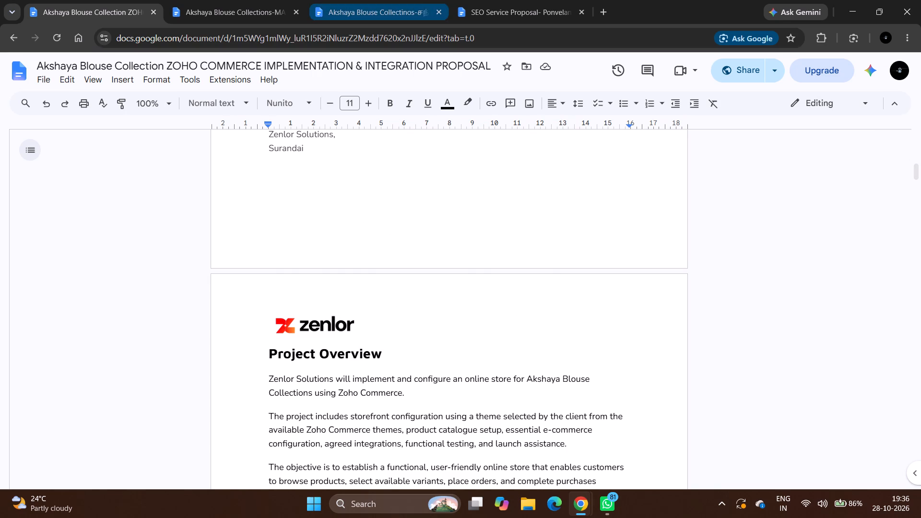
pyautogui.click(334, 0)
pyautogui.click(282, 0)
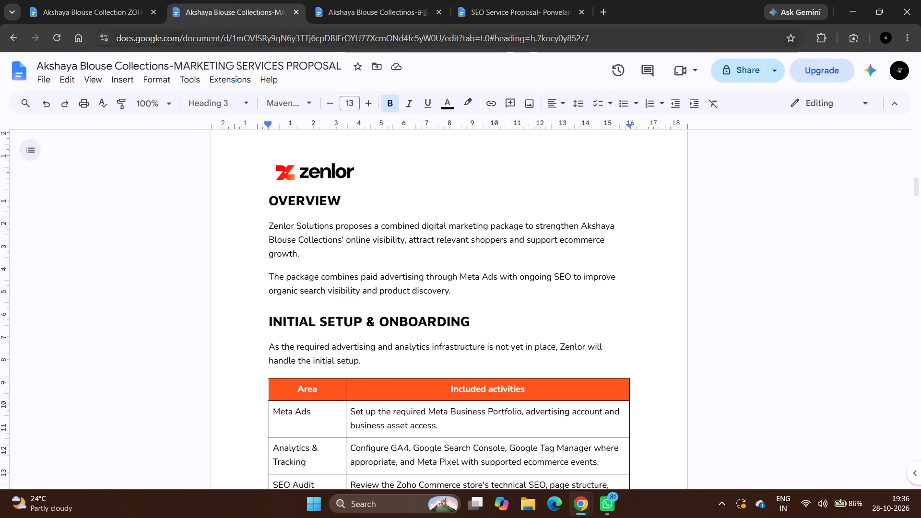
# Rewrite the all-caps OVERVIEW heading in the marketing services proposal as "Overview".
pyautogui.moveTo(281, 202); pyautogui.dragTo(341, 196)
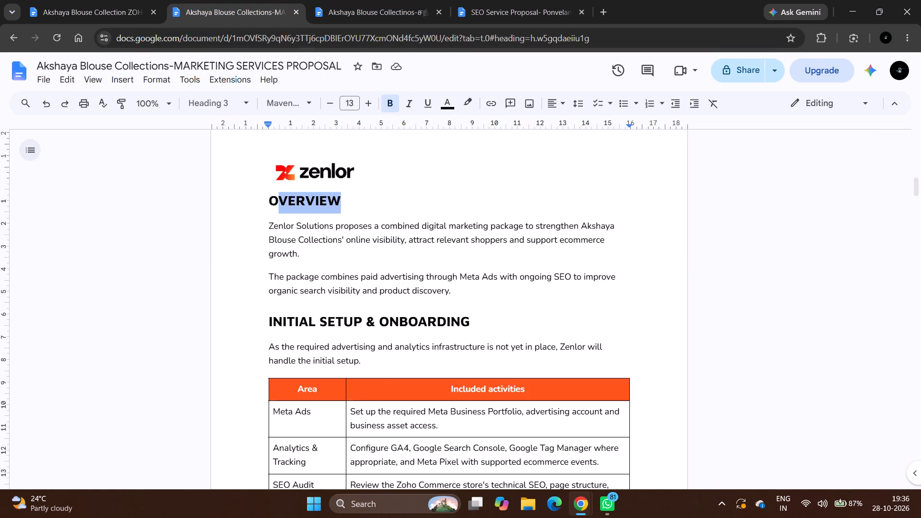
pyautogui.write('veri')
pyautogui.press('BackSpace')
pyautogui.write('view')
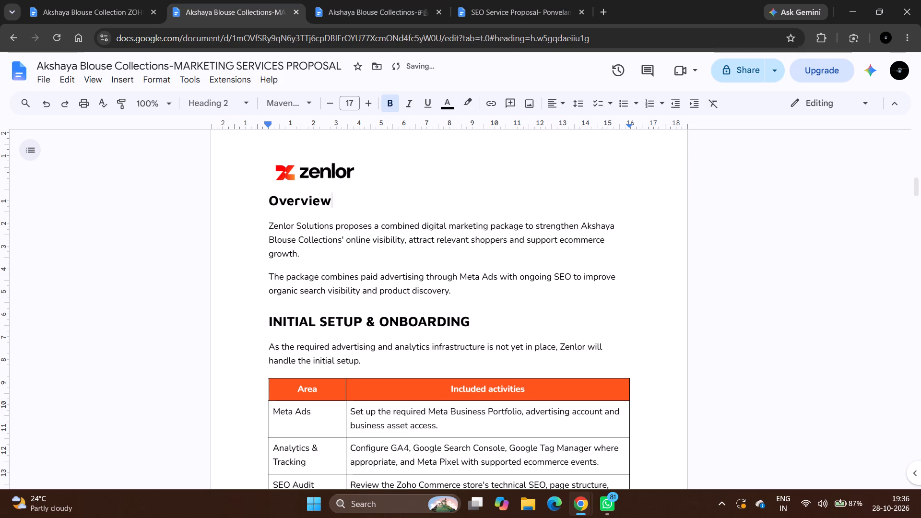
pyautogui.click(268, 201)
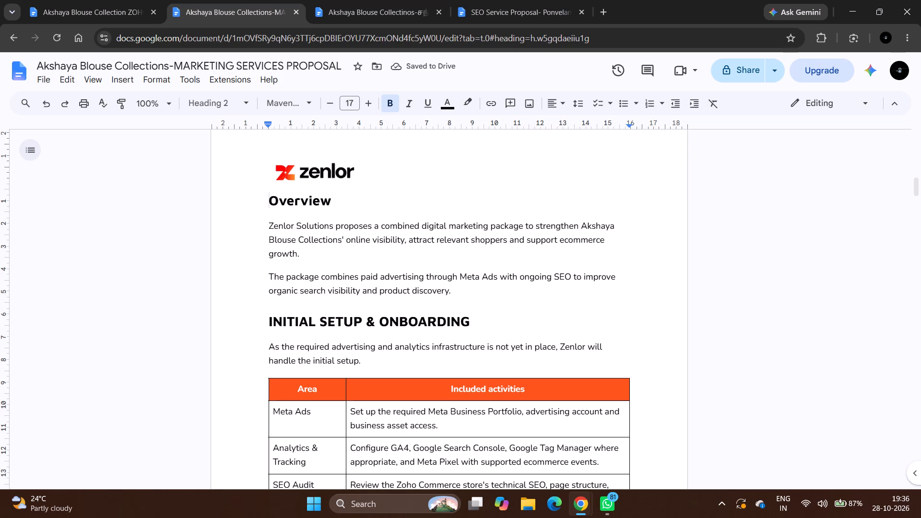
# Rewrite the all-caps heading above the setup activities table as "Initial Setup & Onboarding".
pyautogui.moveTo(273, 323); pyautogui.dragTo(315, 324)
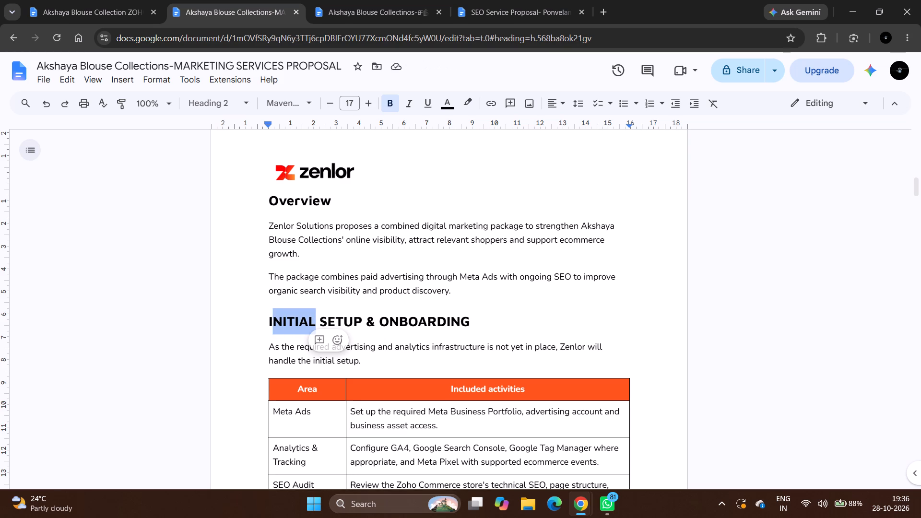
pyautogui.write('nitial')
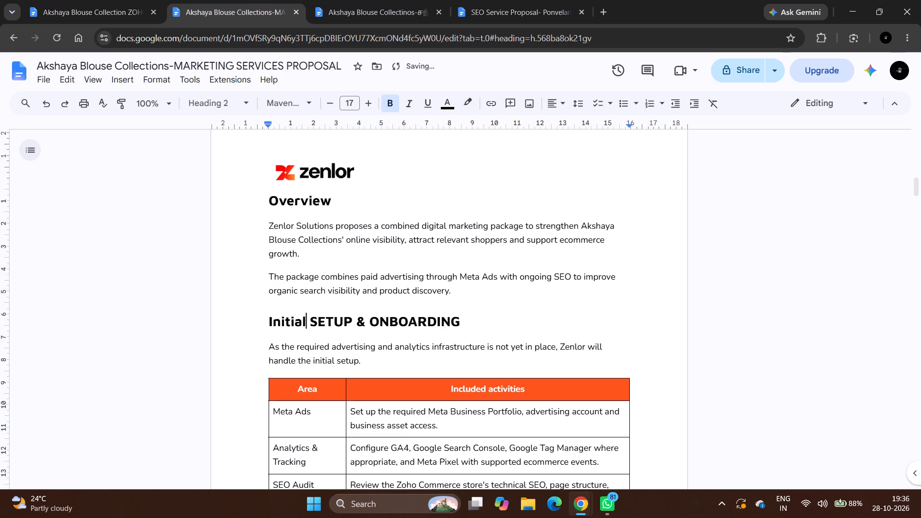
pyautogui.moveTo(318, 322); pyautogui.dragTo(349, 320)
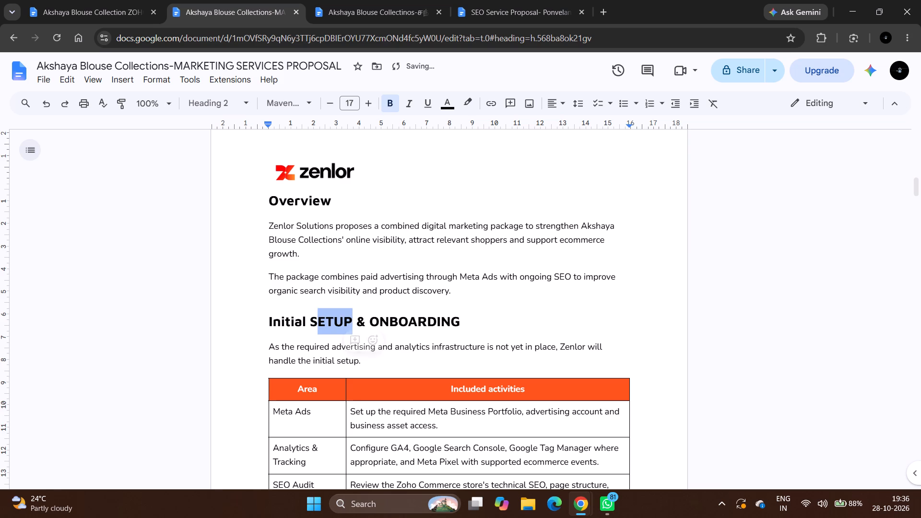
pyautogui.write('se')
pyautogui.press('BackSpace')
pyautogui.press('BackSpace')
pyautogui.write('etup')
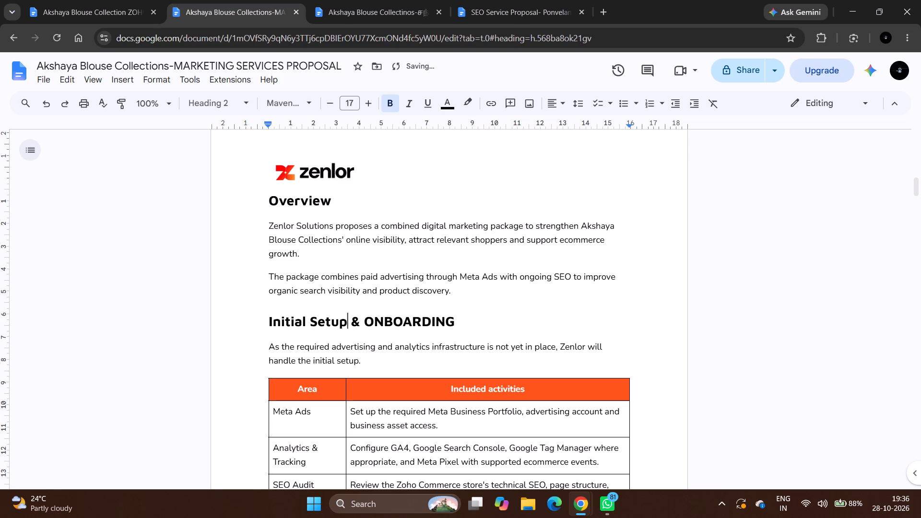
pyautogui.moveTo(376, 322); pyautogui.dragTo(443, 324)
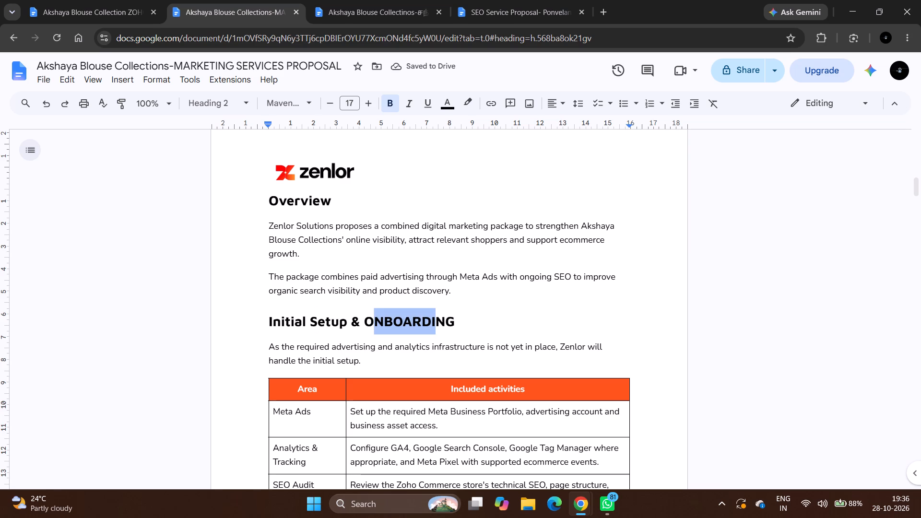
pyautogui.moveTo(443, 324); pyautogui.dragTo(455, 320)
pyautogui.write('nvoarding')
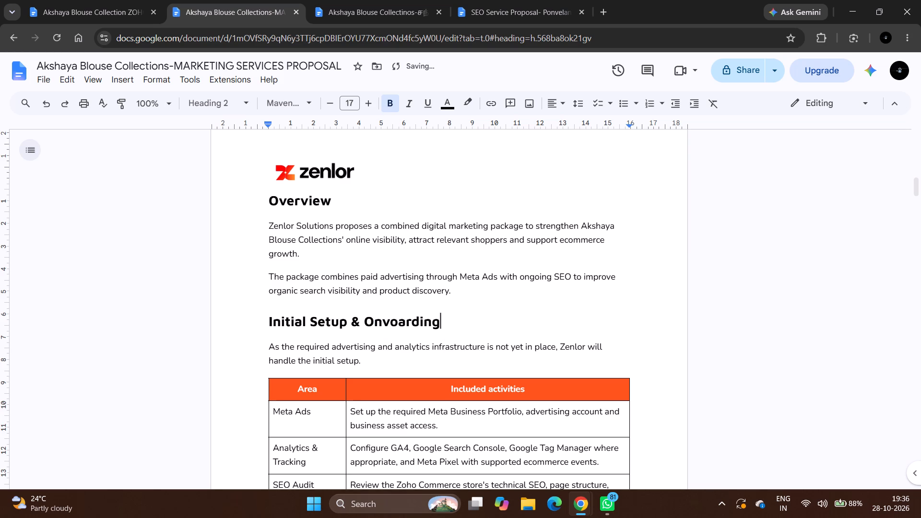
pyautogui.click(391, 323)
pyautogui.press('BackSpace')
pyautogui.press('b')
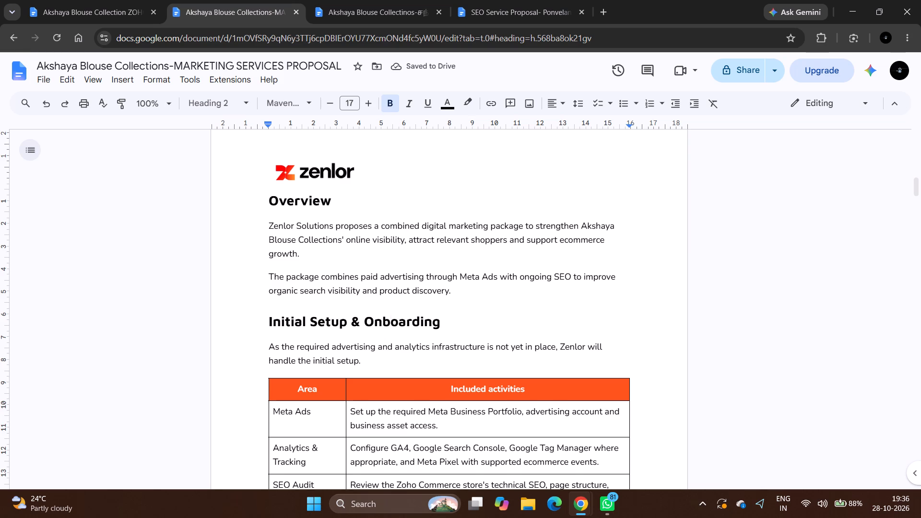
# Check the Scope of Services formatting in the Zoho Commerce proposal against the marketing proposal's Overview and Initial Setup sections.
pyautogui.hotkey('ctrl', 'shift', 'Tab')
pyautogui.scroll(-3, 401, 274)
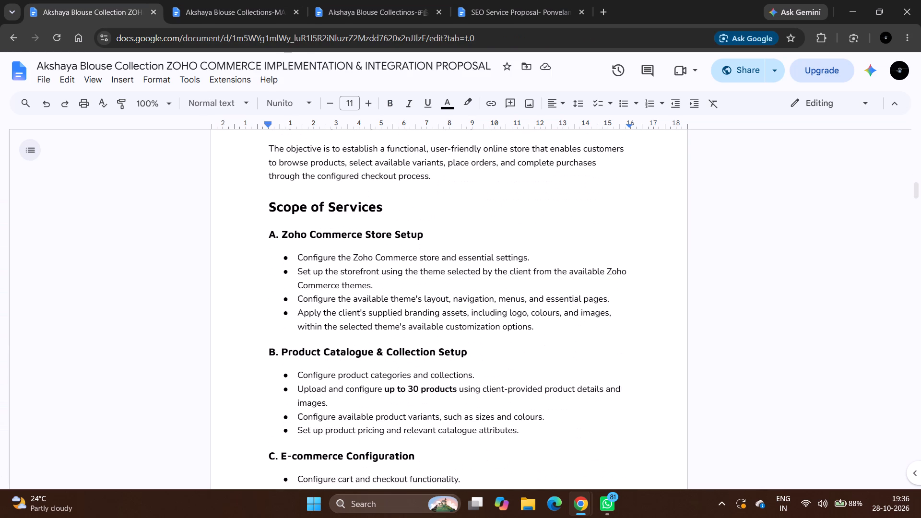
pyautogui.hotkey('ctrl', 'Tab')
pyautogui.scroll(-1, 401, 274)
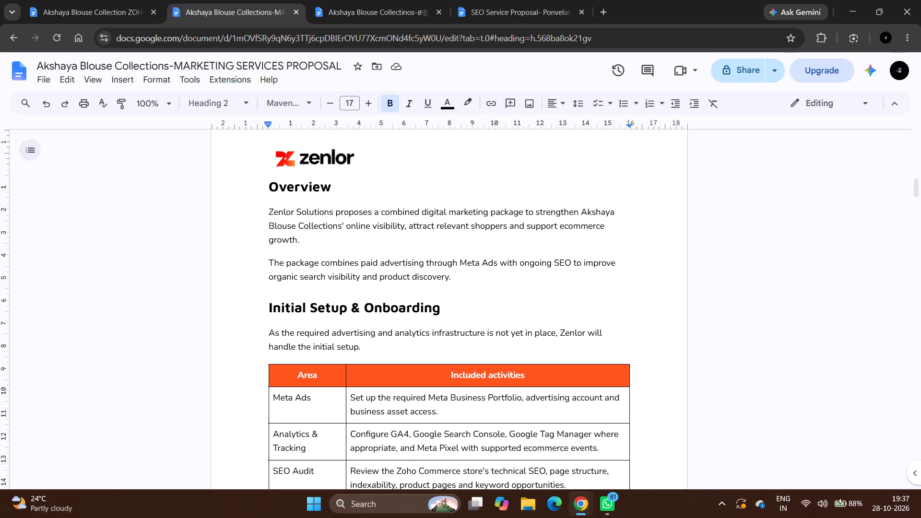
pyautogui.scroll(-1, 401, 274)
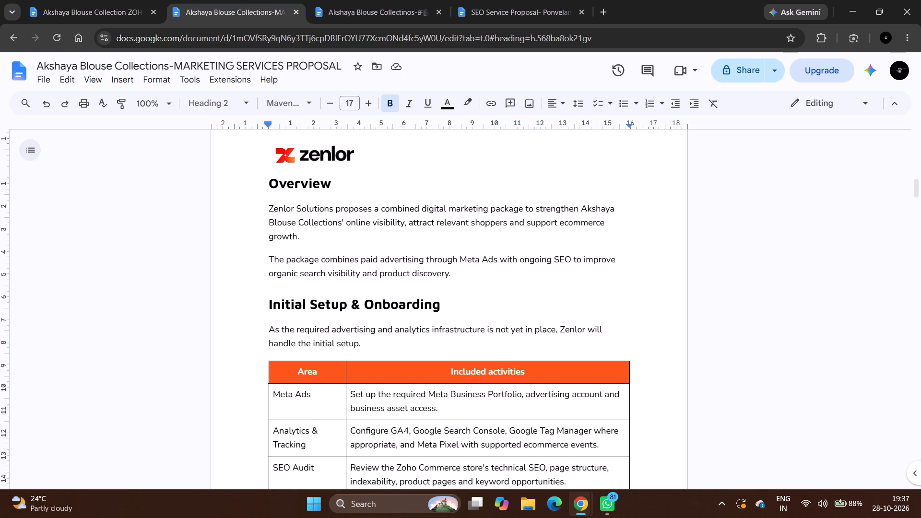
pyautogui.scroll(-1, 401, 274)
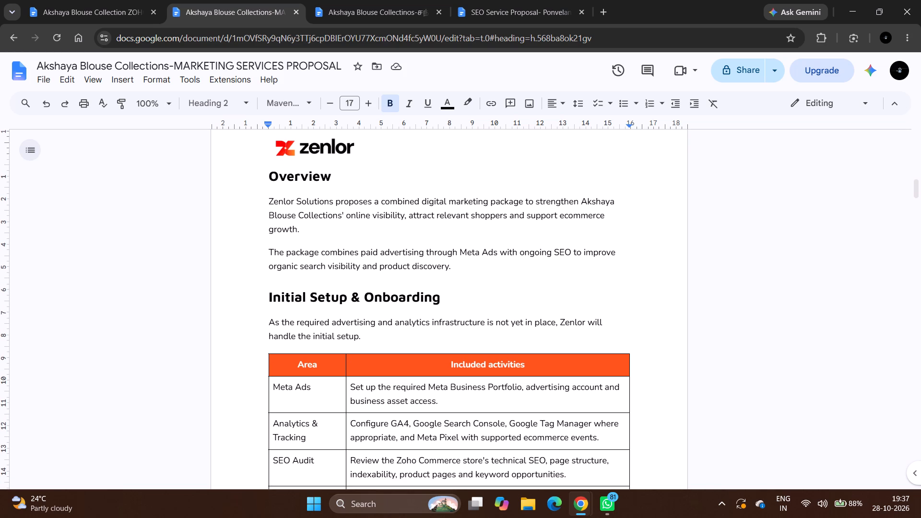
# Bold the phrase "combined digital marketing package" in the first Overview paragraph of the marketing services proposal.
pyautogui.hotkey('ctrl', '=')
pyautogui.hotkey('ctrl', '=')
pyautogui.hotkey('ctrl', '=')
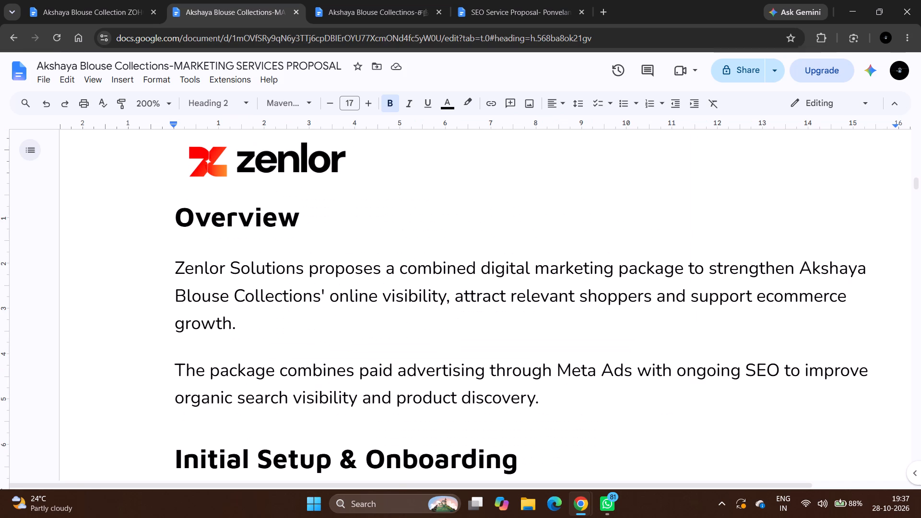
pyautogui.hotkey('ctrl', '-')
pyautogui.hotkey('ctrl', '-')
pyautogui.hotkey('ctrl', '-')
pyautogui.hotkey('ctrl', '=')
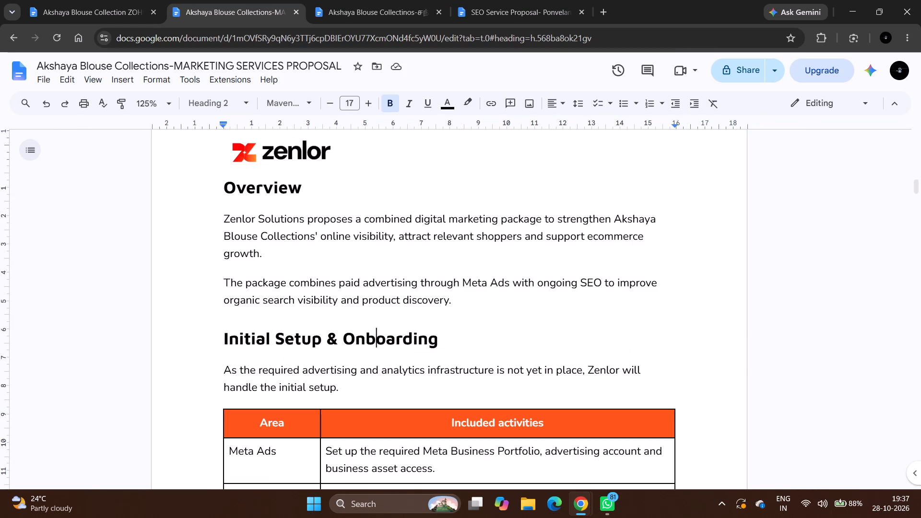
pyautogui.hotkey('ctrl', '=')
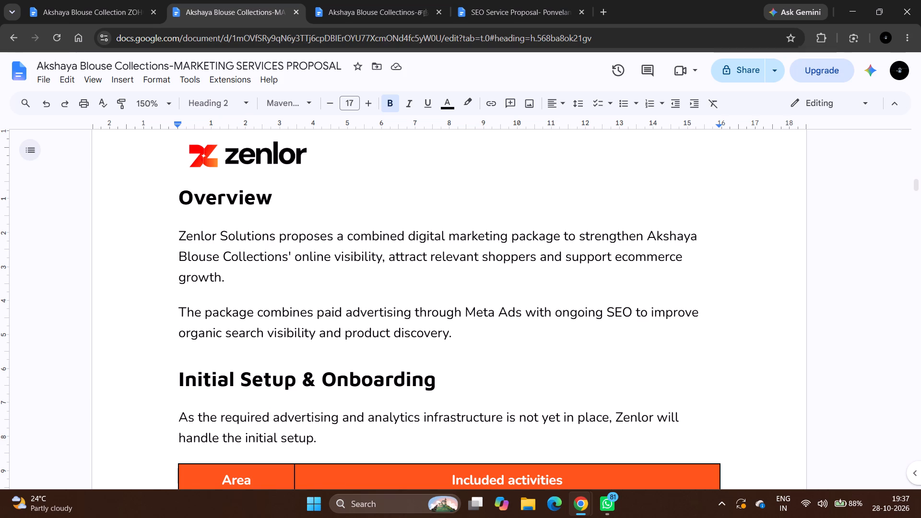
pyautogui.moveTo(347, 236); pyautogui.dragTo(562, 228)
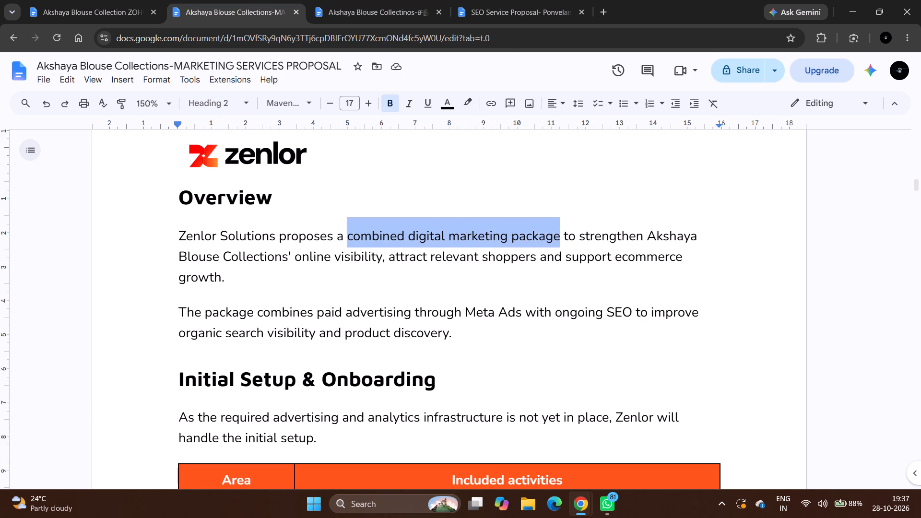
pyautogui.moveTo(562, 228); pyautogui.dragTo(562, 229)
pyautogui.hotkey('ctrl', 'b')
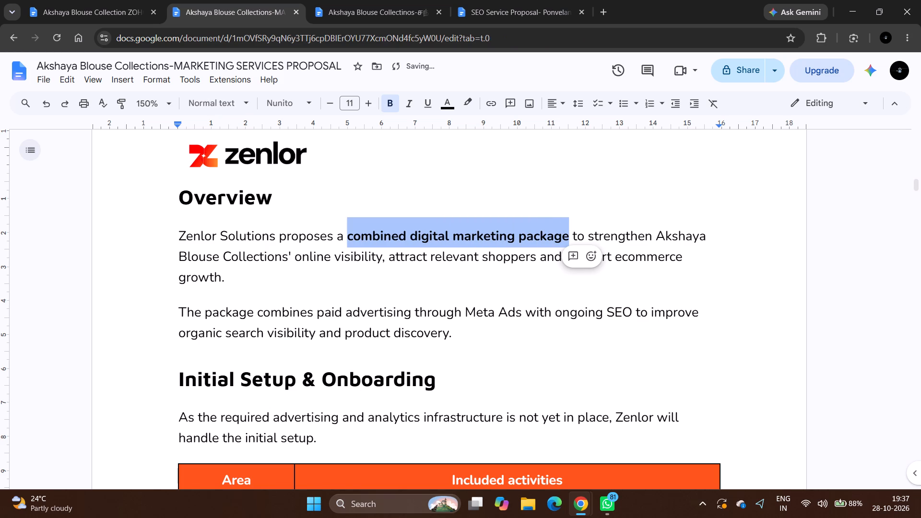
pyautogui.click(611, 236)
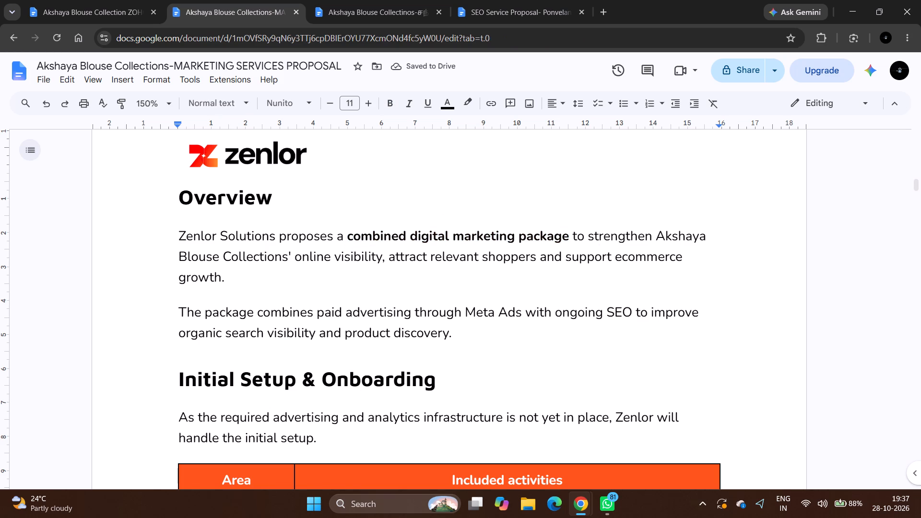
# Delete the apostrophe after "Collections" in the first Overview paragraph.
pyautogui.click(290, 255)
pyautogui.press('BackSpace')
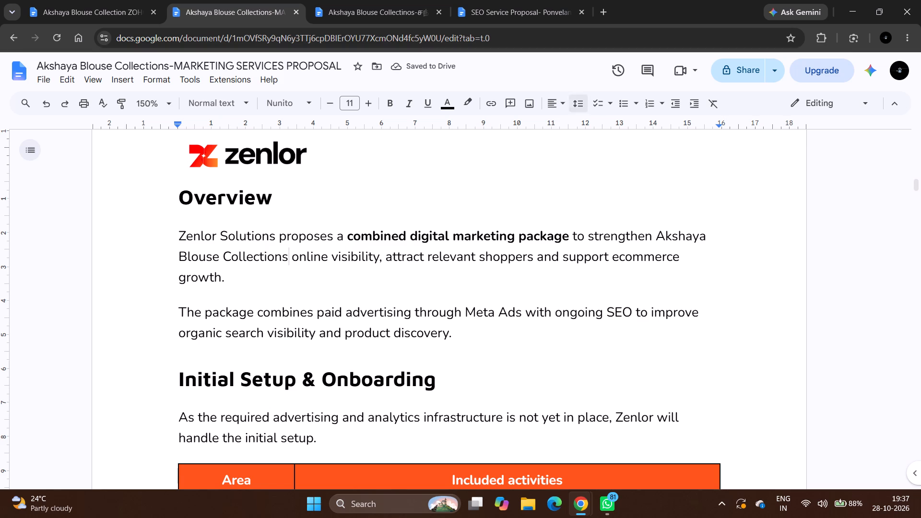
# Search the web in a new tab for "Collections' meaning".
pyautogui.click(602, 12)
pyautogui.write('Collections')
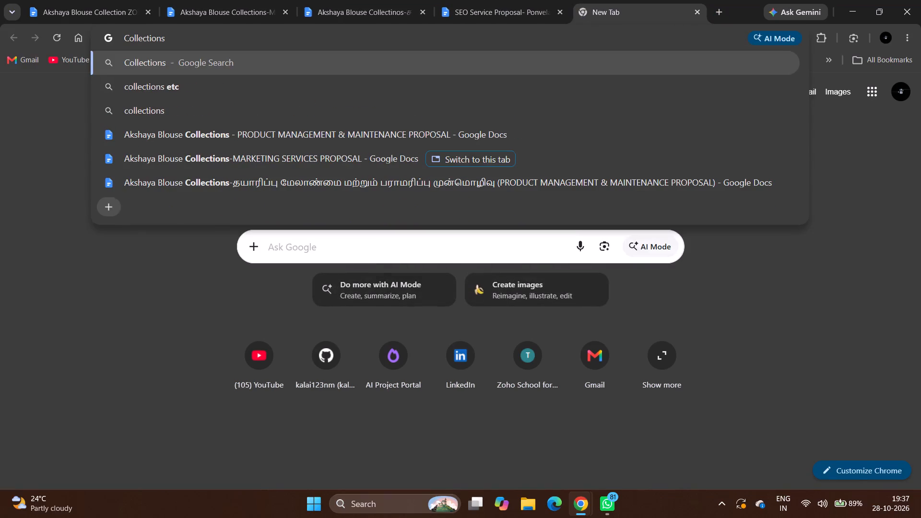
pyautogui.hotkey('shift', '"')
pyautogui.press('BackSpace')
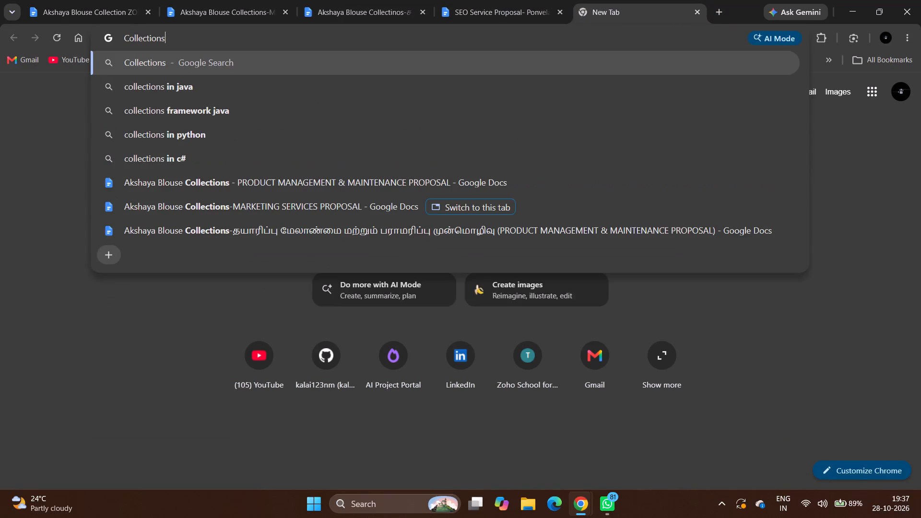
pyautogui.press("'")
pyautogui.press('space')
pyautogui.write('meaning')
pyautogui.press('Return')
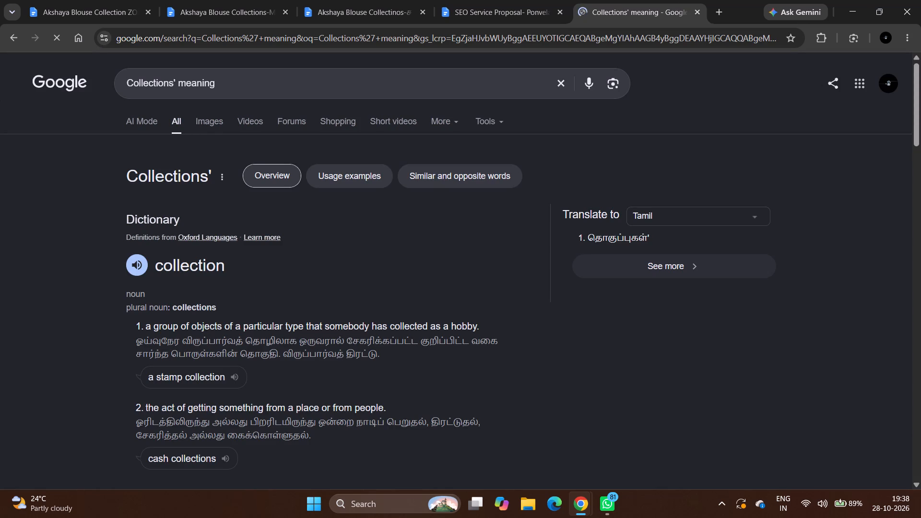
# Extend the web search to "Collections' meaning of using '", read the explanation of the apostrophe, and close the search tab.
pyautogui.click(177, 81)
pyautogui.click(245, 71)
pyautogui.press('space')
pyautogui.write('of using')
pyautogui.press('space')
pyautogui.write("'")
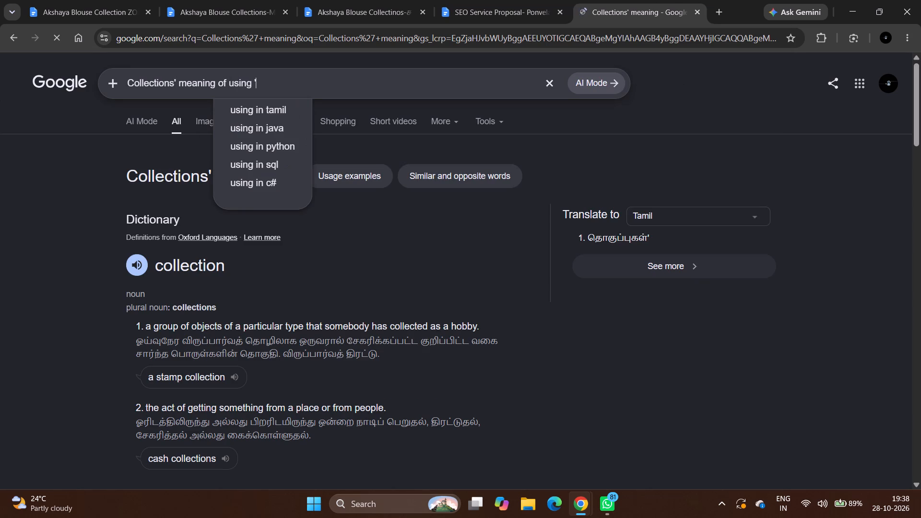
pyautogui.press('space')
pyautogui.press('Return')
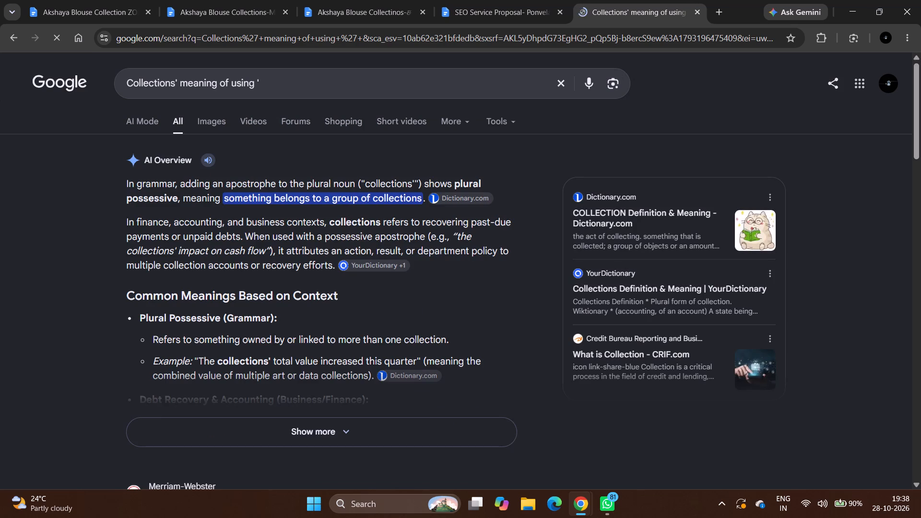
pyautogui.scroll(-1, 454, 200)
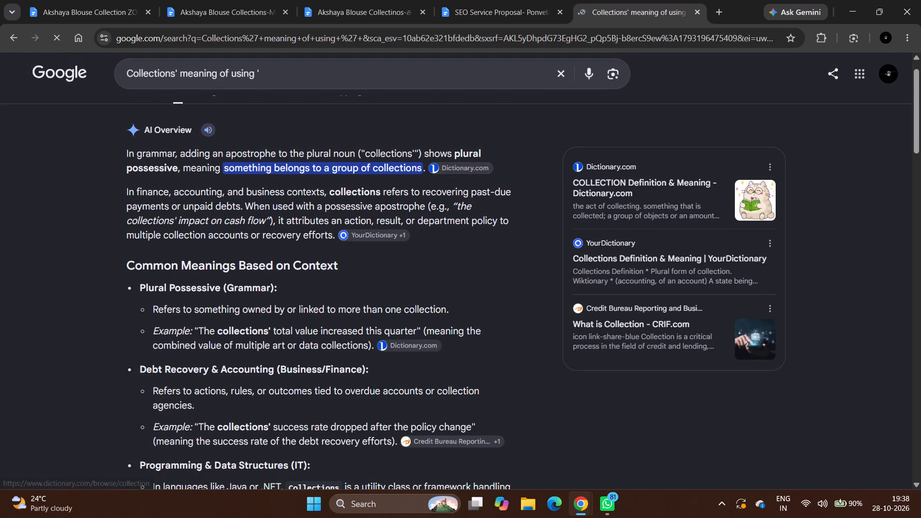
pyautogui.click(698, 14)
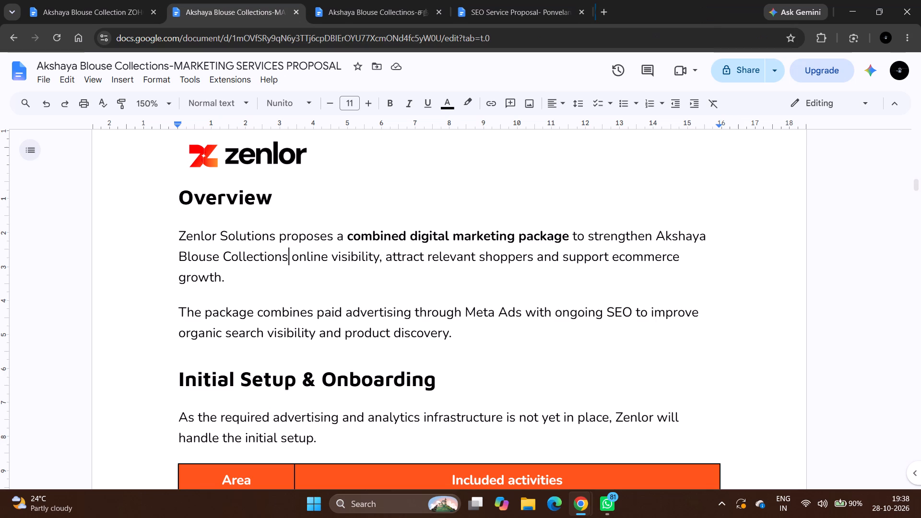
# Read through the Overview text and the Initial Setup & Onboarding section with its activities table.
pyautogui.scroll(-1, 530, 261)
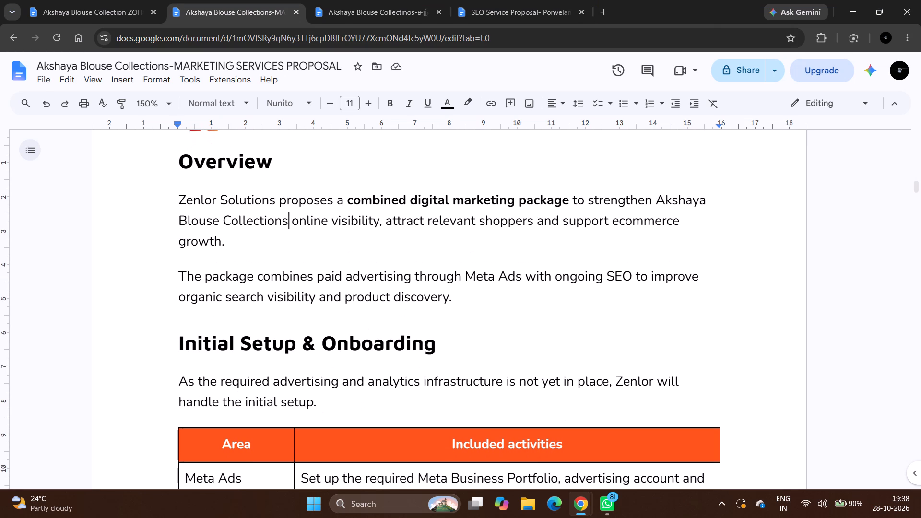
pyautogui.scroll(-1, 530, 261)
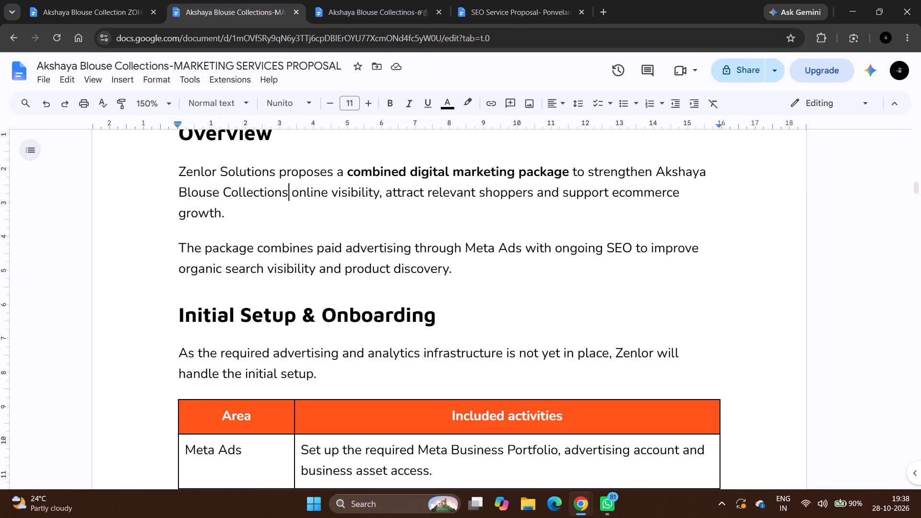
pyautogui.scroll(-1, 530, 261)
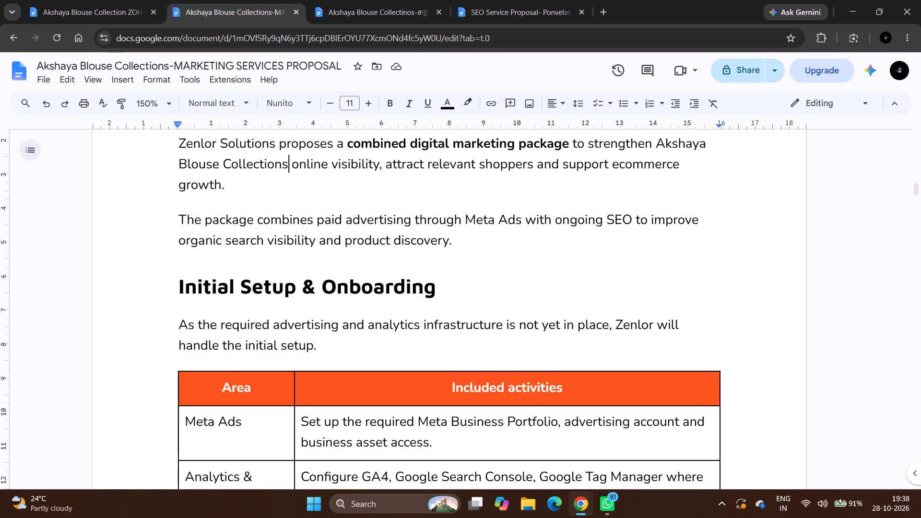
pyautogui.scroll(-1, 530, 261)
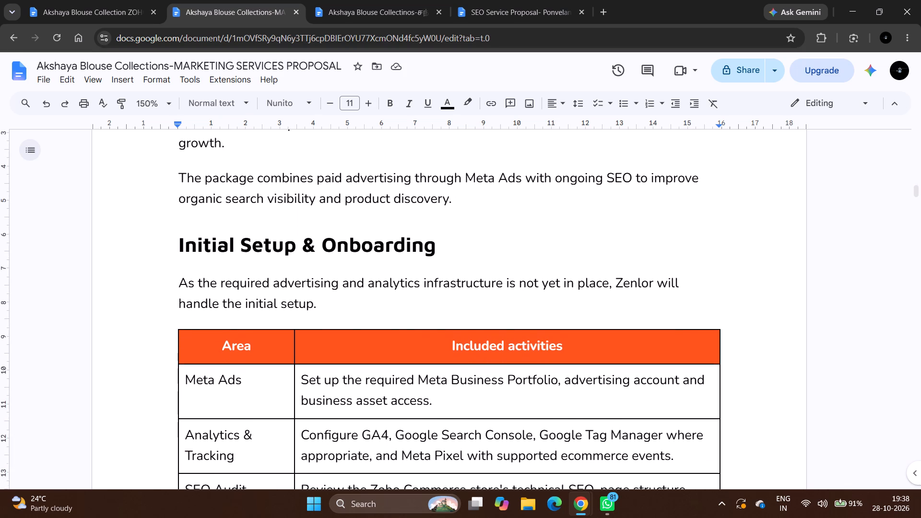
pyautogui.scroll(-1, 530, 261)
pyautogui.scroll(1, 530, 261)
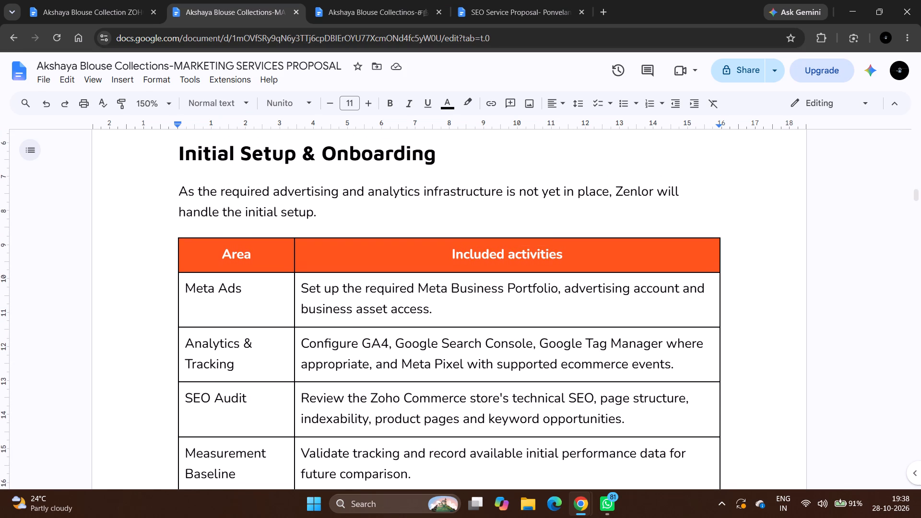
pyautogui.scroll(1, 373, 188)
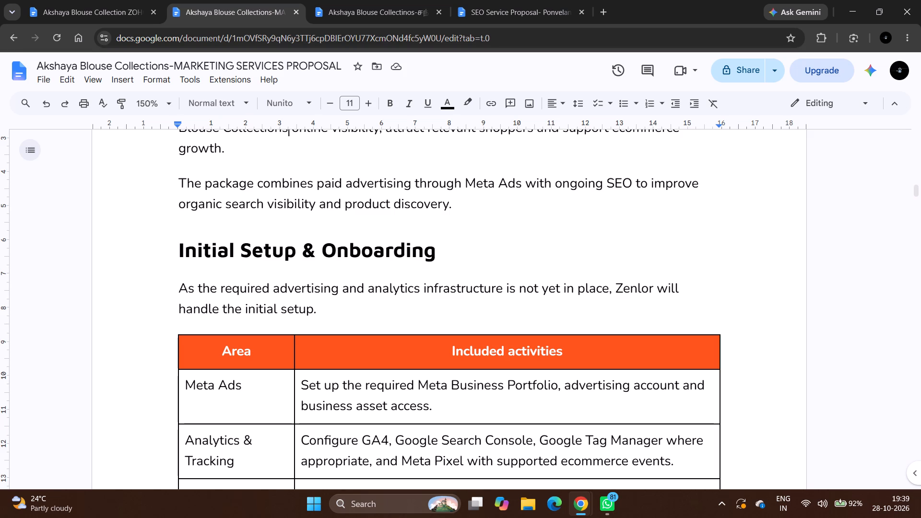
# Skim the proposal from the Meta Ads Management section to the Search Engine Optimization section and return to the Overview.
pyautogui.scroll(-4, 373, 188)
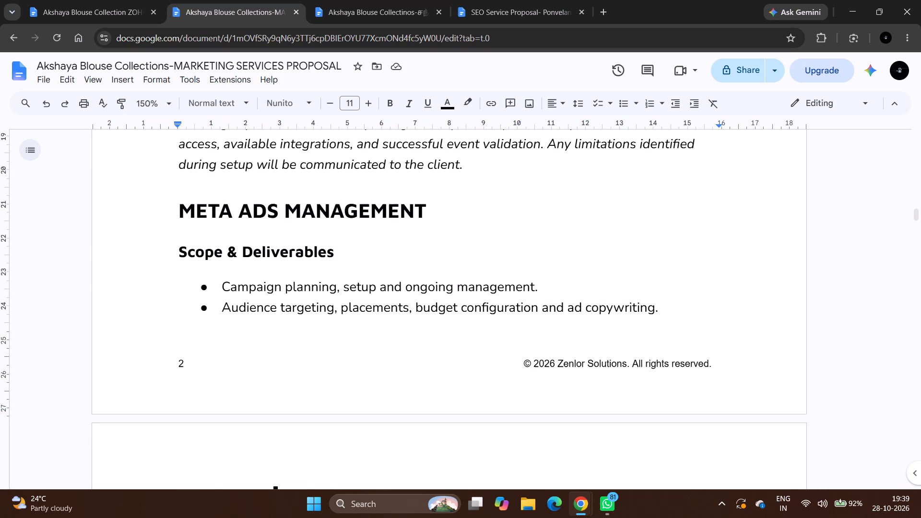
pyautogui.scroll(-2, 356, 305)
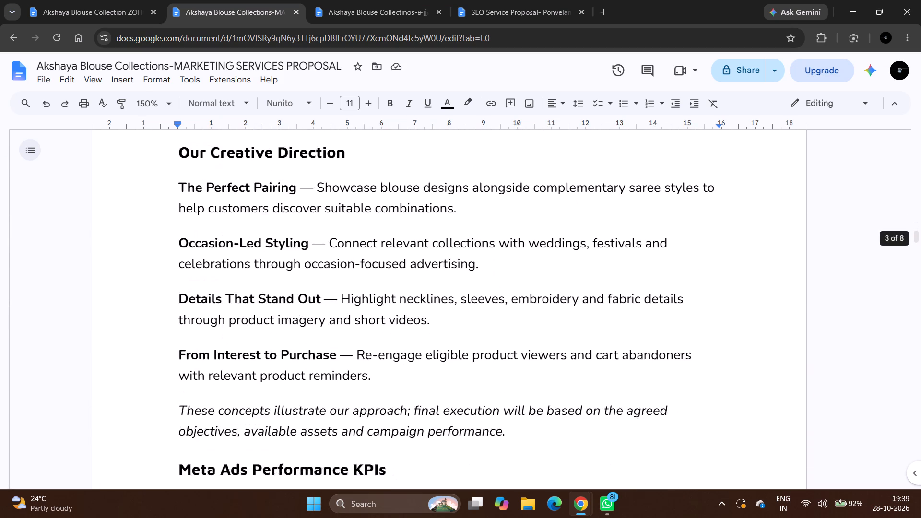
pyautogui.scroll(-2, 356, 305)
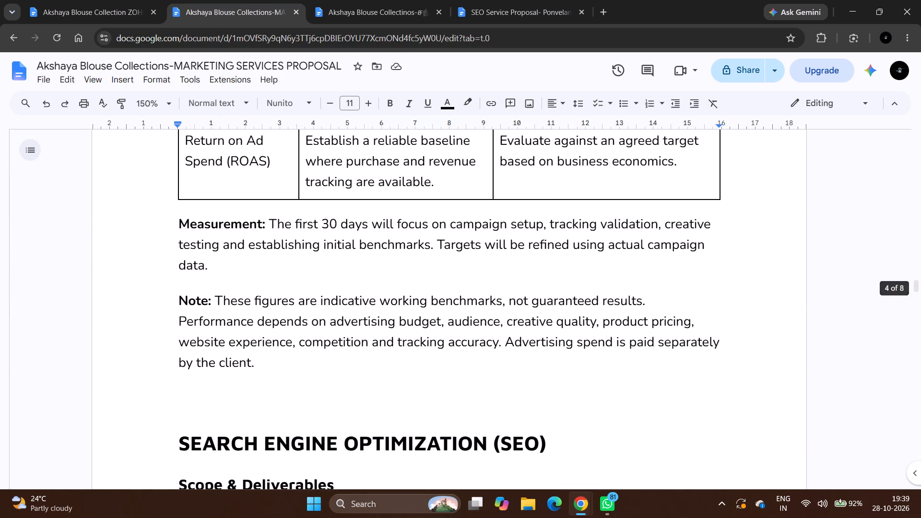
pyautogui.scroll(-1, 356, 305)
pyautogui.scroll(4, 356, 305)
pyautogui.hscroll(3, 356, 305)
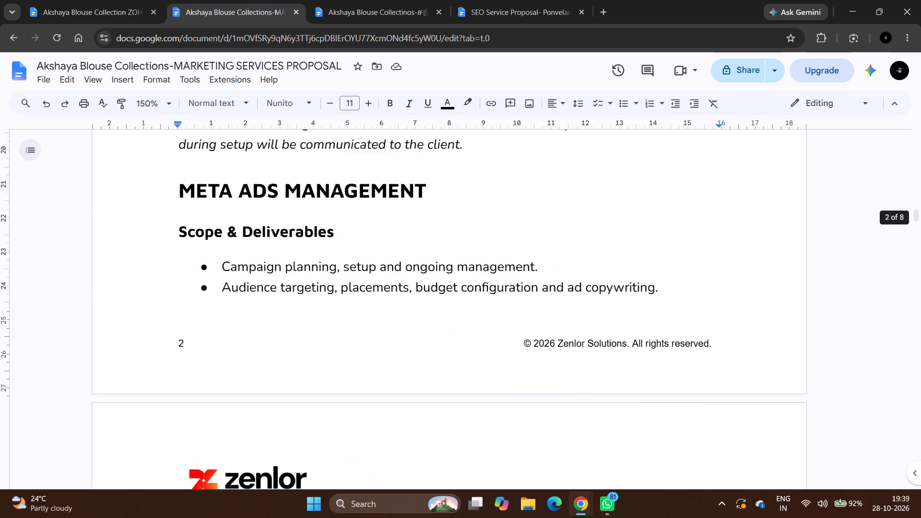
pyautogui.scroll(1, 356, 305)
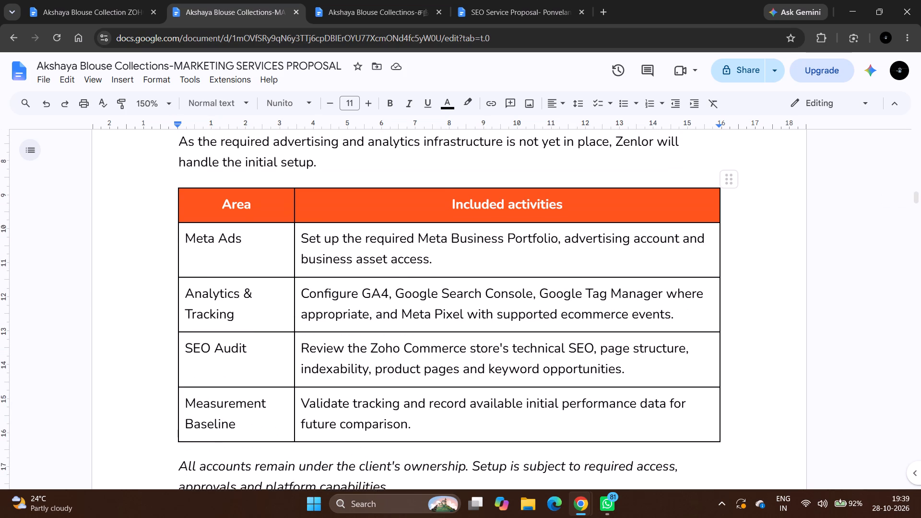
pyautogui.scroll(4, 356, 305)
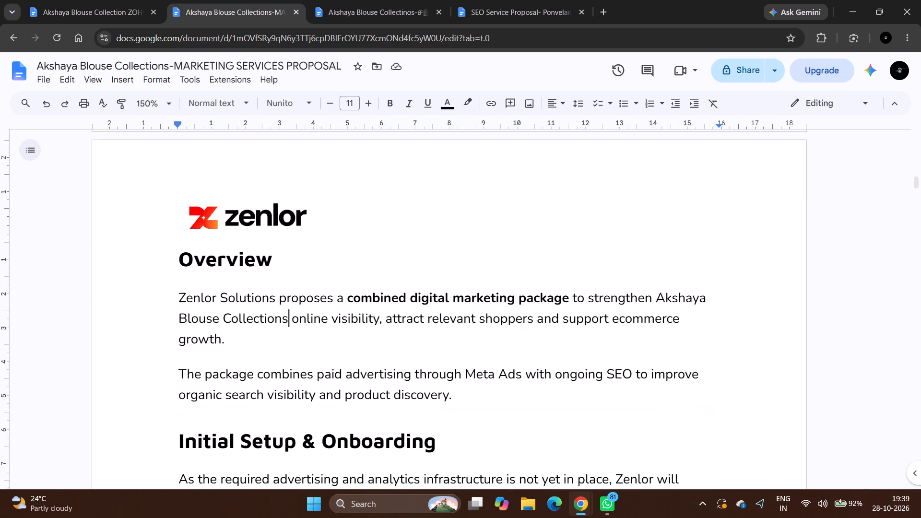
# Insert "Solutions" after "Zenlor" in the introductory sentence under Initial Setup & Onboarding.
pyautogui.scroll(-1, 356, 305)
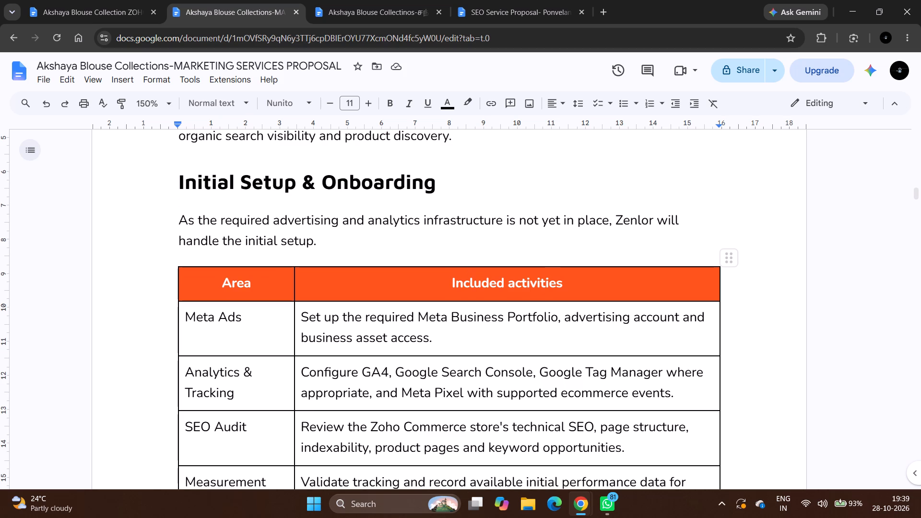
pyautogui.scroll(-1, 338, 328)
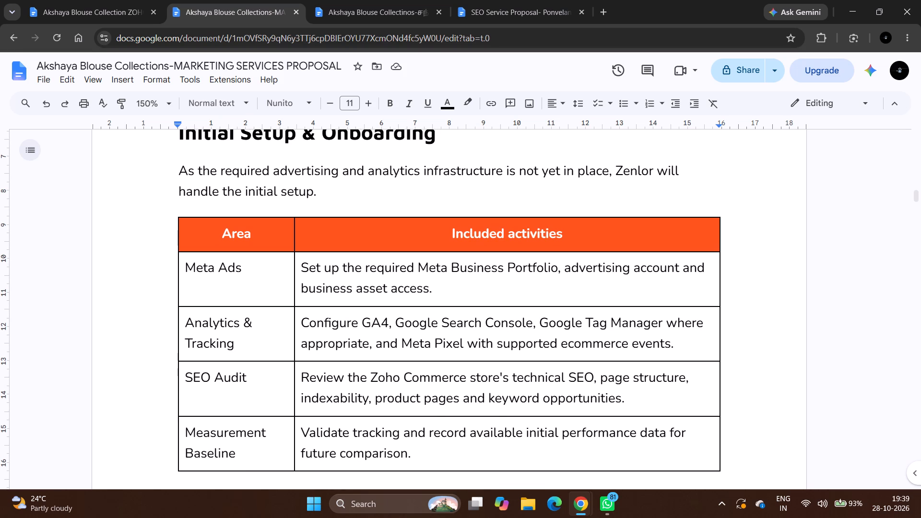
pyautogui.click(656, 171)
pyautogui.write('Solutions')
pyautogui.press('space')
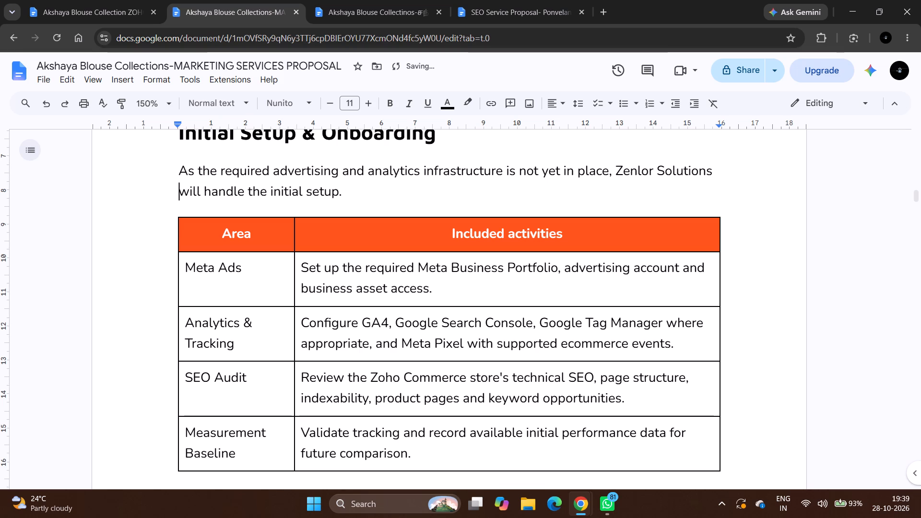
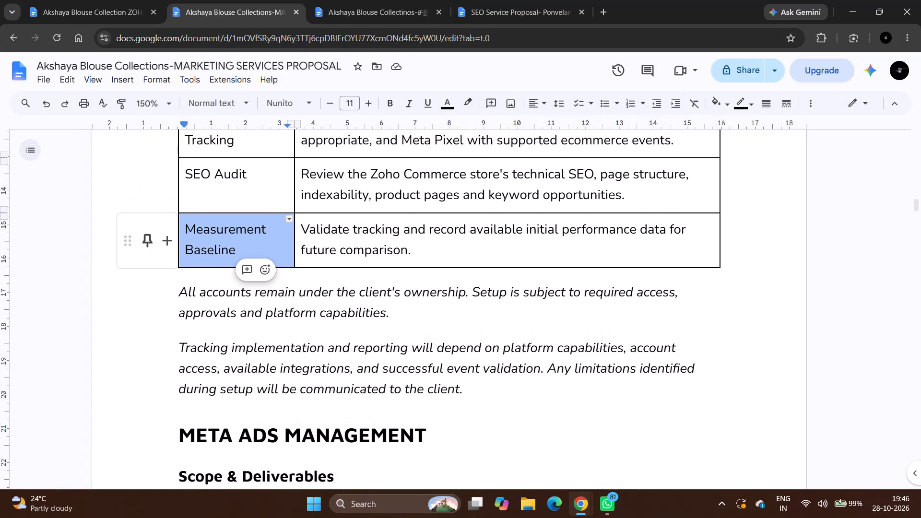
# Reread the Initial Setup & Onboarding activities table, especially the Measurement Baseline row, and the italic notes below it.
pyautogui.scroll(-1, 268, 221)
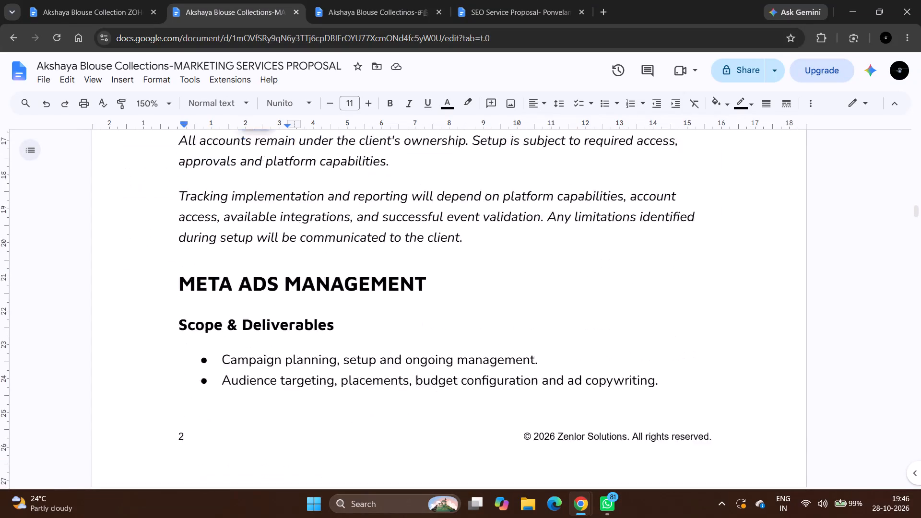
pyautogui.scroll(-4, 268, 221)
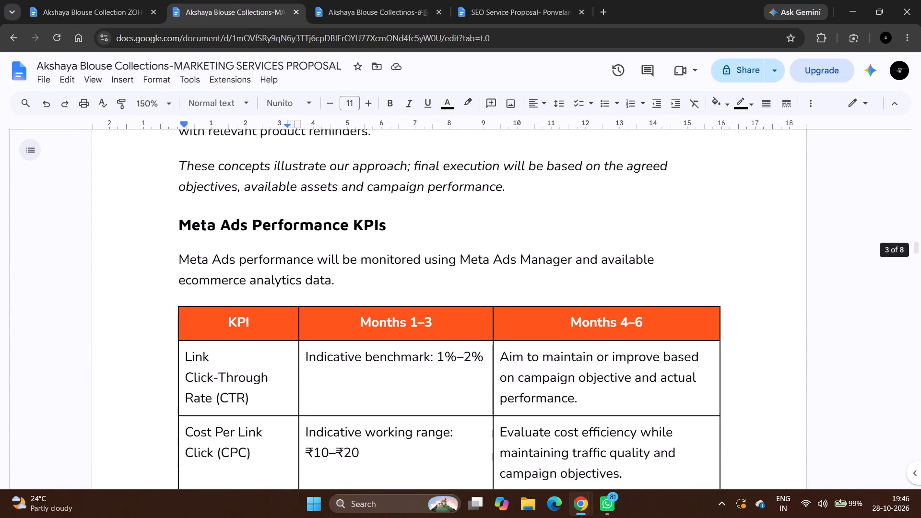
pyautogui.scroll(1, 268, 221)
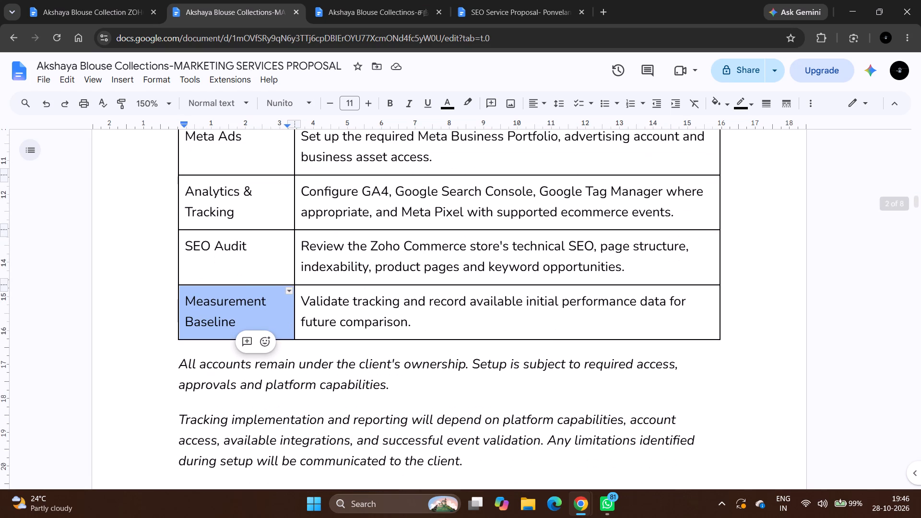
pyautogui.click(248, 305)
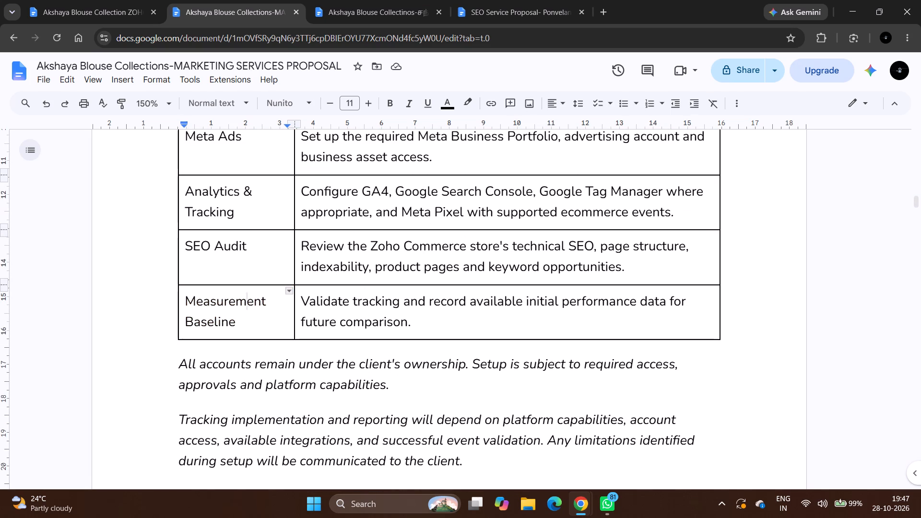
pyautogui.scroll(2, 248, 305)
pyautogui.scroll(-1, 248, 305)
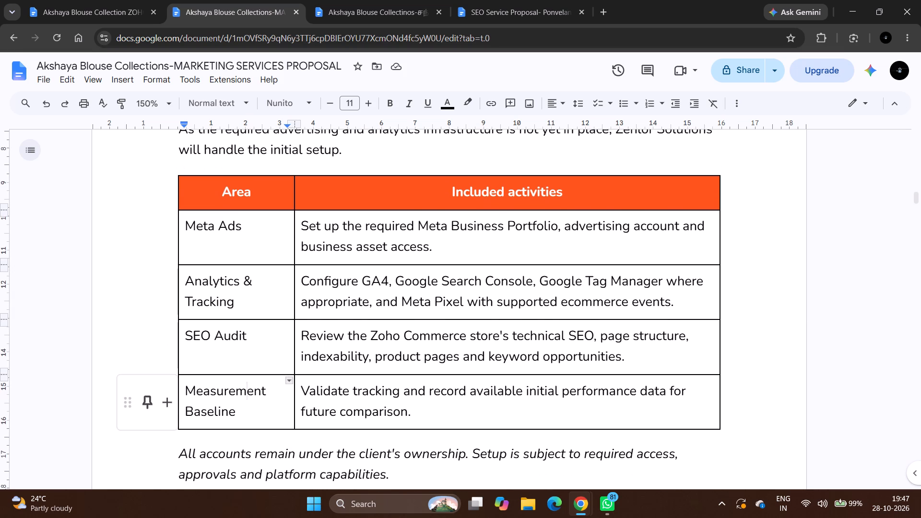
pyautogui.scroll(-2, 249, 383)
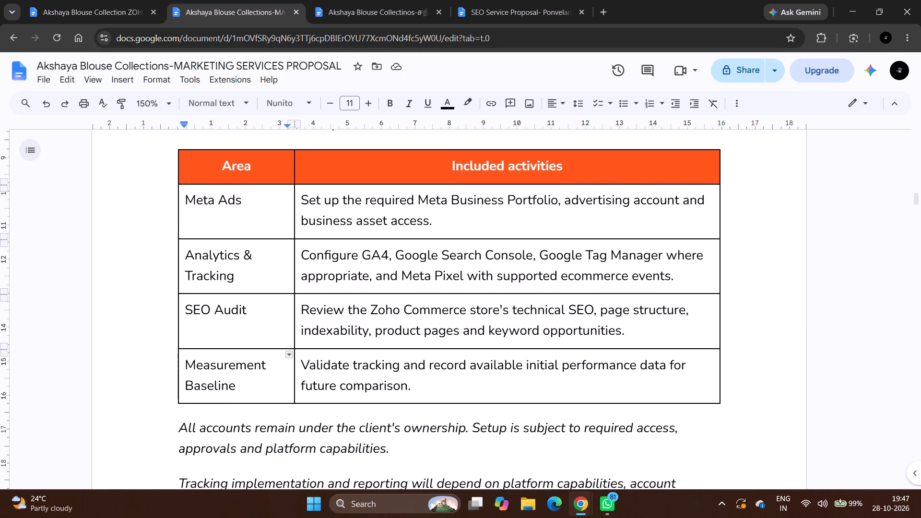
pyautogui.scroll(-2, 249, 383)
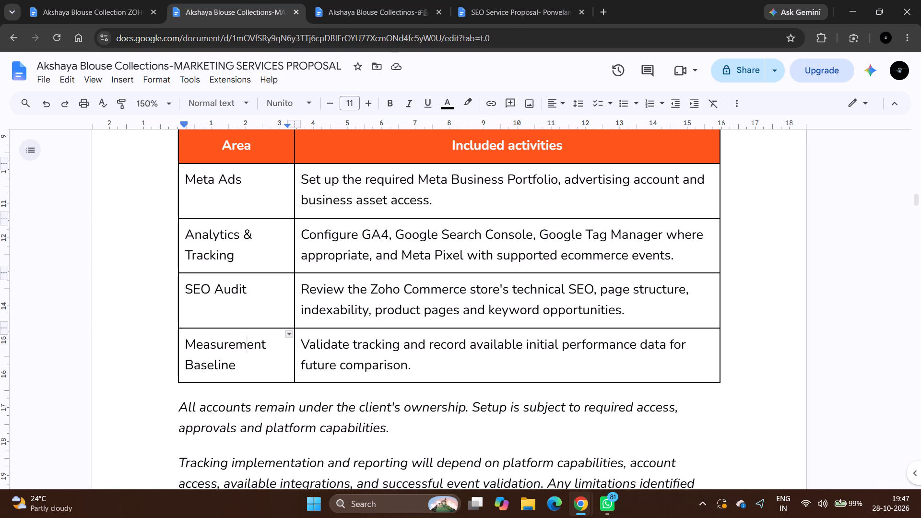
# Open the Google Search Console performance report for zenlor.tech in a new tab and examine it.
pyautogui.click(605, 6)
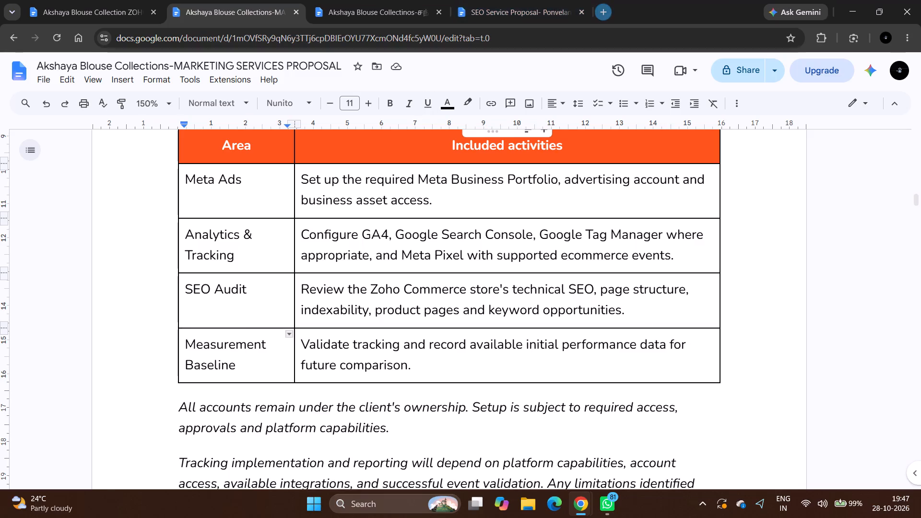
pyautogui.write('good')
pyautogui.press('BackSpace')
pyautogui.write('g;')
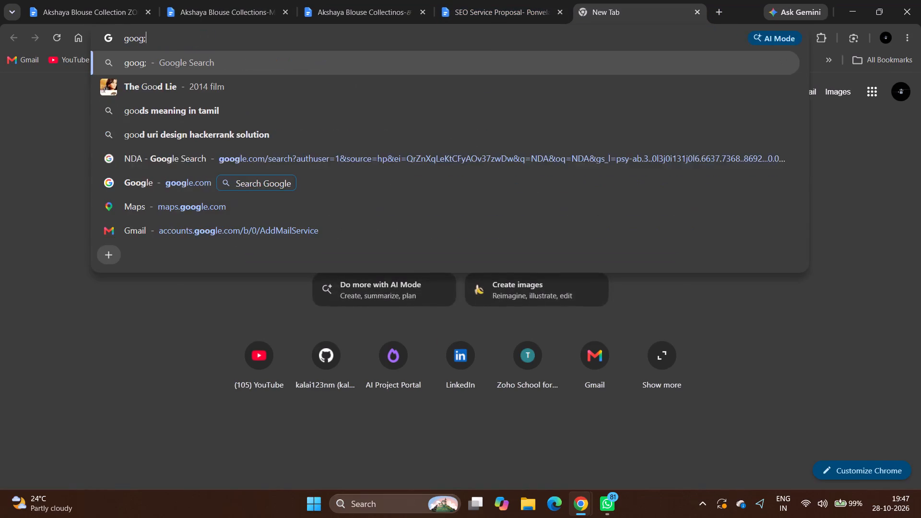
pyautogui.press('BackSpace')
pyautogui.write('le')
pyautogui.press('space')
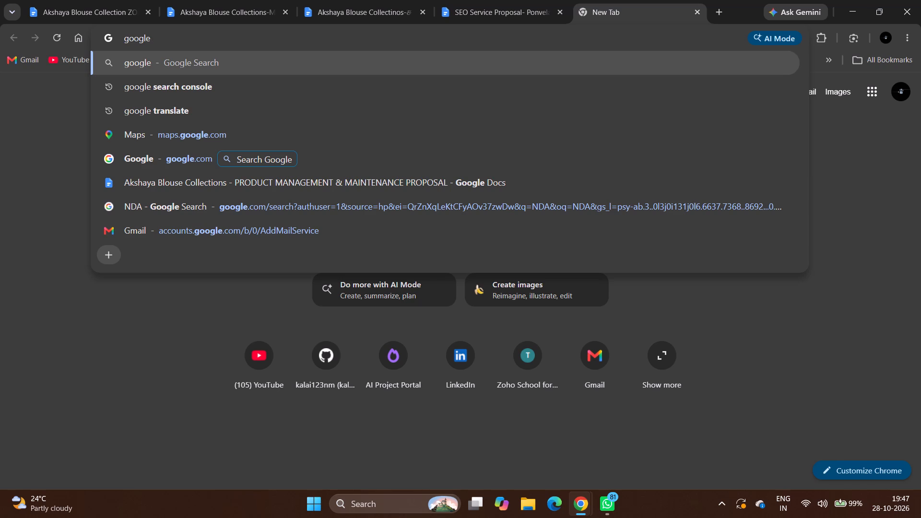
pyautogui.write('ad')
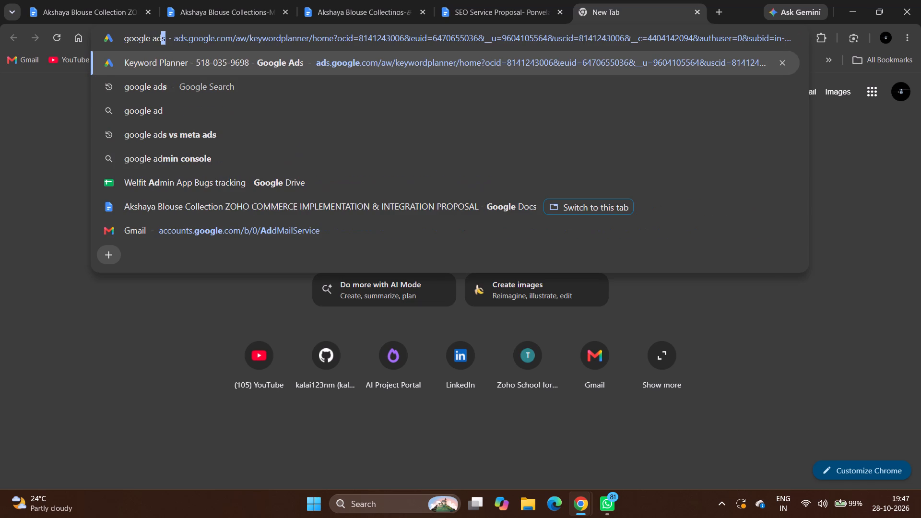
pyautogui.press('BackSpace')
pyautogui.press('BackSpace')
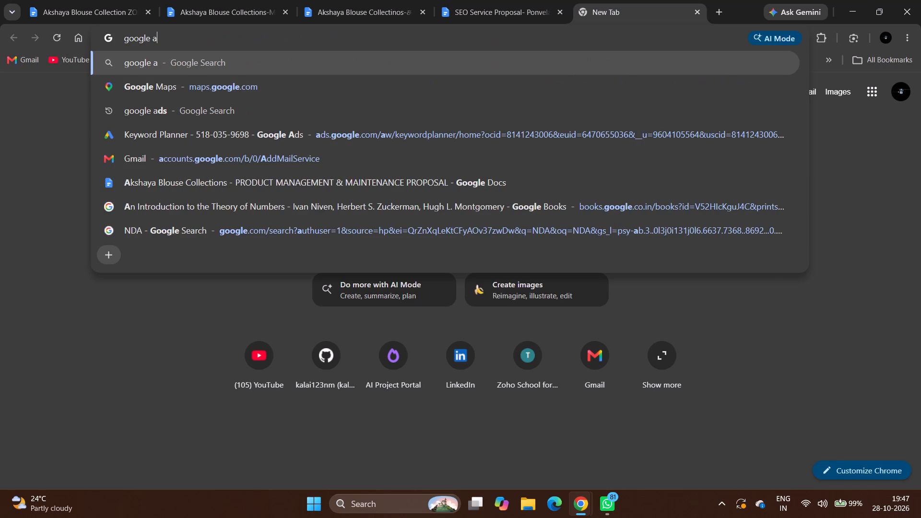
pyautogui.write('naly')
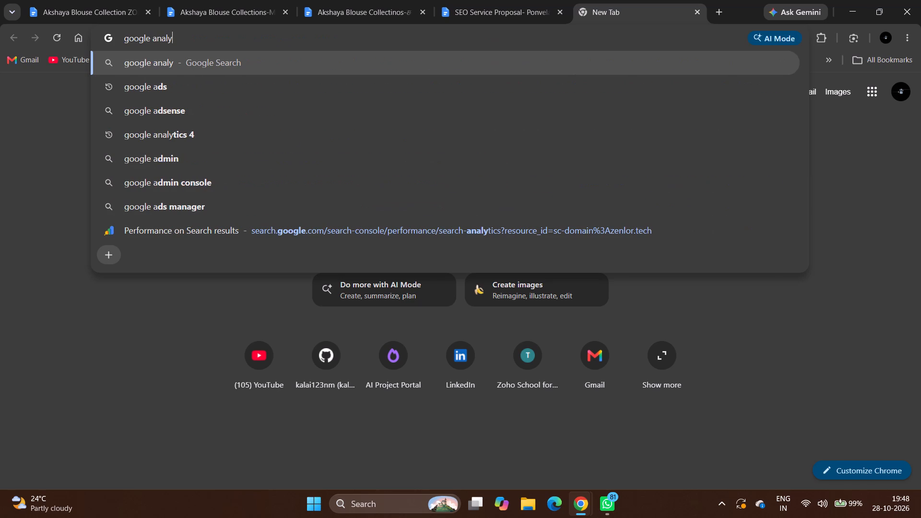
pyautogui.press('Down')
pyautogui.press('Down')
pyautogui.press('Down')
pyautogui.press('Down')
pyautogui.press('Down')
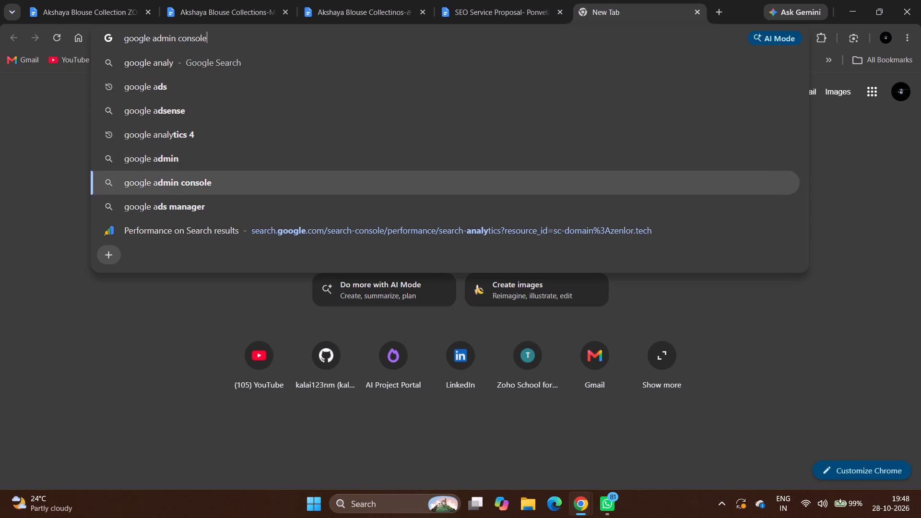
pyautogui.press('Down')
pyautogui.press('Down')
pyautogui.press('Return')
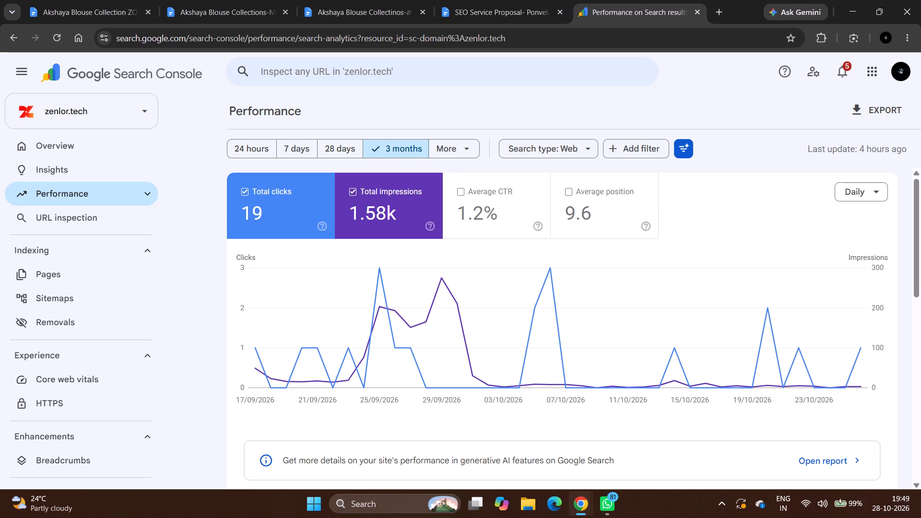
# Return to the English marketing services proposal and read from the Initial Setup & Onboarding table to the start of Meta Ads Management.
pyautogui.hotkey('ctrl', 'shift', 'Tab')
pyautogui.hotkey('ctrl', 'shift', 'Tab')
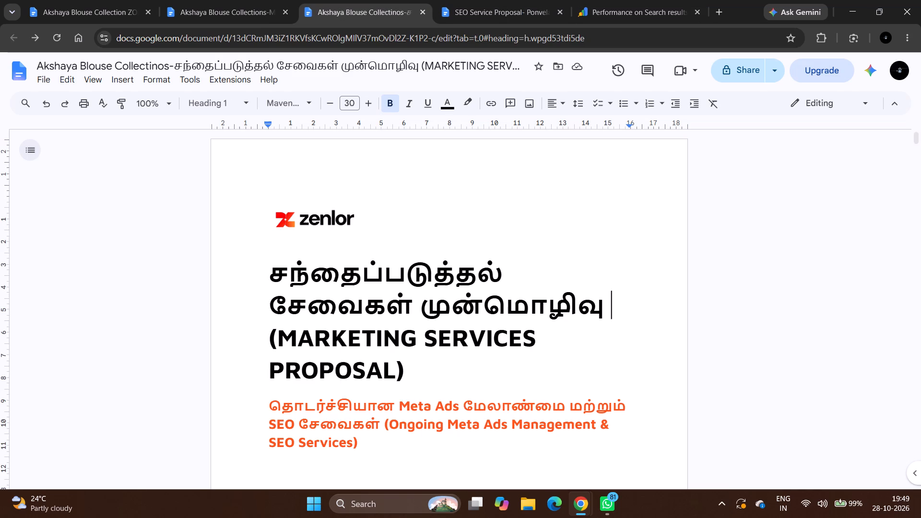
pyautogui.hotkey('ctrl', 'Tab')
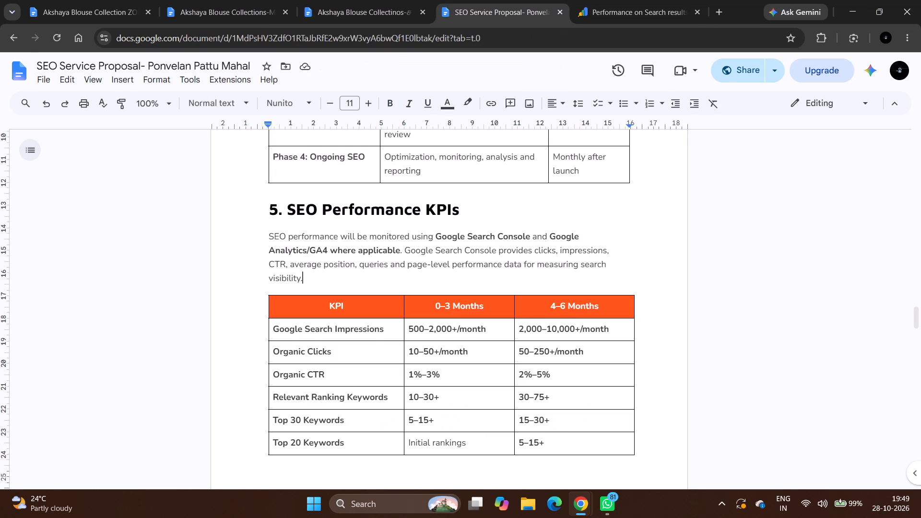
pyautogui.hotkey('ctrl', 'shift', 'Tab')
pyautogui.hotkey('ctrl', 'shift', 'Tab')
pyautogui.scroll(-1, 588, 300)
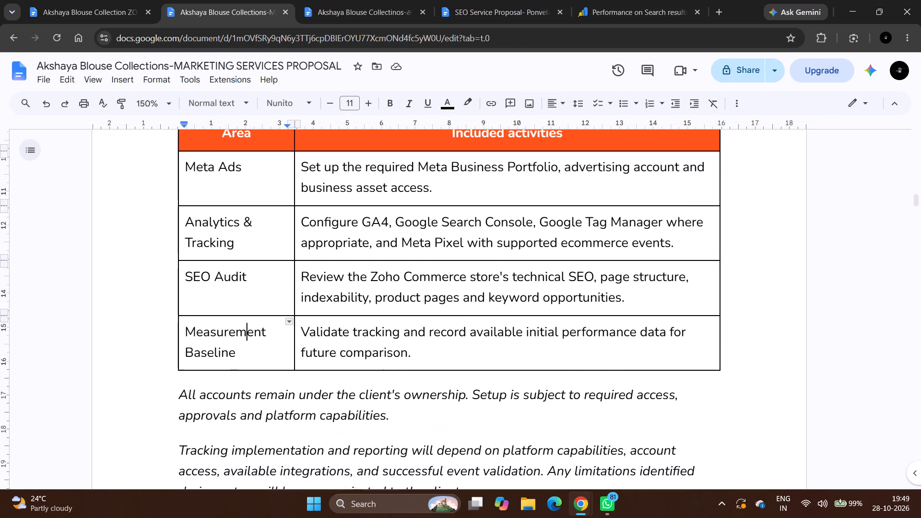
pyautogui.scroll(-2, 588, 300)
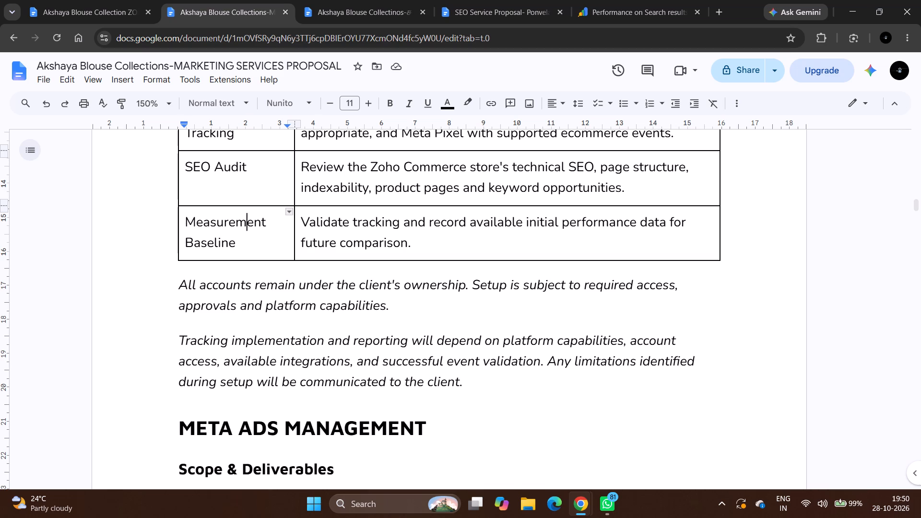
pyautogui.hscroll(1, 390, 238)
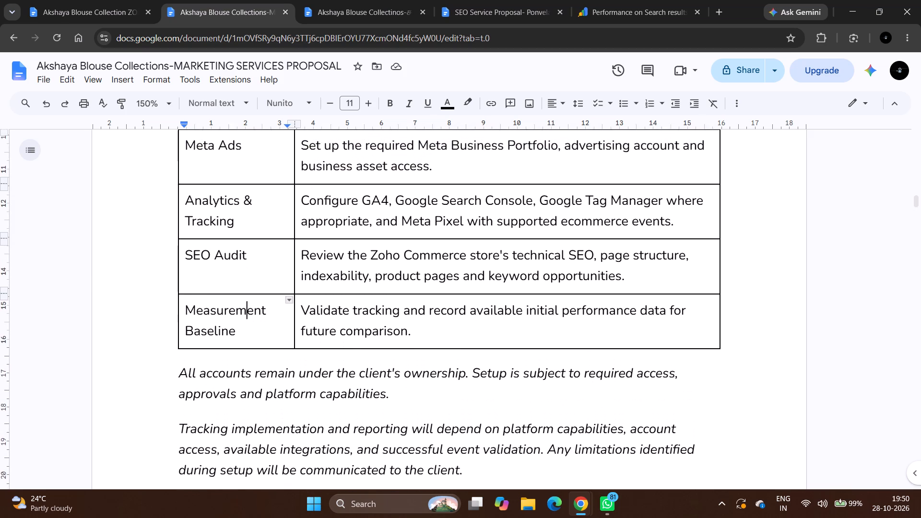
pyautogui.scroll(-2, 390, 238)
pyautogui.click(391, 238)
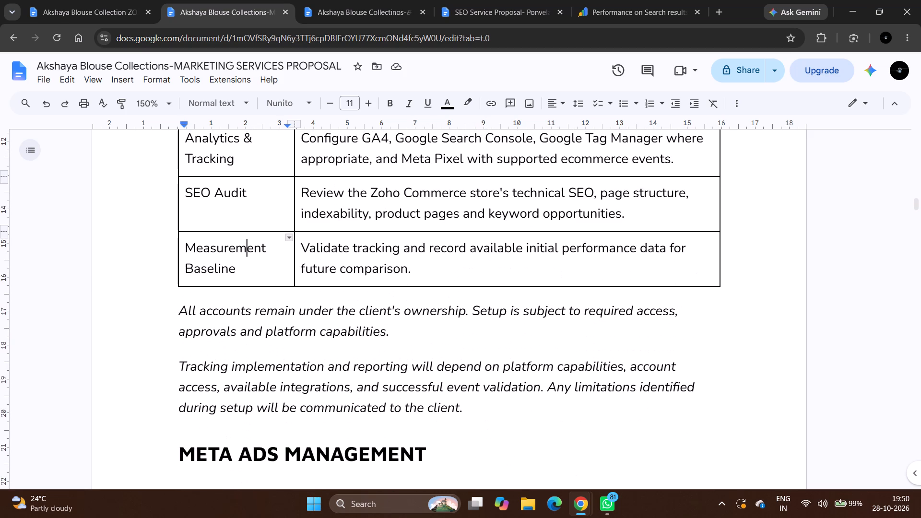
pyautogui.scroll(1, 300, 251)
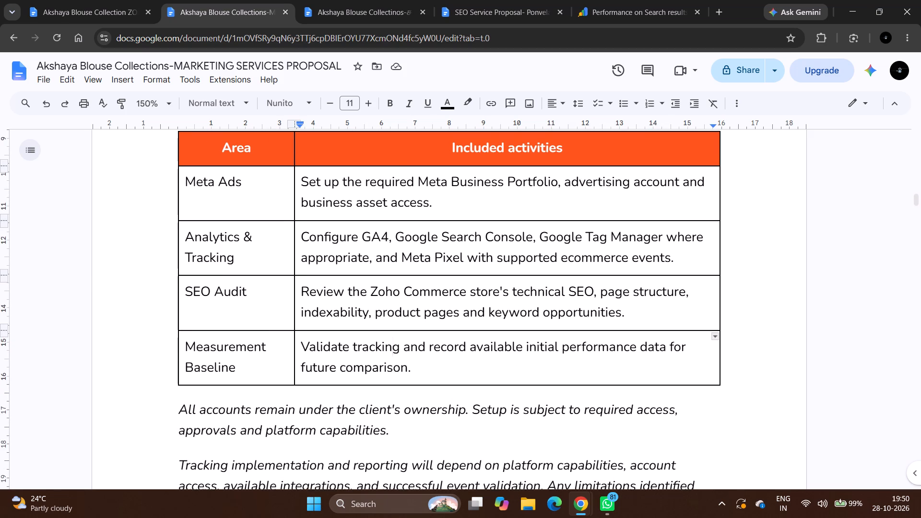
pyautogui.scroll(-2, 318, 281)
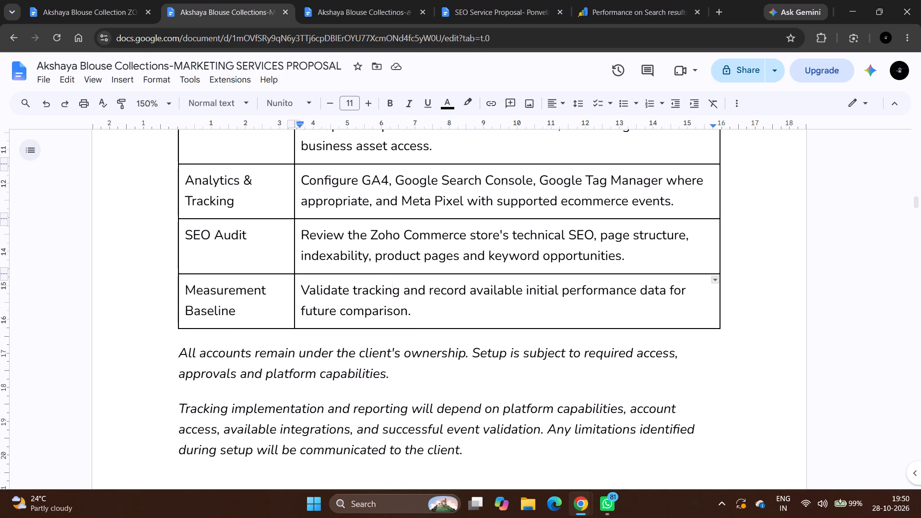
pyautogui.scroll(-2, 358, 312)
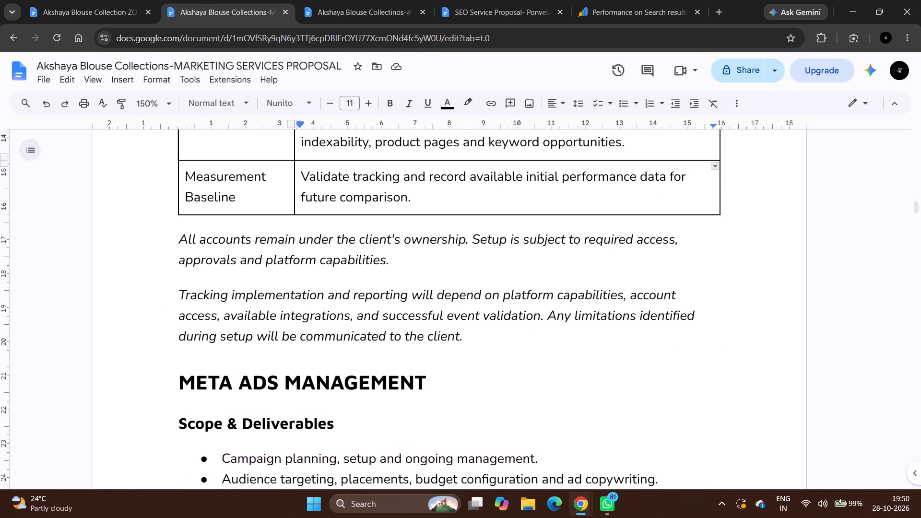
pyautogui.scroll(-1, 358, 312)
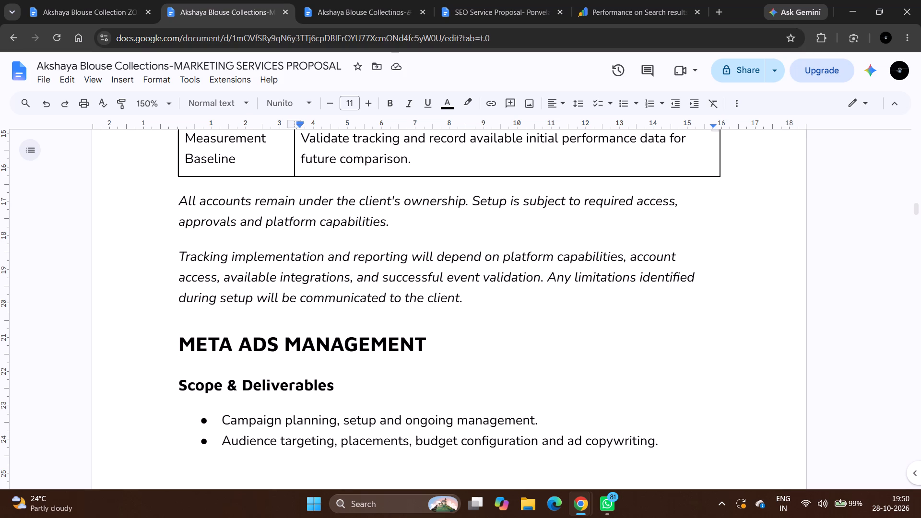
# Switch back to the Search Console performance report for zenlor.tech and examine its three-month clicks and impressions.
pyautogui.click(628, 0)
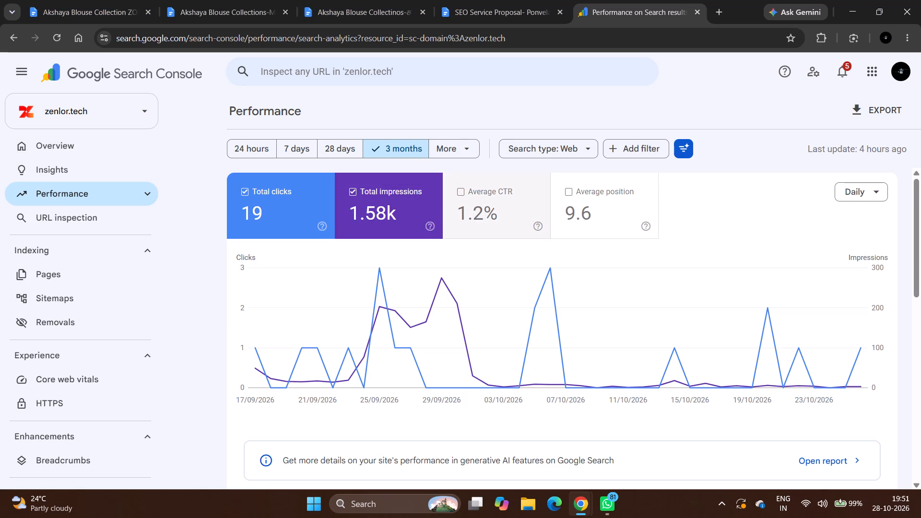
# Switch to the Tamil marketing services proposal and read its Measurement Baseline row and the notes before Meta Ads Management.
pyautogui.hotkey('ctrl', 'shift', 'Tab')
pyautogui.hotkey('ctrl', 'shift', 'Tab')
pyautogui.hotkey('ctrl', 'shift', 'Tab')
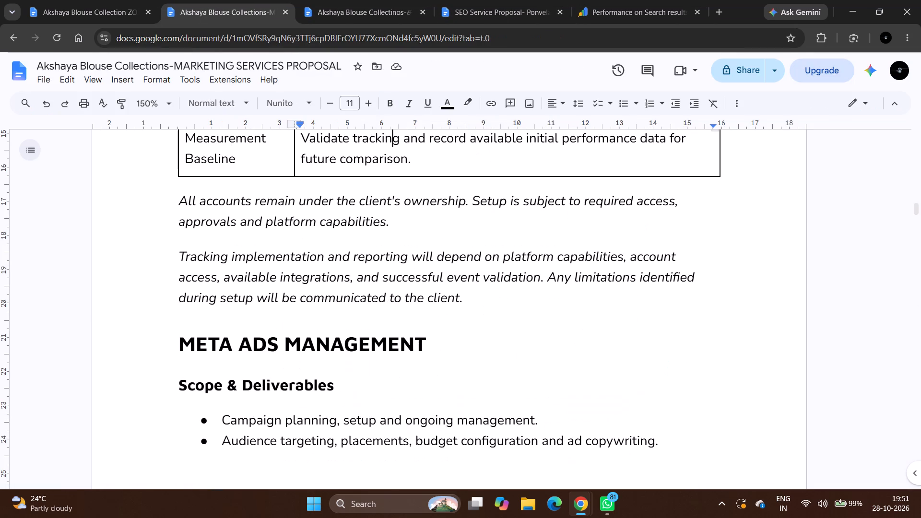
pyautogui.hotkey('ctrl', 'Tab')
pyautogui.scroll(-2, 447, 282)
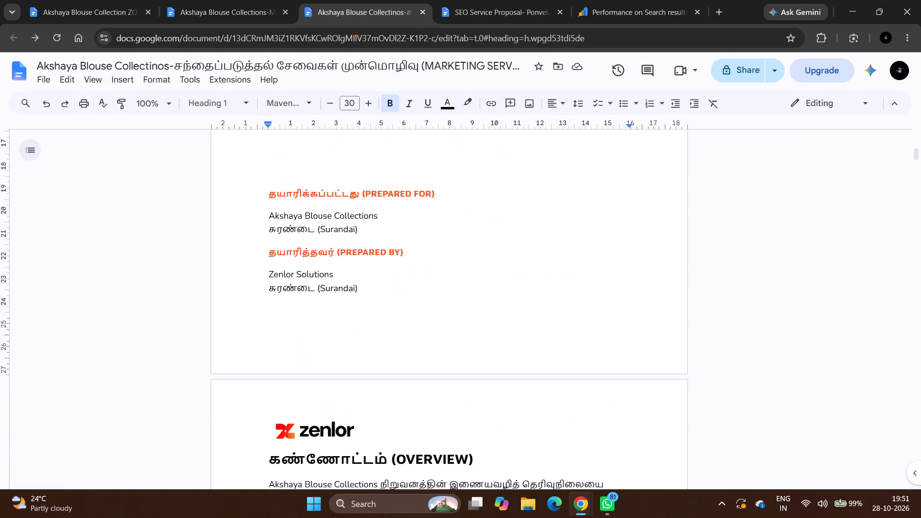
pyautogui.scroll(-5, 447, 282)
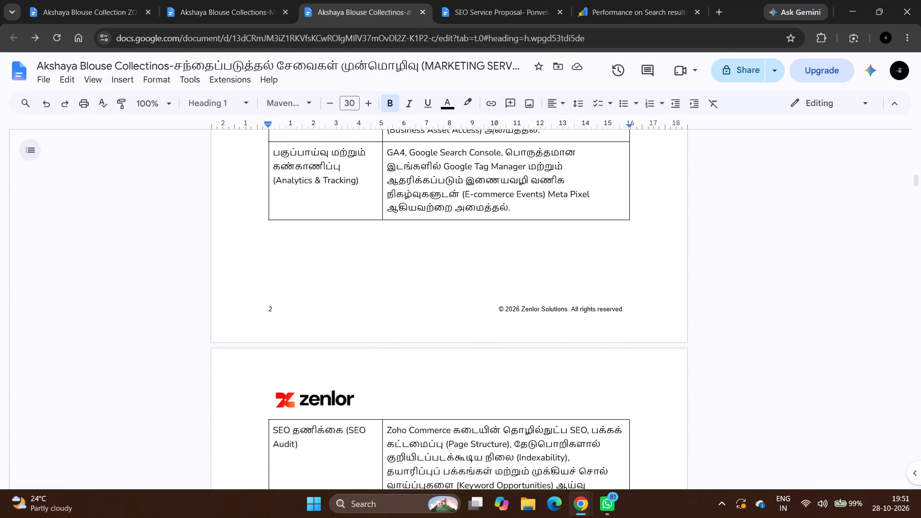
pyautogui.scroll(-3, 447, 282)
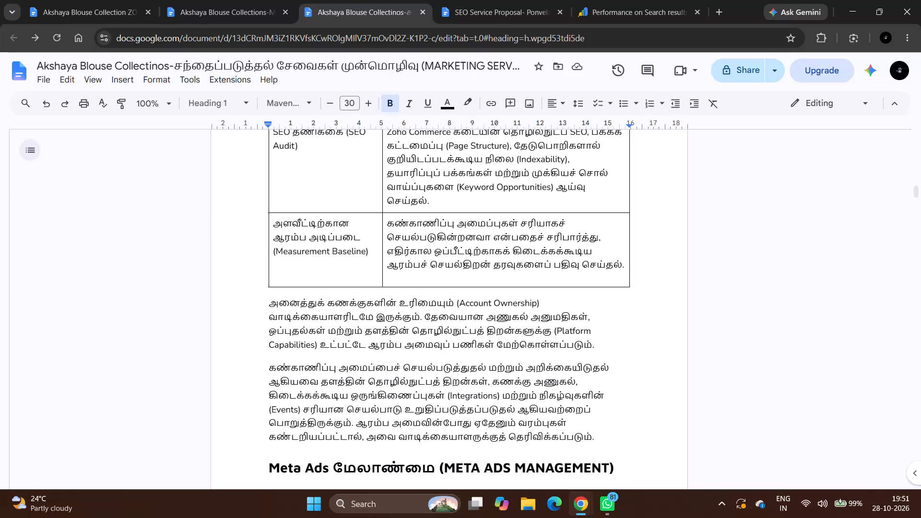
# Return to the English marketing services proposal and reread the SEO Audit and Measurement Baseline rows and the italic notes.
pyautogui.hotkey('ctrl', 'shift', 'Tab')
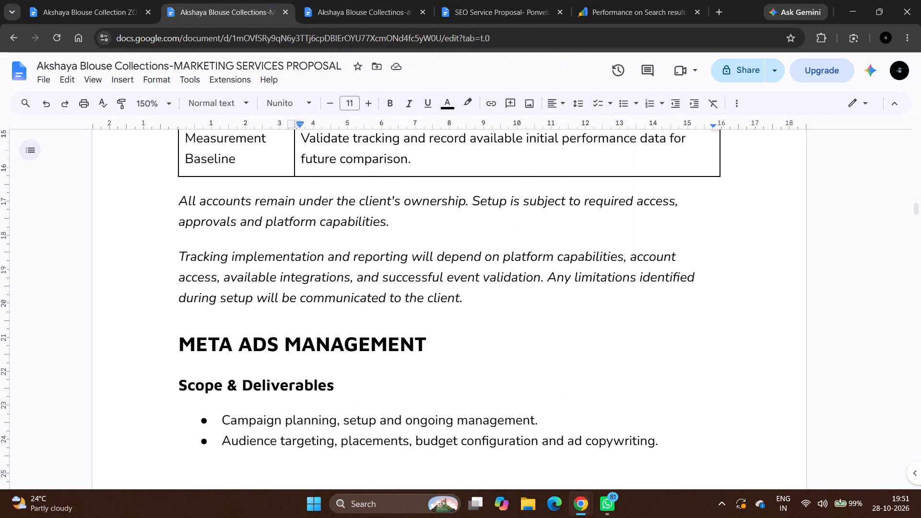
pyautogui.scroll(1, 386, 270)
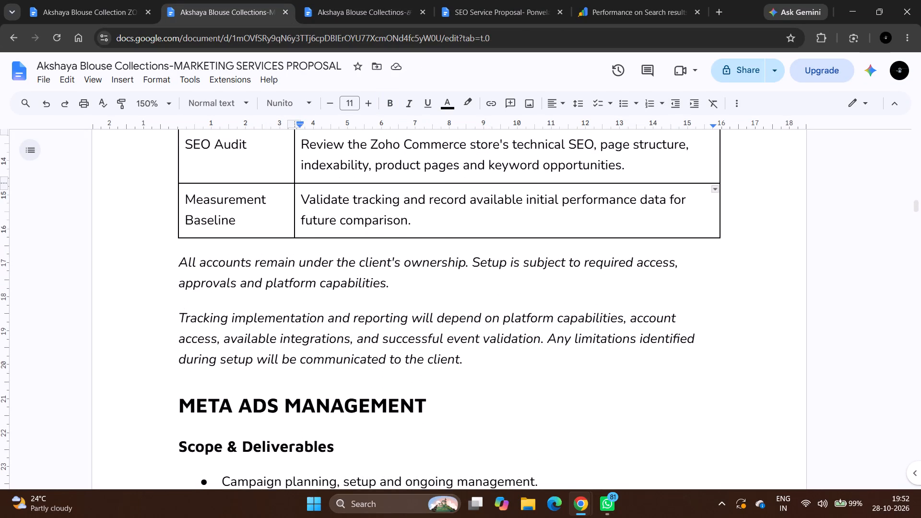
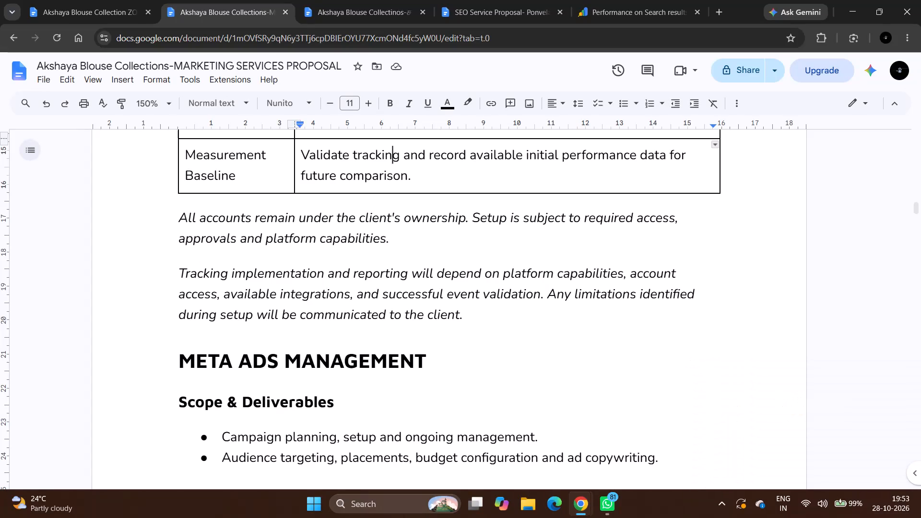
# Read the Scope & Deliverables bullets under Meta Ads Management in the English proposal, across pages 2 and 3.
pyautogui.scroll(-4, 357, 316)
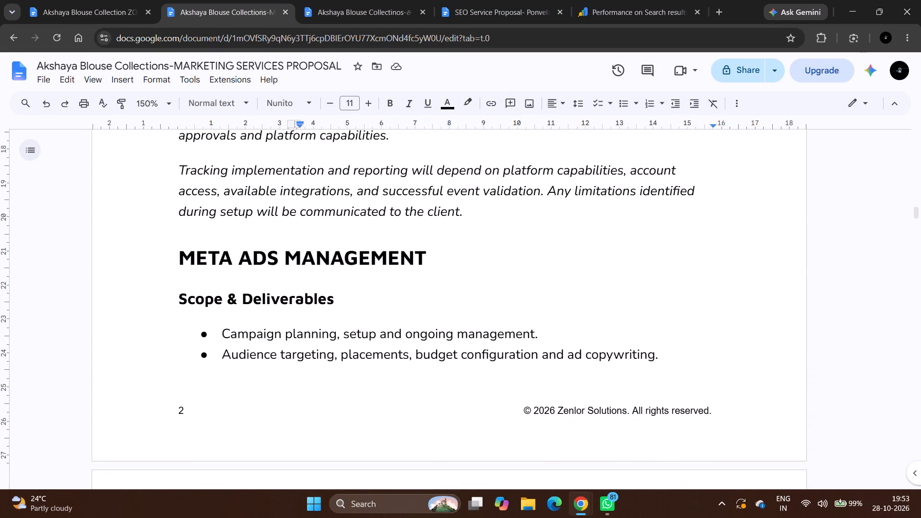
pyautogui.scroll(-3, 357, 316)
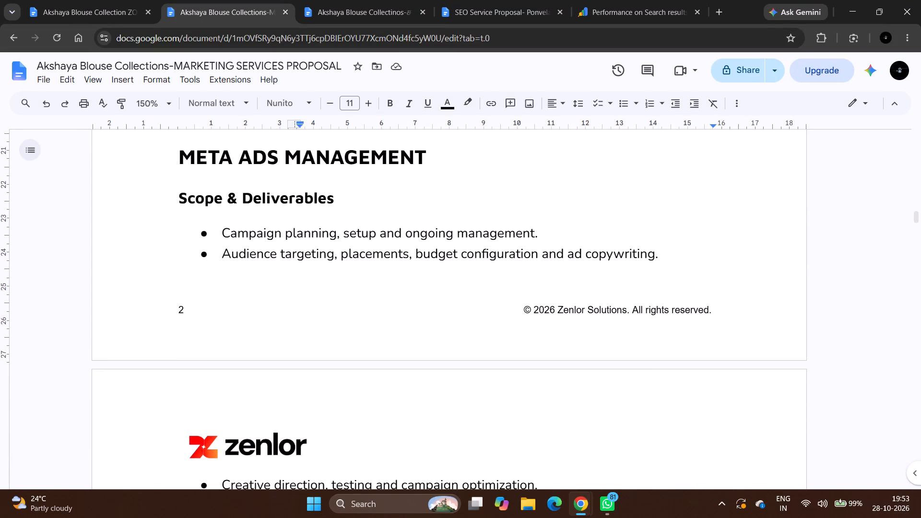
pyautogui.scroll(-1, 281, 217)
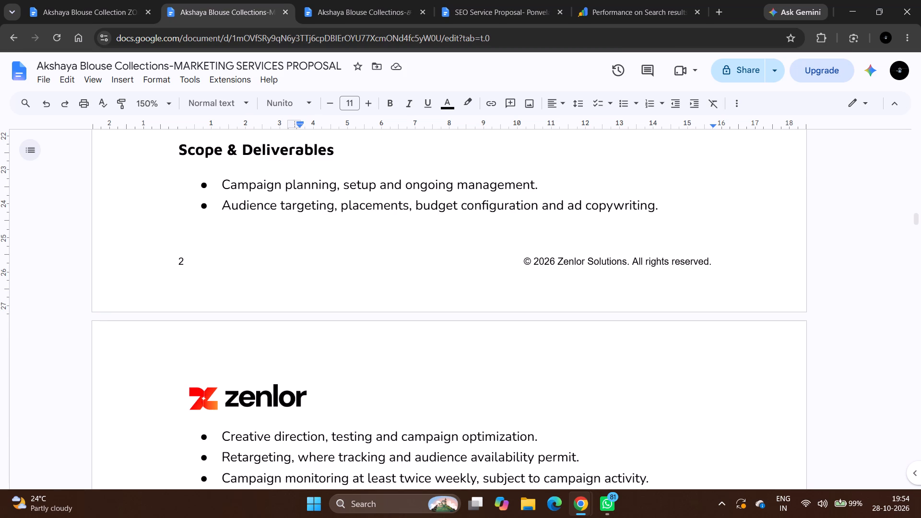
pyautogui.scroll(-1, 468, 194)
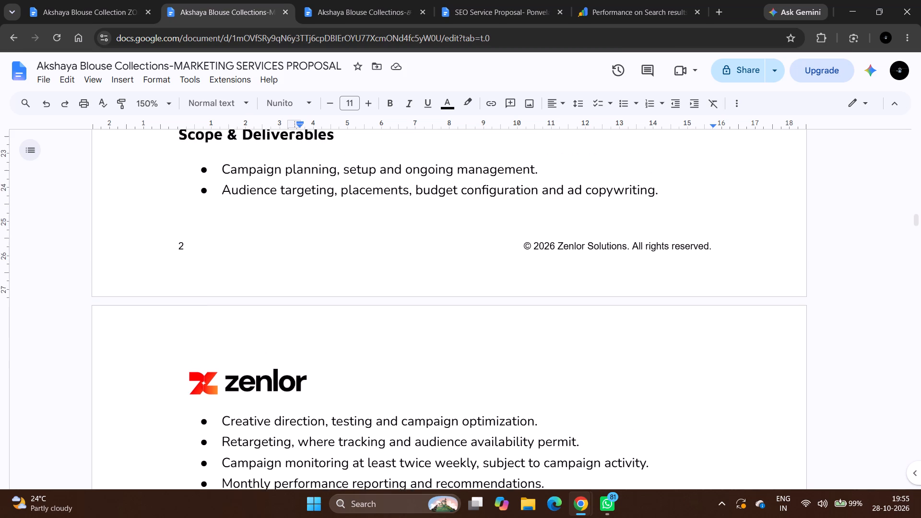
pyautogui.scroll(-3, 508, 190)
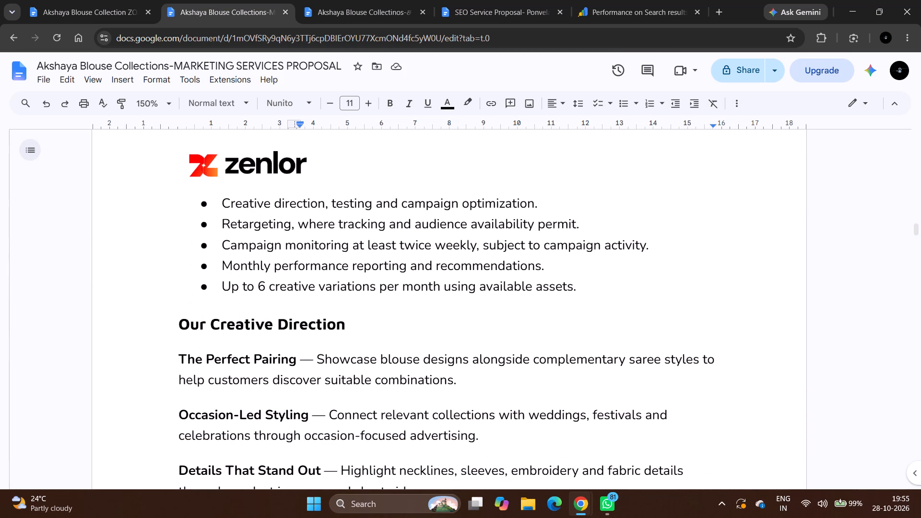
pyautogui.scroll(3, 415, 213)
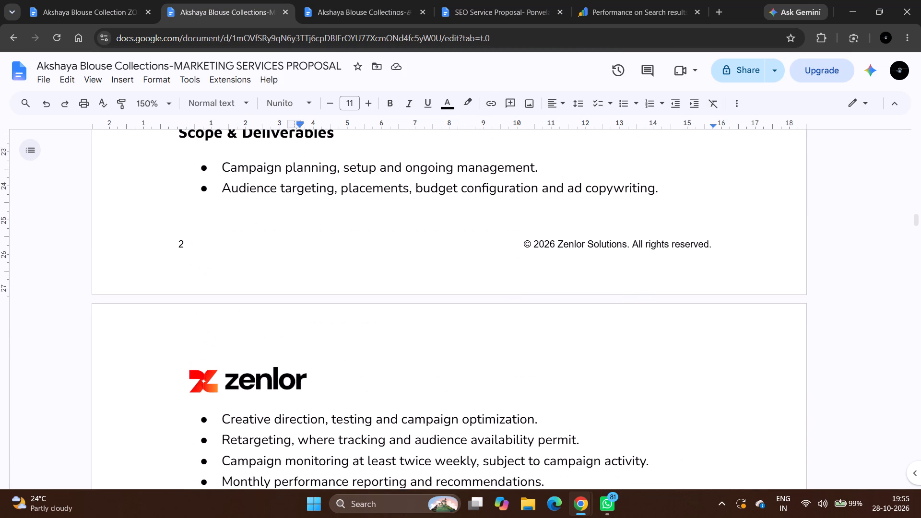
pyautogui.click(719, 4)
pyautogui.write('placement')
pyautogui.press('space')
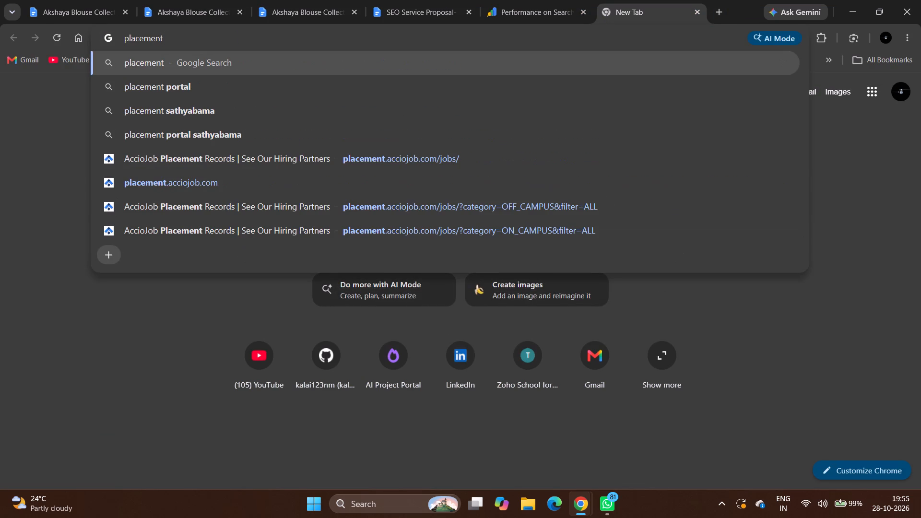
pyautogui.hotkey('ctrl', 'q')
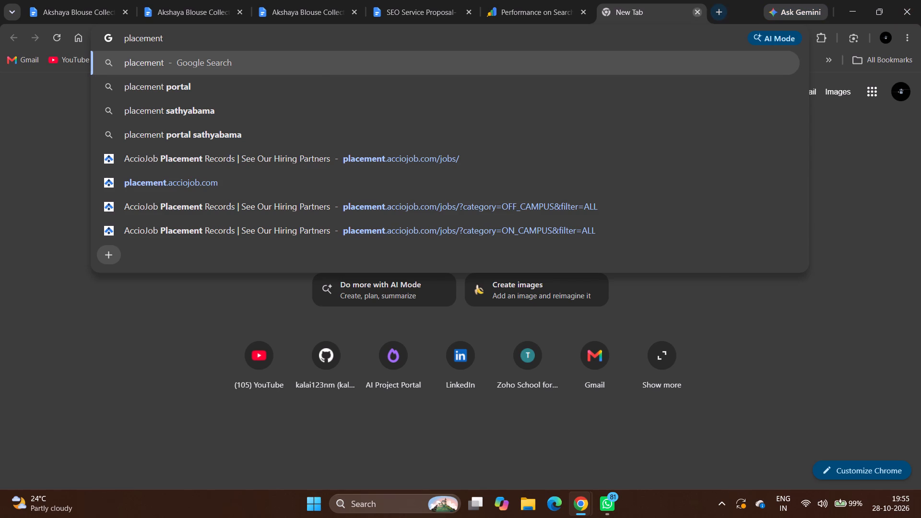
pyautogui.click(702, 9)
# Compare the Meta Ads Scope & Deliverables bullets with the Tamil version, especially the audience targeting and placements item, and return to the English proposal.
pyautogui.click(394, 0)
pyautogui.scroll(-1, 407, 318)
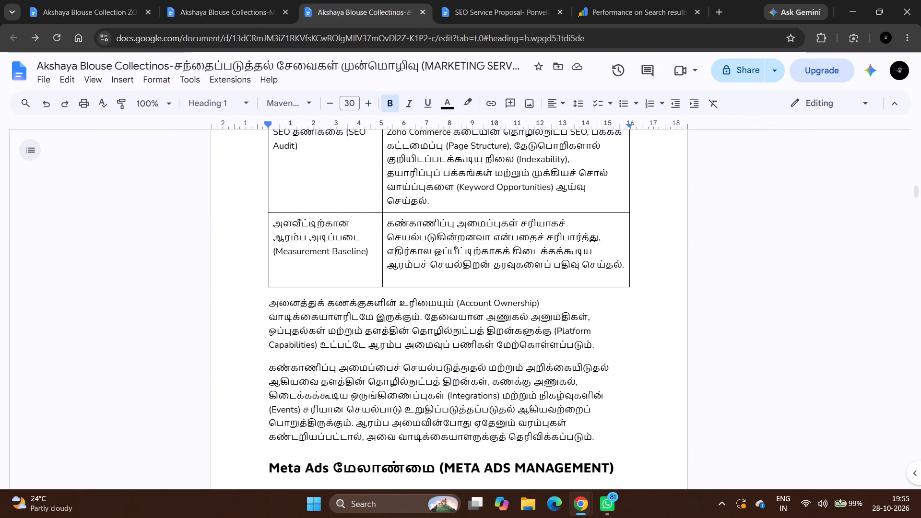
pyautogui.scroll(-3, 407, 318)
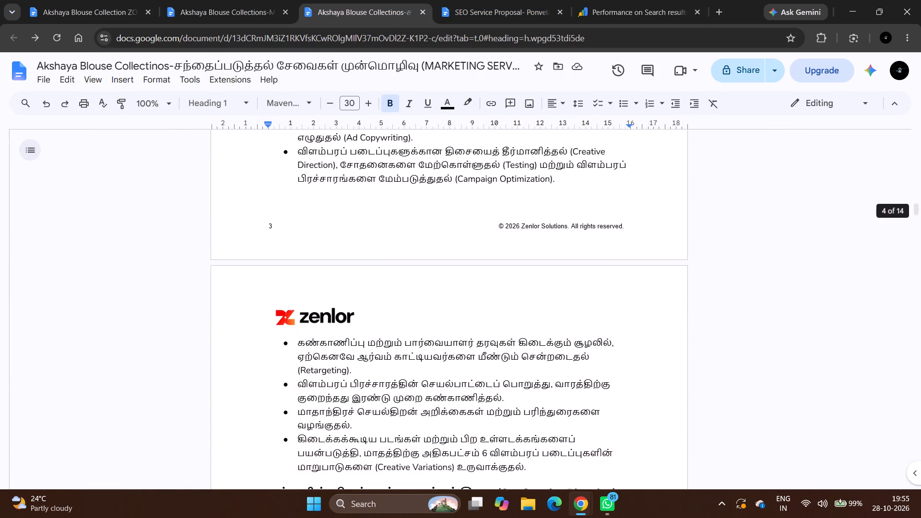
pyautogui.scroll(-1, 407, 318)
pyautogui.scroll(1, 407, 318)
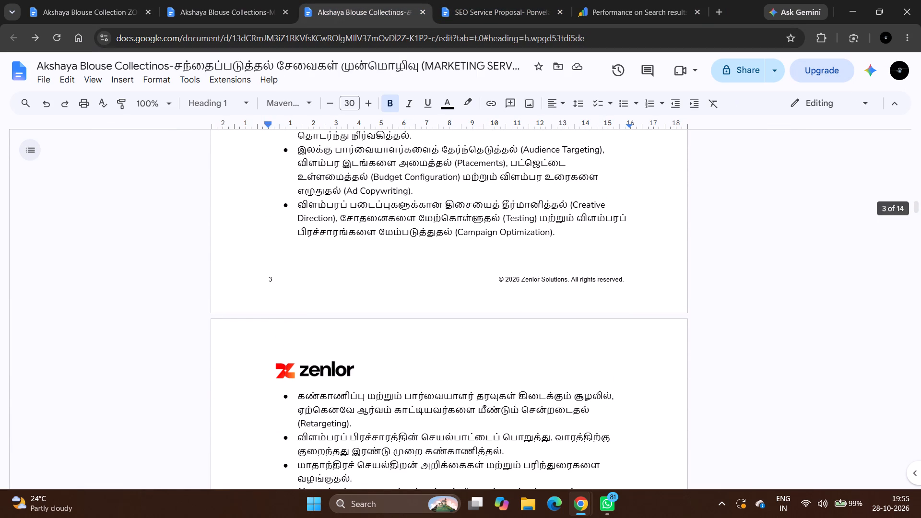
pyautogui.hotkey('ctrl', 'shift', 'Tab')
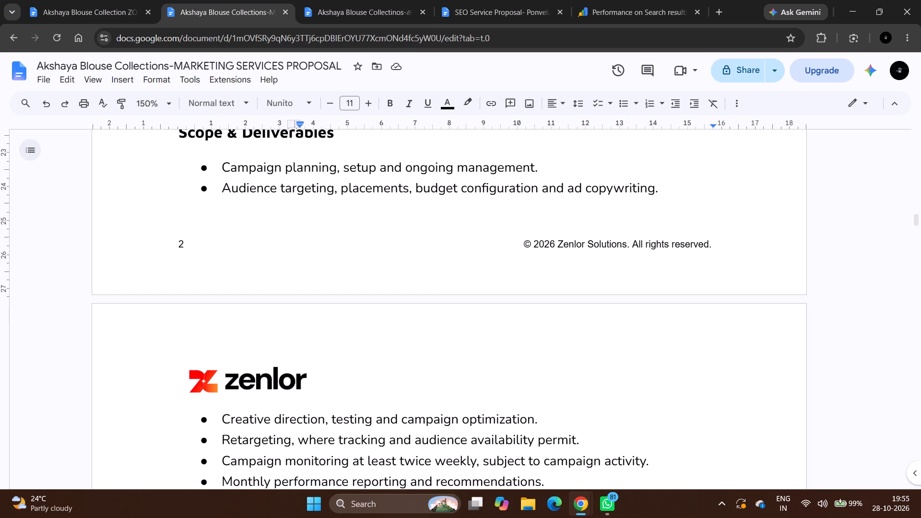
pyautogui.scroll(-1, 349, 353)
pyautogui.scroll(1, 349, 353)
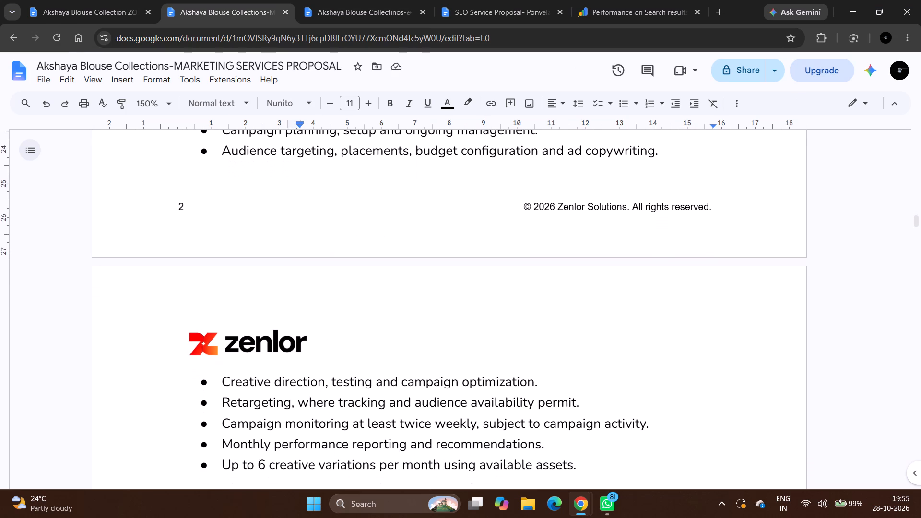
pyautogui.scroll(1, 349, 353)
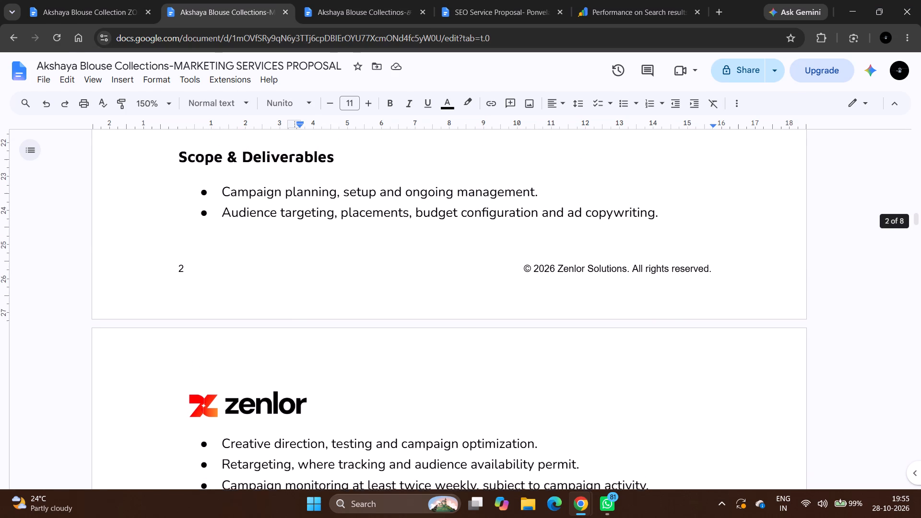
pyautogui.scroll(1, 349, 353)
pyautogui.hotkey('ctrl', 'Tab')
pyautogui.scroll(2, 348, 218)
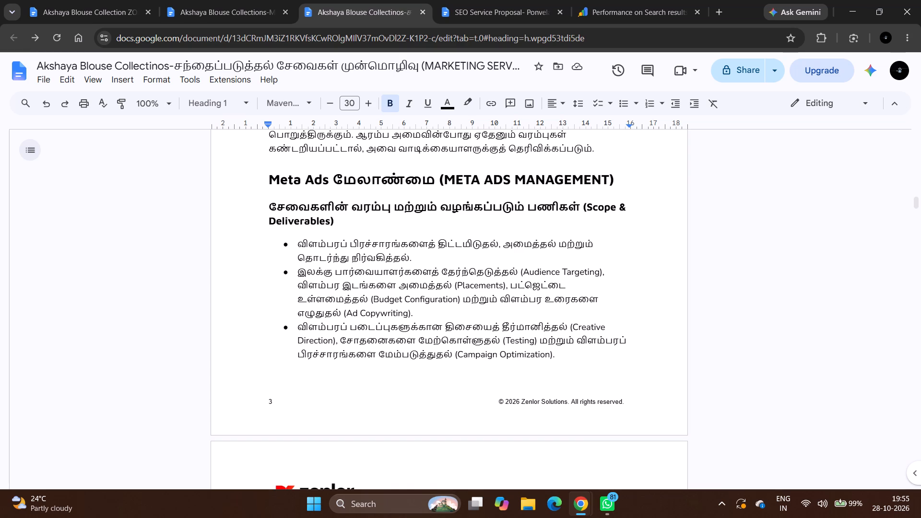
pyautogui.hotkey('ctrl', 'shift', 'Tab')
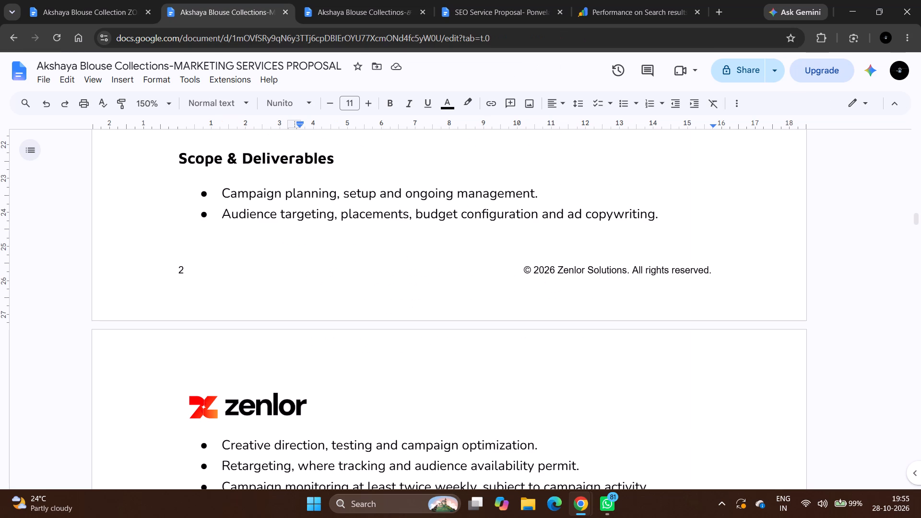
# Read the remaining Meta Ads deliverables in the English proposal, especially the Retargeting bullet, and continue into the Our Creative Direction section.
pyautogui.scroll(-1, 473, 289)
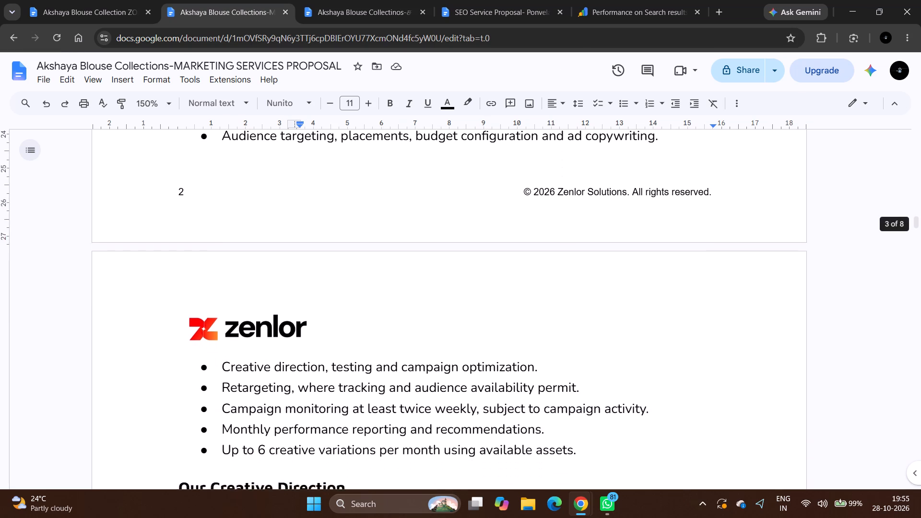
pyautogui.scroll(-3, 473, 289)
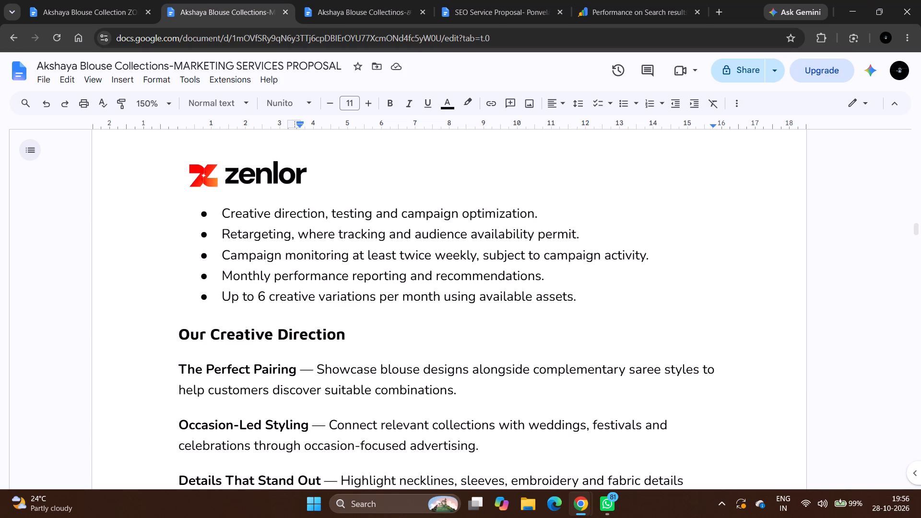
pyautogui.scroll(-1, 449, 211)
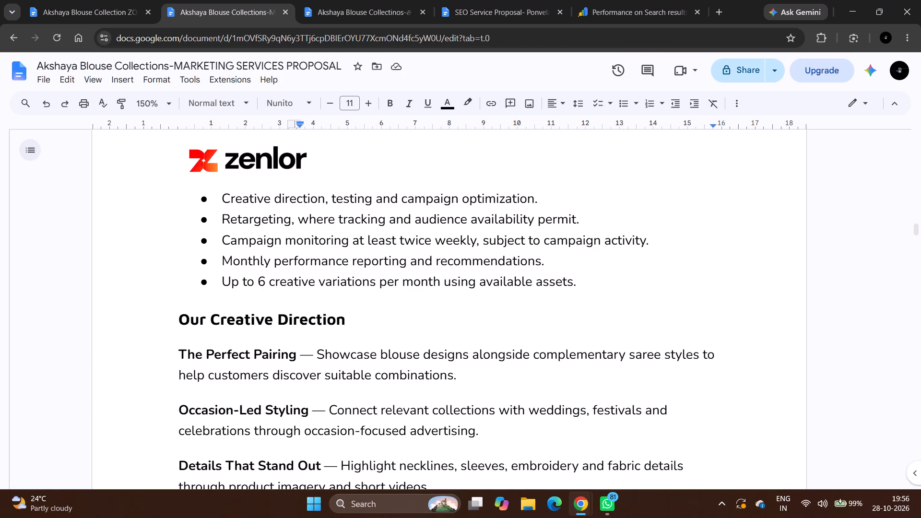
pyautogui.doubleClick(241, 222)
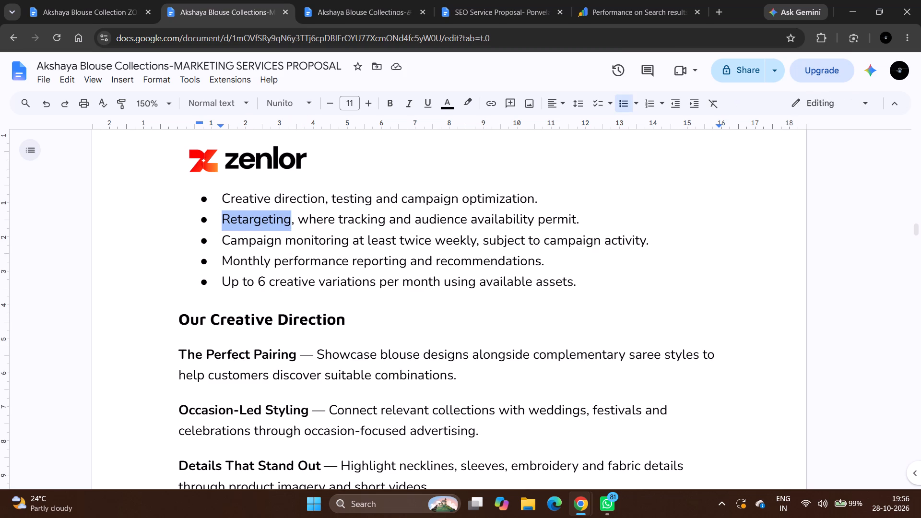
pyautogui.click(241, 222)
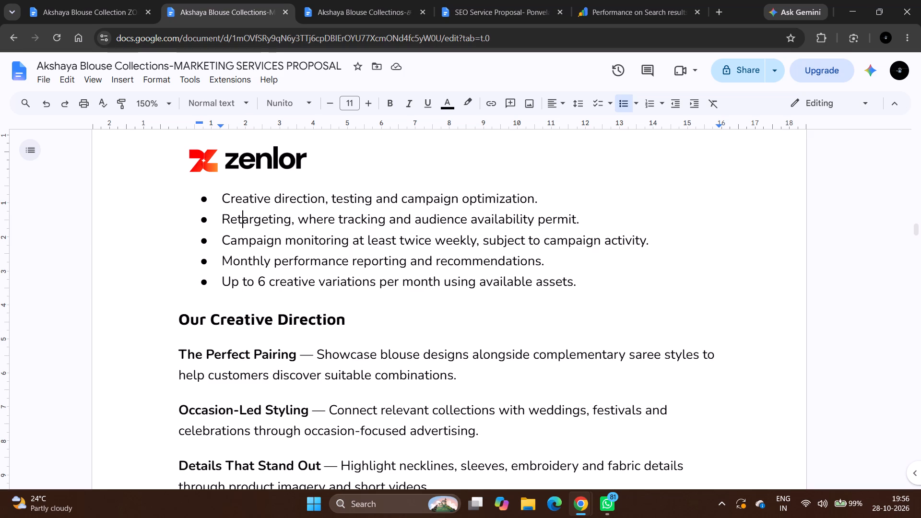
pyautogui.scroll(-1, 288, 204)
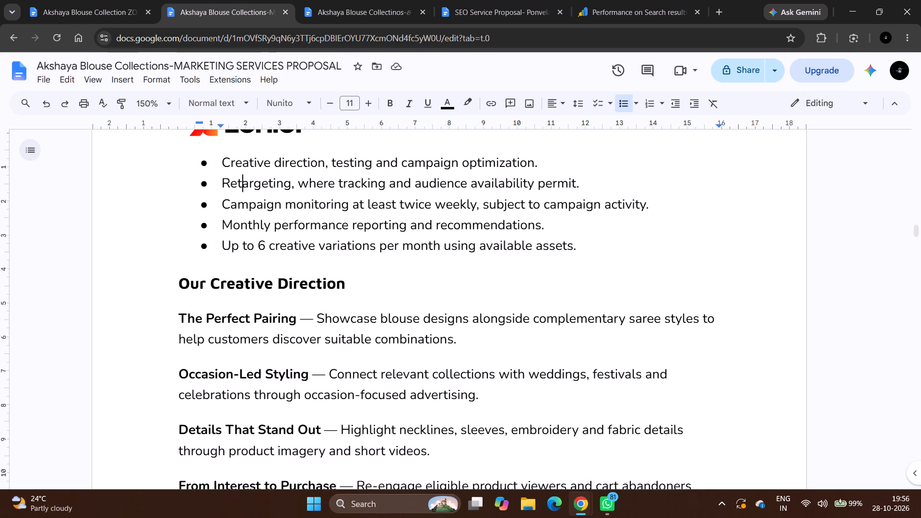
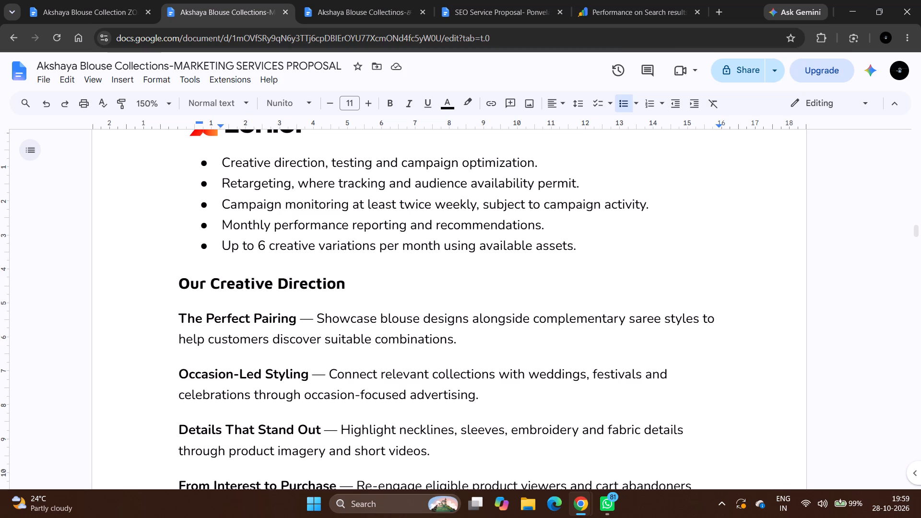
# Highlight "6 creative" in yellow in the last Meta Ads deliverables bullet about monthly creative variations.
pyautogui.moveTo(266, 247); pyautogui.dragTo(240, 243)
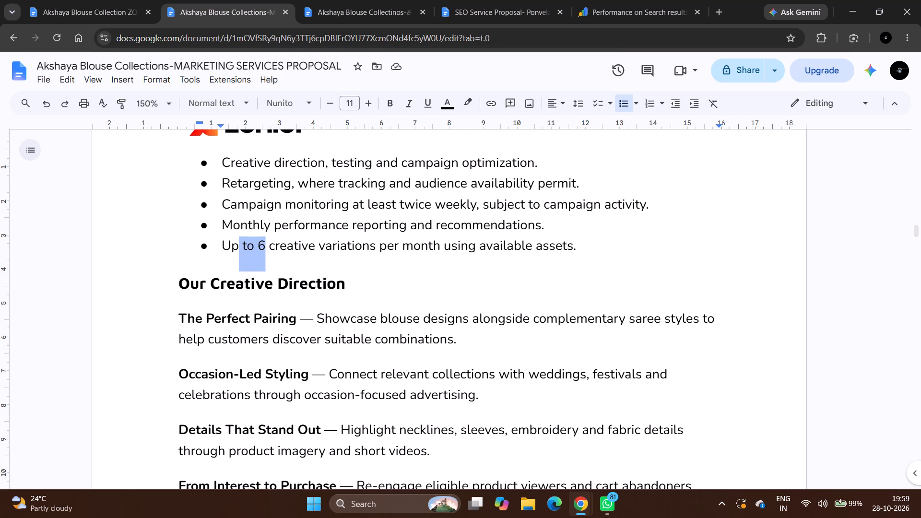
pyautogui.moveTo(240, 243); pyautogui.dragTo(246, 240)
pyautogui.click(246, 240)
pyautogui.moveTo(260, 244); pyautogui.dragTo(319, 242)
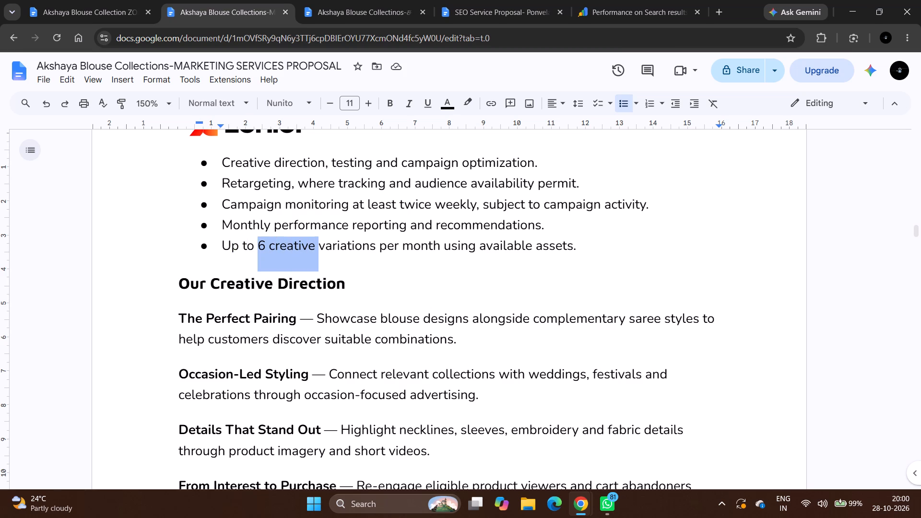
pyautogui.moveTo(319, 242); pyautogui.dragTo(314, 241)
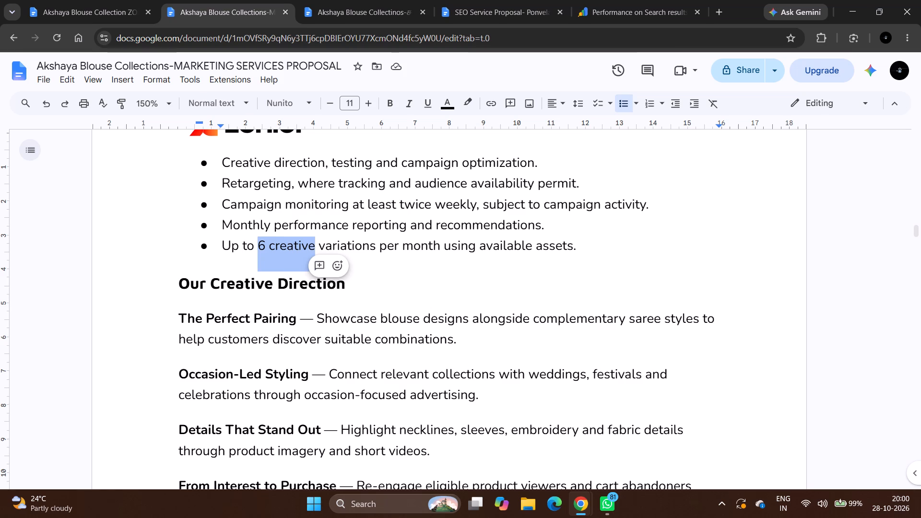
pyautogui.click(462, 105)
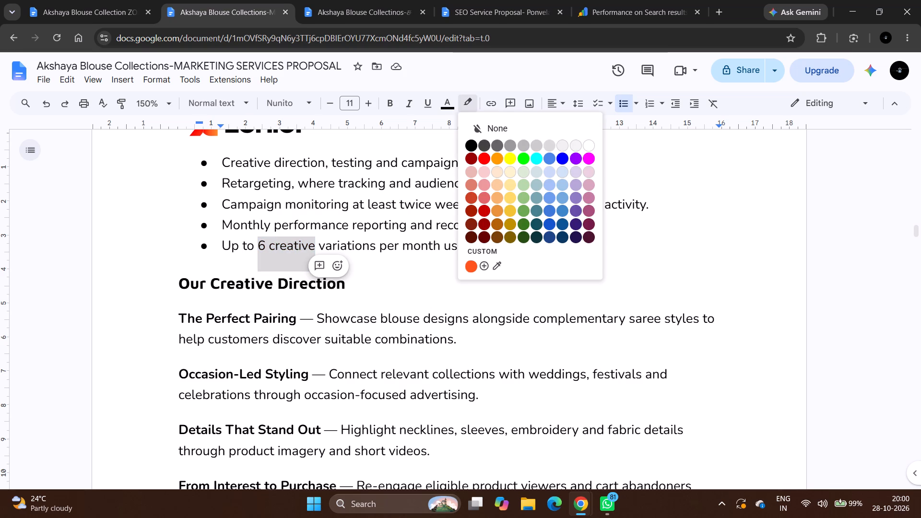
pyautogui.click(507, 153)
pyautogui.click(406, 244)
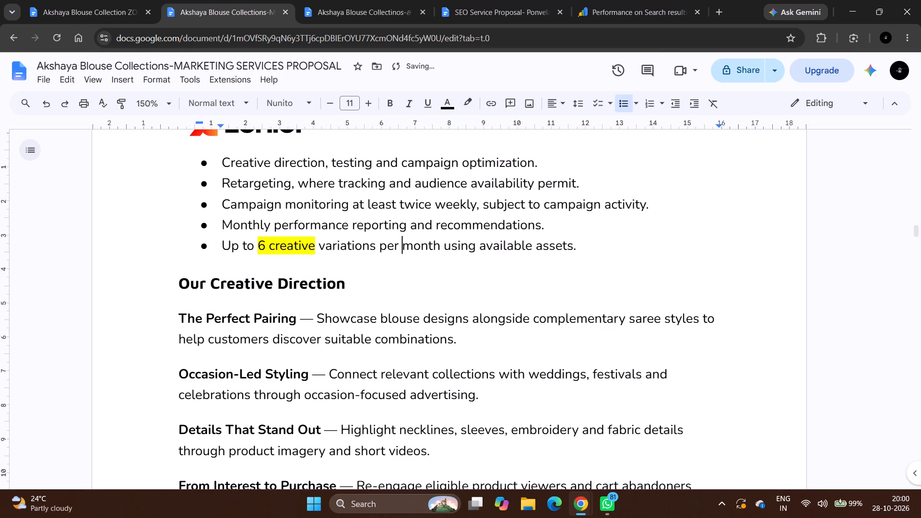
# Read the Our Creative Direction concepts and the closing italic note, as far as the Meta Ads Performance KPIs introduction.
pyautogui.scroll(-1, 364, 337)
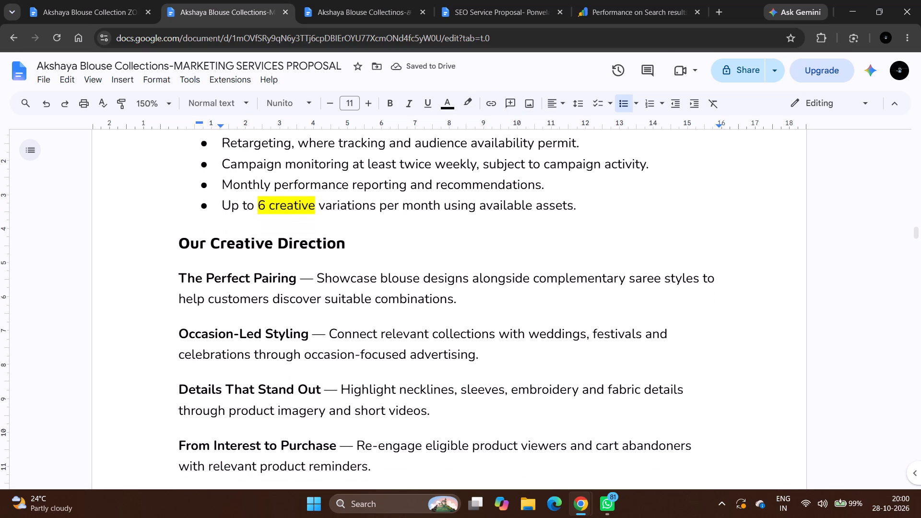
pyautogui.scroll(-2, 364, 337)
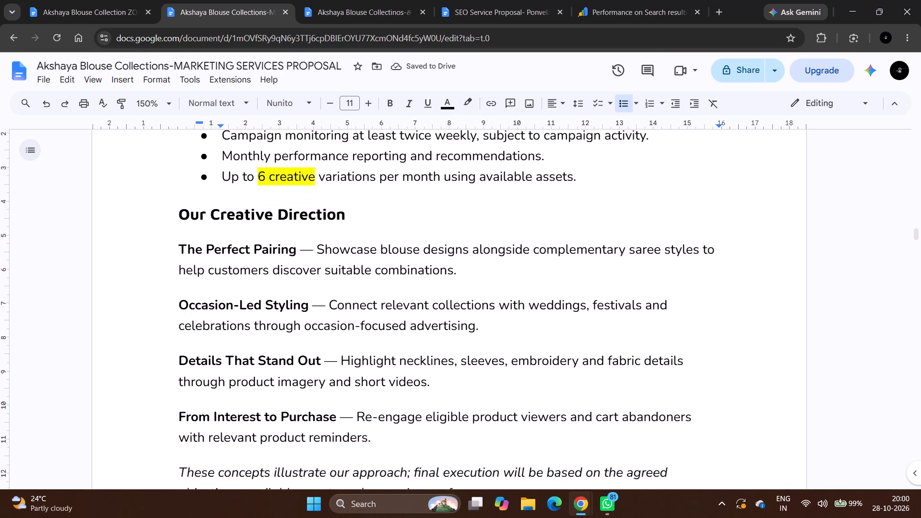
pyautogui.scroll(-3, 364, 337)
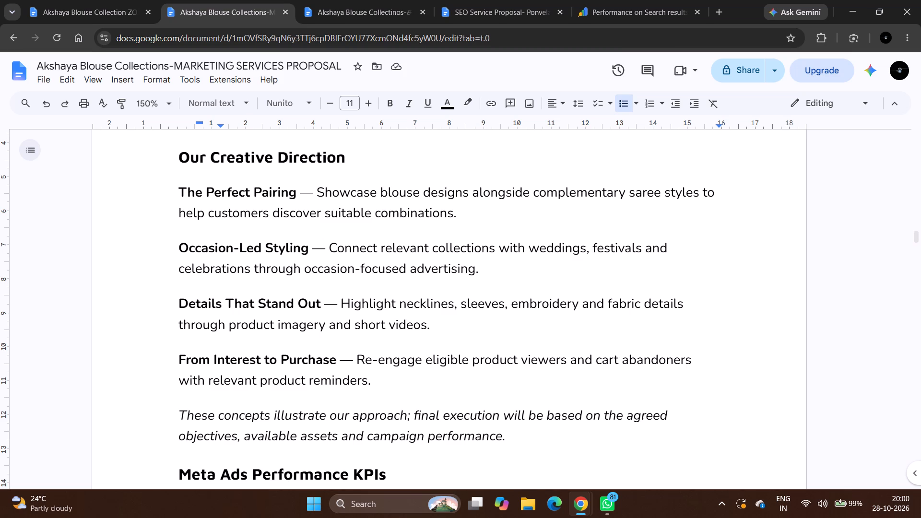
pyautogui.scroll(-1, 234, 298)
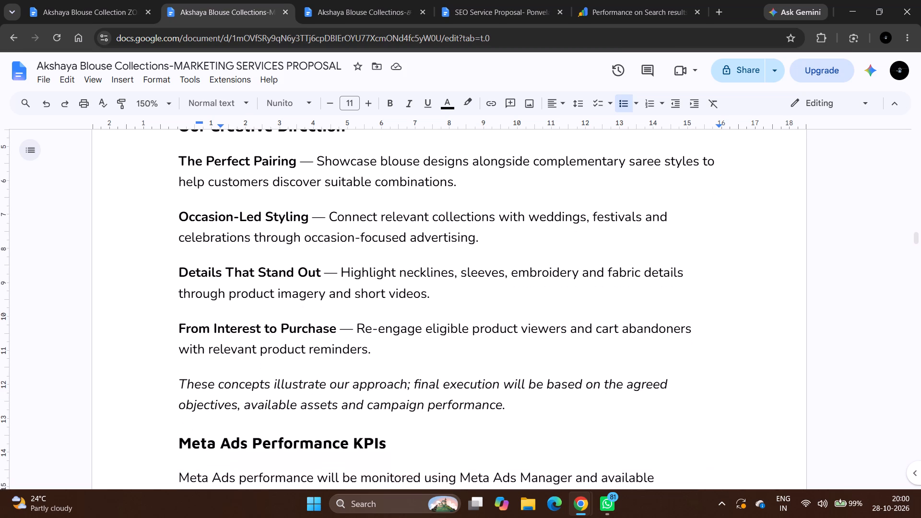
pyautogui.scroll(-1, 234, 298)
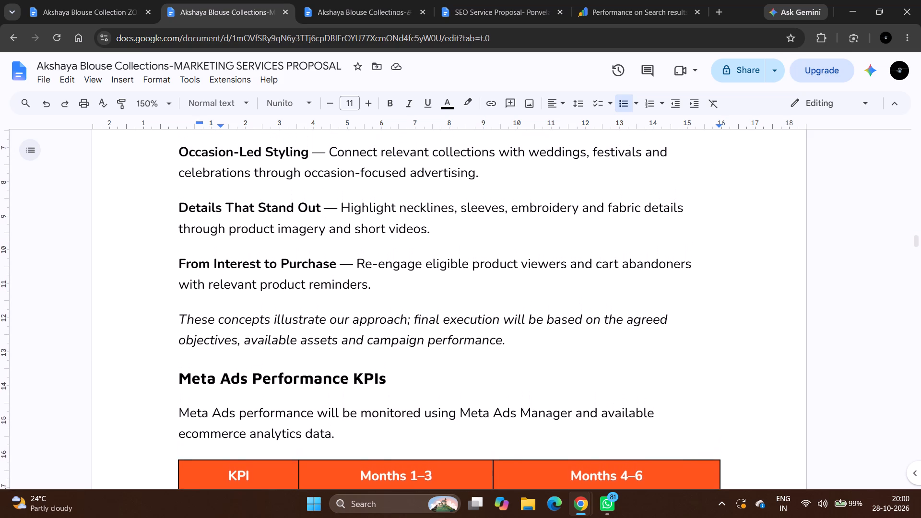
pyautogui.scroll(-1, 234, 298)
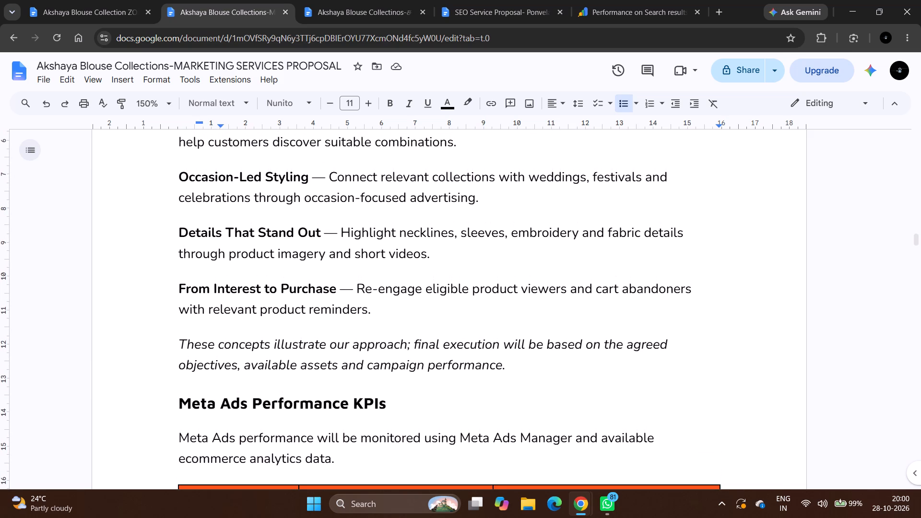
pyautogui.scroll(2, 234, 298)
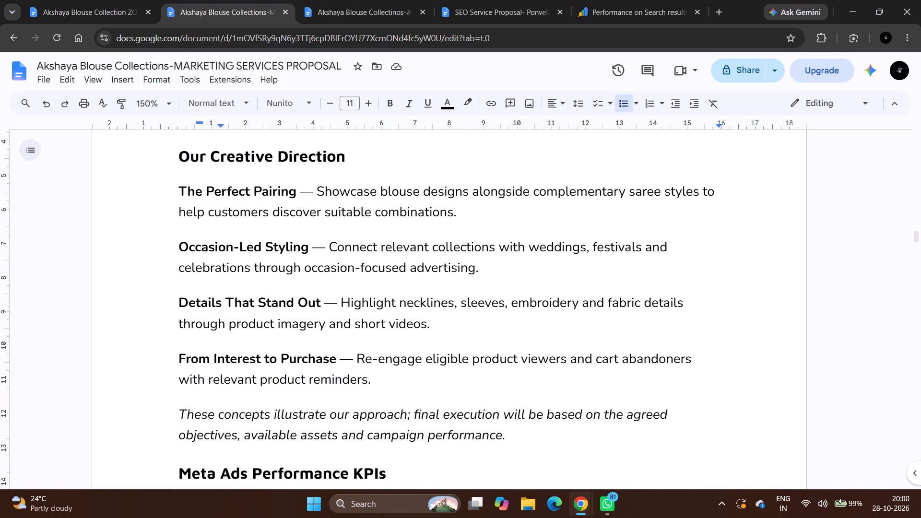
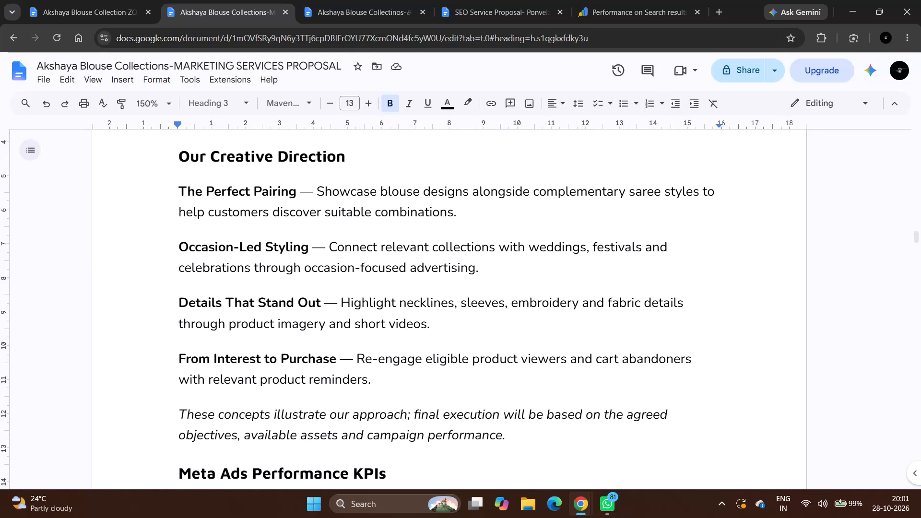
# Continue proofreading from the closing italic note into the Meta Ads Performance KPIs section.
pyautogui.scroll(-1, 339, 346)
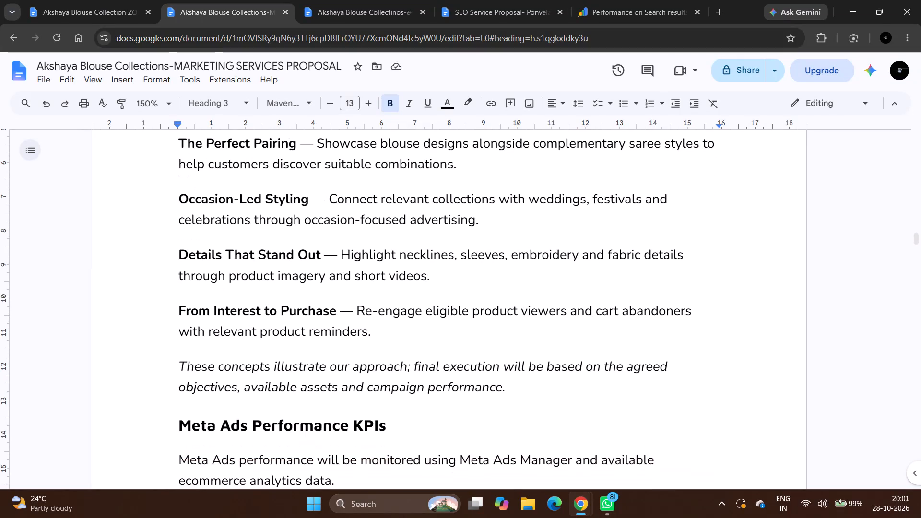
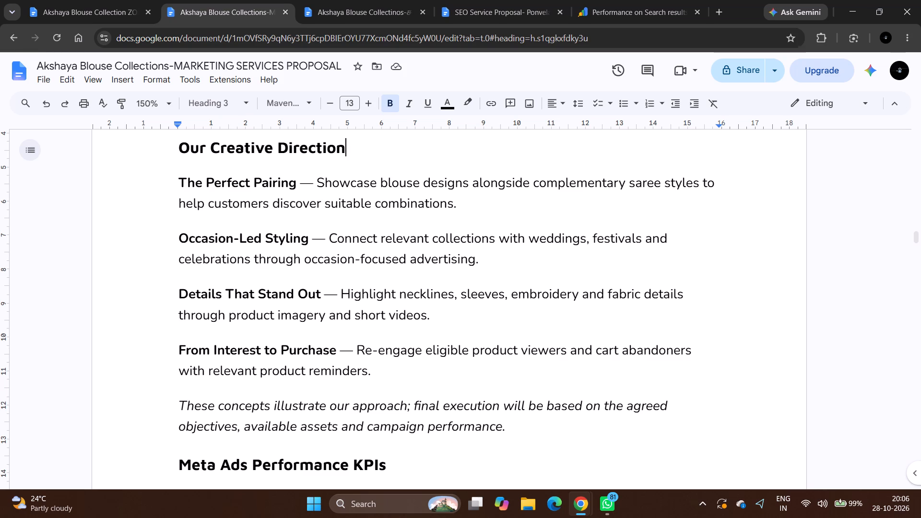
# Highlight the "Our Creative Direction" heading in yellow.
pyautogui.moveTo(180, 155); pyautogui.dragTo(343, 144)
pyautogui.click(467, 101)
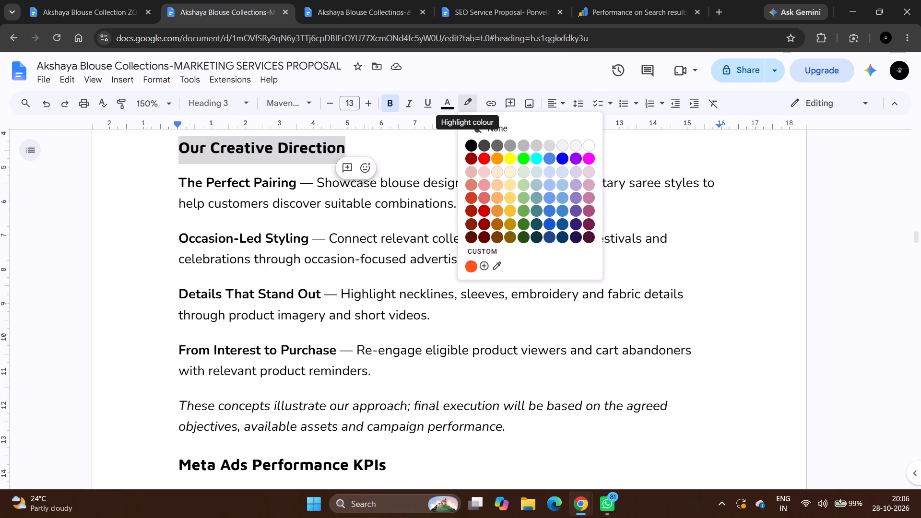
pyautogui.click(508, 155)
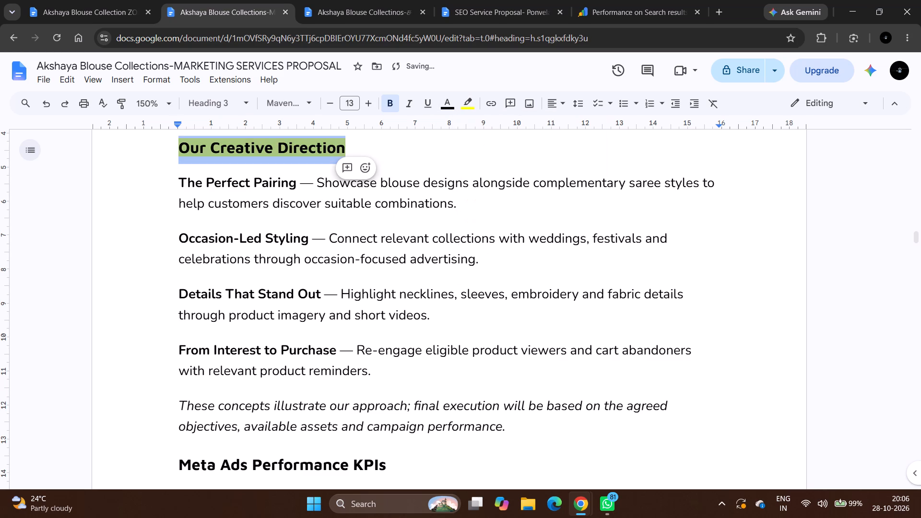
pyautogui.click(424, 157)
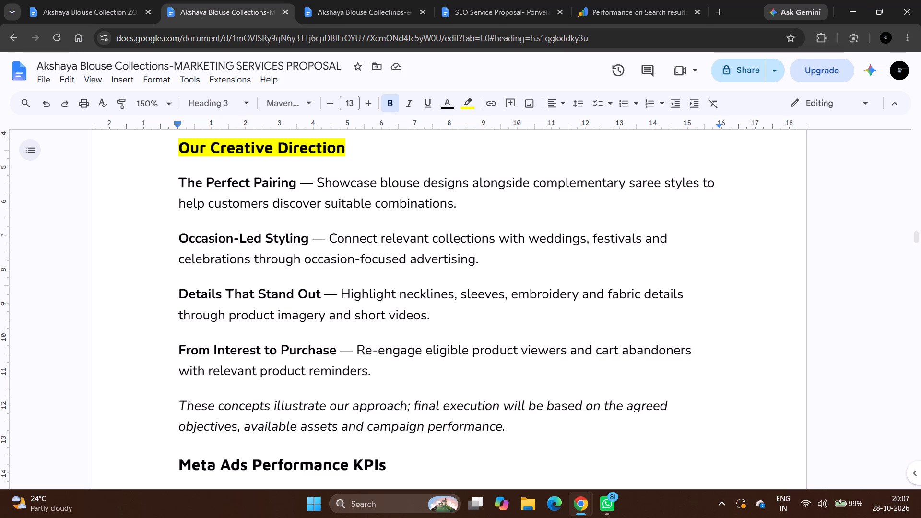
# Proofread the four creative concepts and closing italic note under "Our Creative Direction", down to the Meta Ads Performance KPIs heading.
pyautogui.scroll(-1, 418, 210)
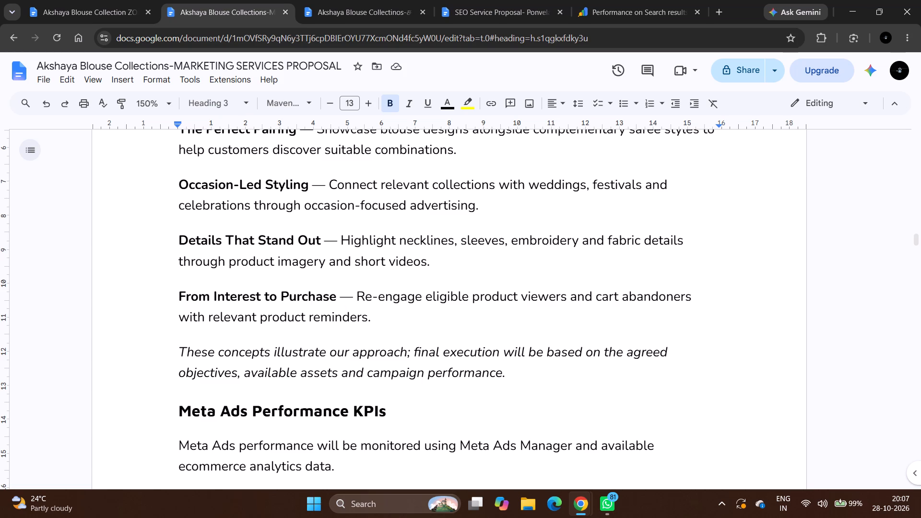
pyautogui.scroll(2, 418, 210)
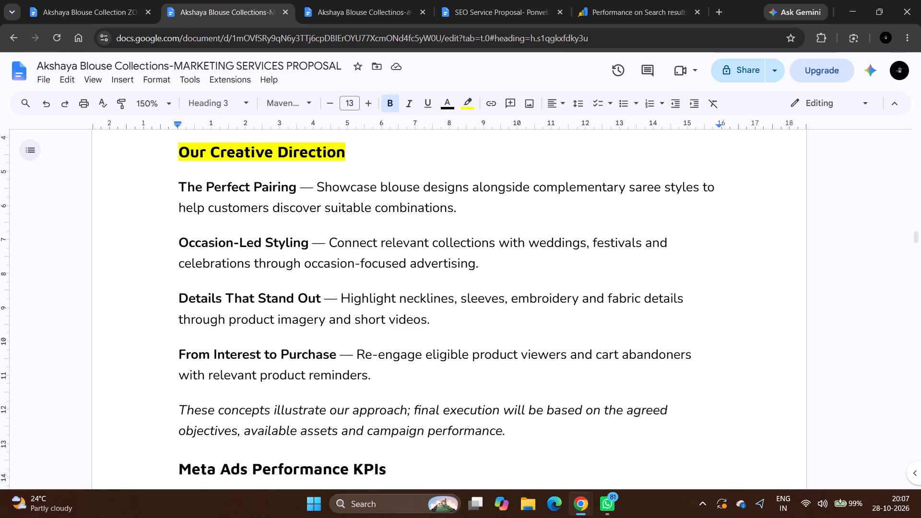
pyautogui.scroll(-1, 229, 307)
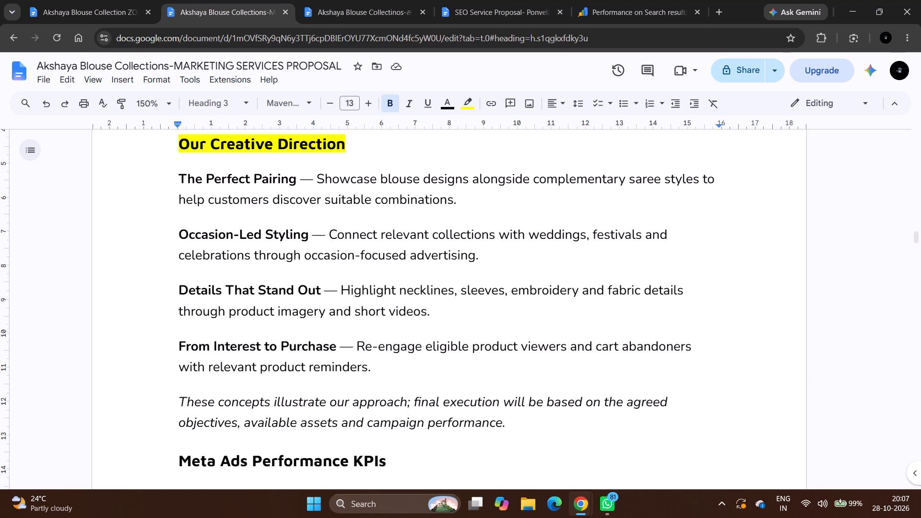
pyautogui.scroll(-1, 229, 307)
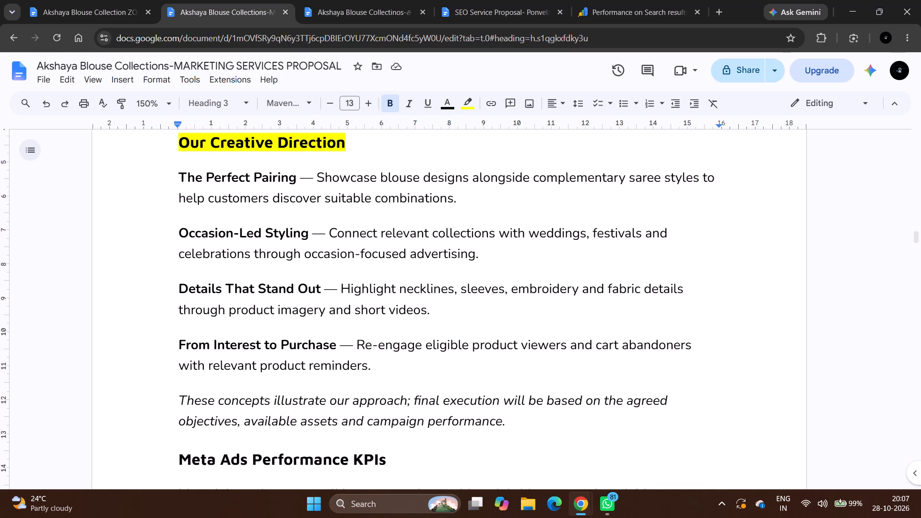
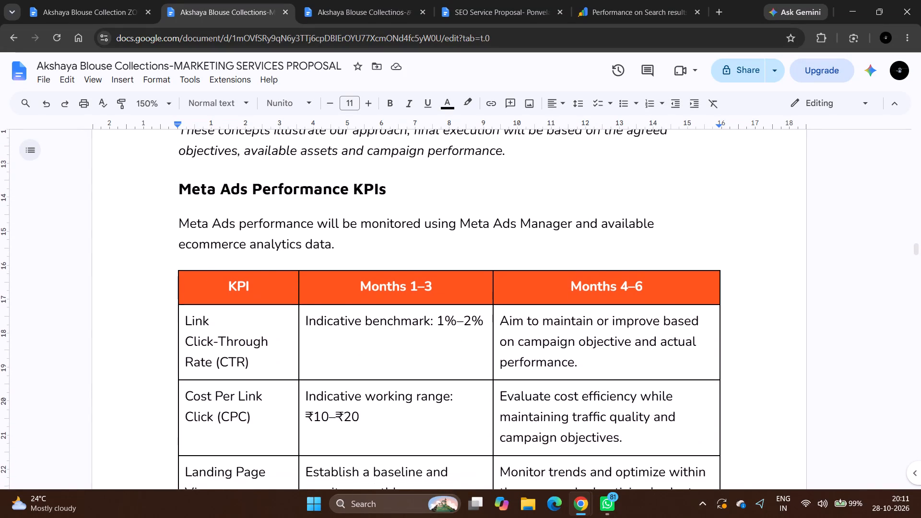
# Proofread the Meta Ads Performance KPIs introduction and table, comparing them with the same section in the Tamil version of the proposal.
pyautogui.scroll(-1, 229, 307)
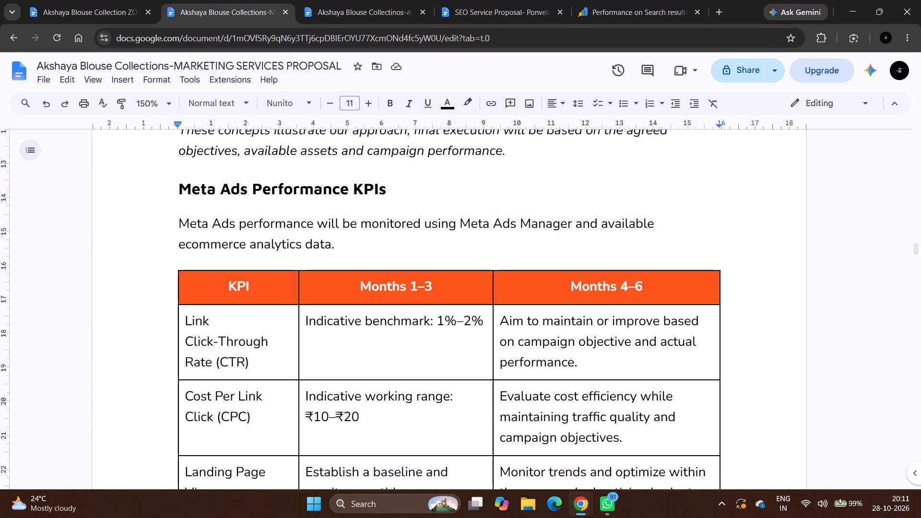
pyautogui.scroll(-1, 229, 307)
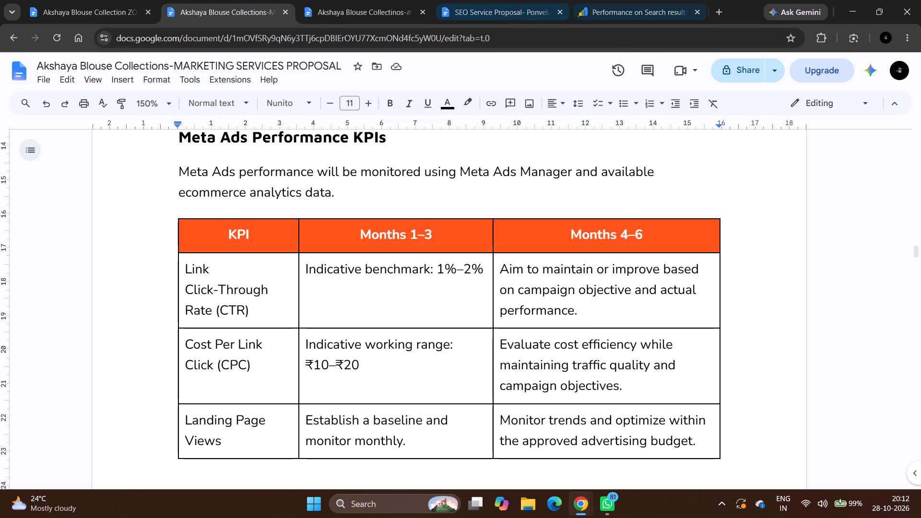
pyautogui.click(378, 11)
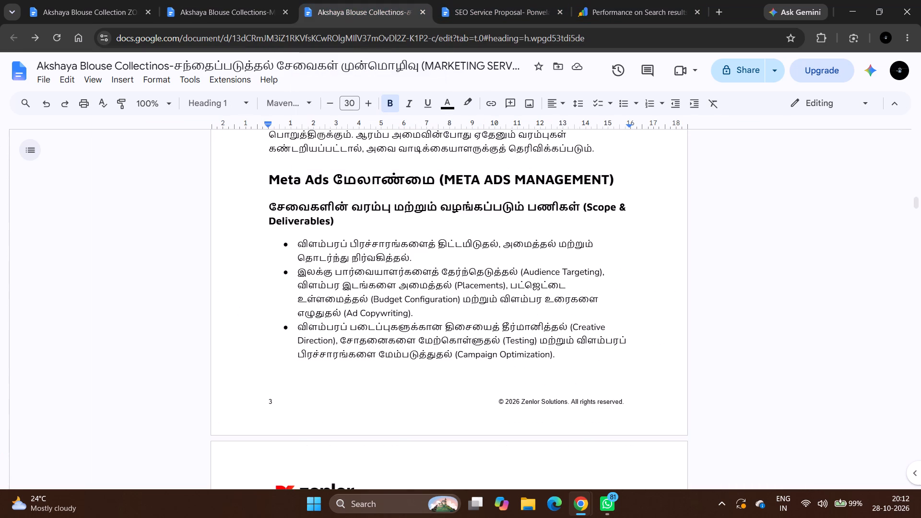
pyautogui.scroll(-7, 327, 217)
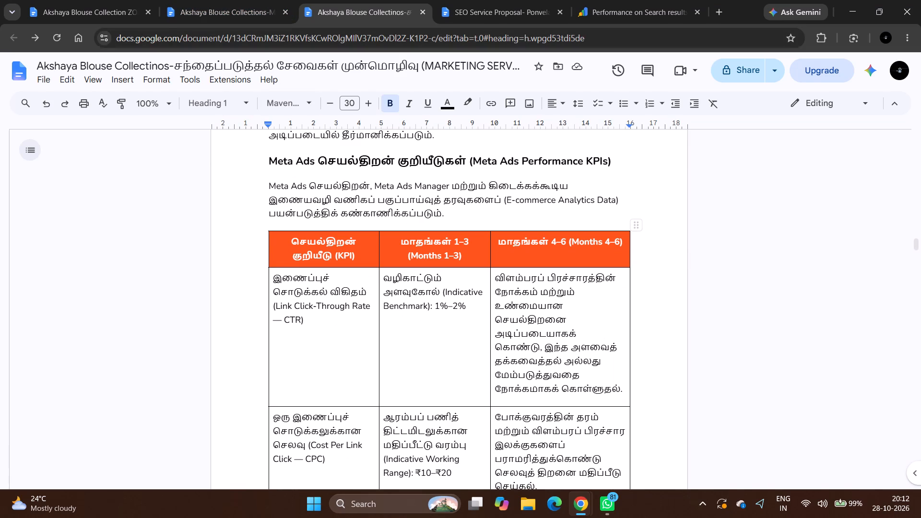
pyautogui.click(238, 0)
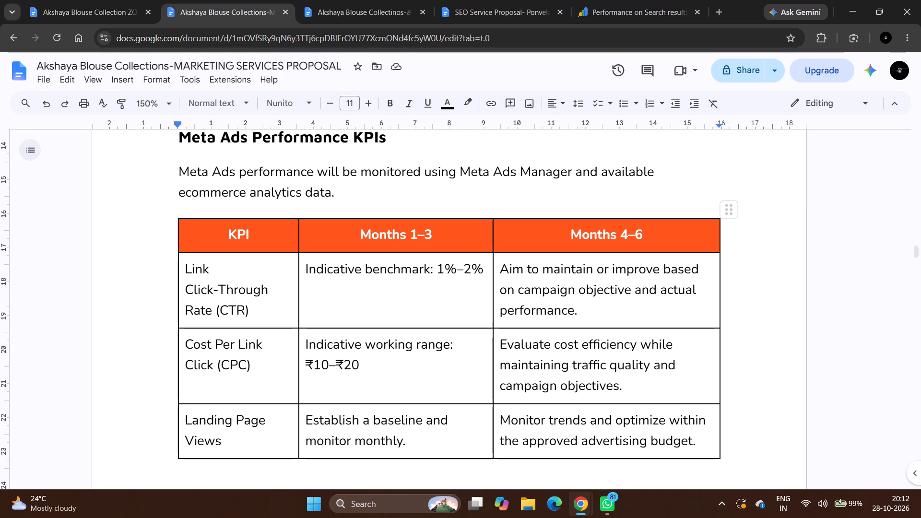
pyautogui.scroll(-2, 533, 384)
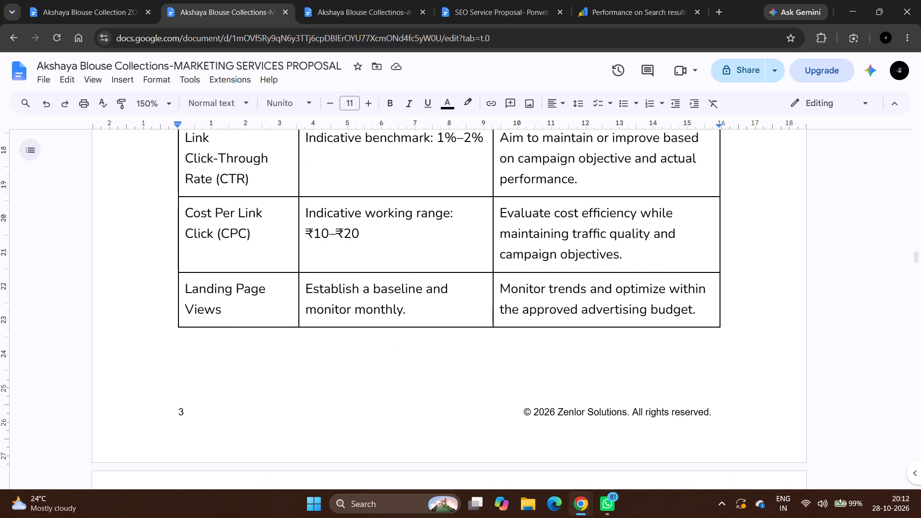
pyautogui.scroll(1, 414, 305)
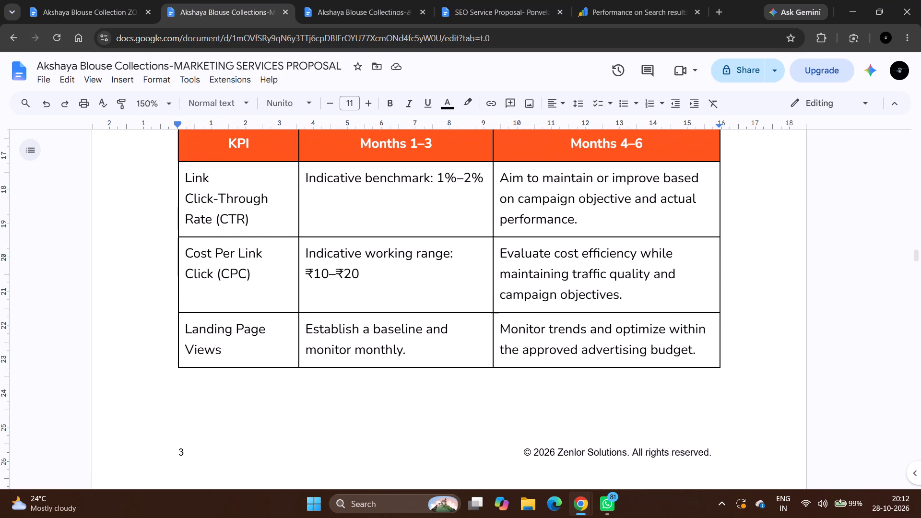
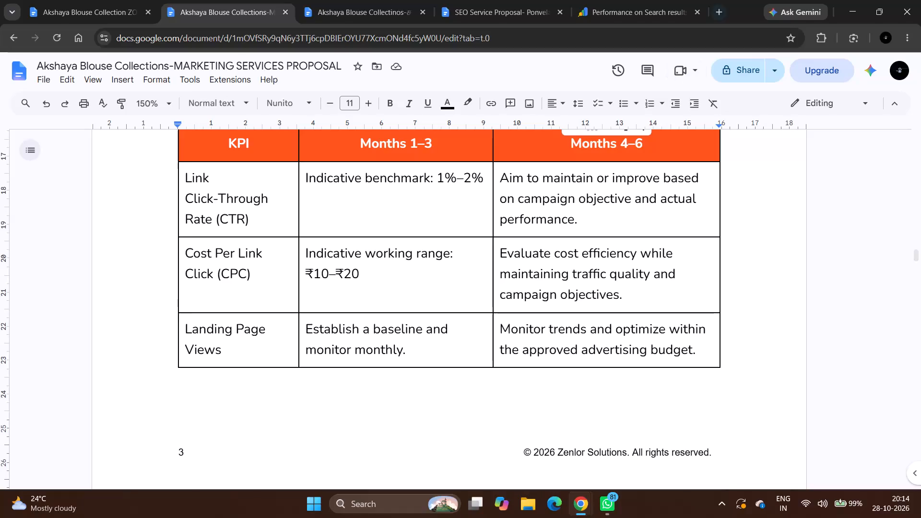
# Search Google for "cpc link in meta ads" and read the full AI overview on cost per link click.
pyautogui.click(720, 7)
pyautogui.write('cpc')
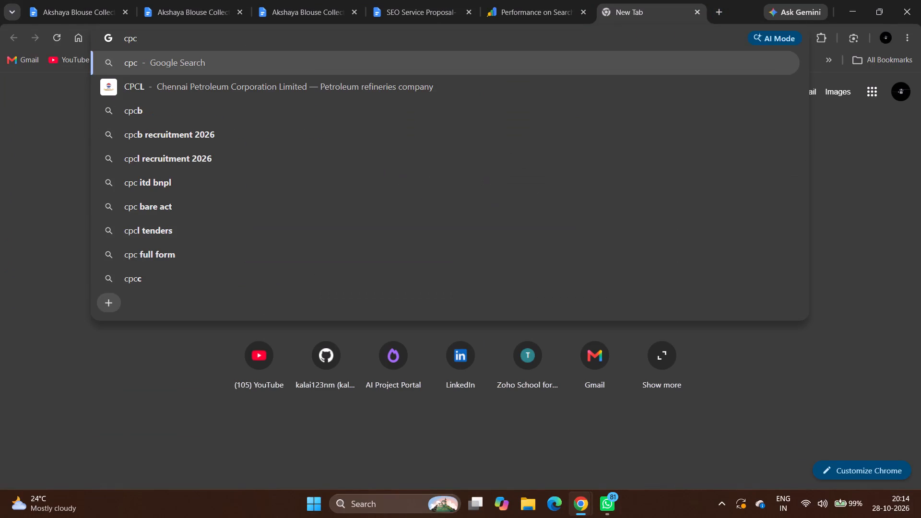
pyautogui.press('space')
pyautogui.write('lin')
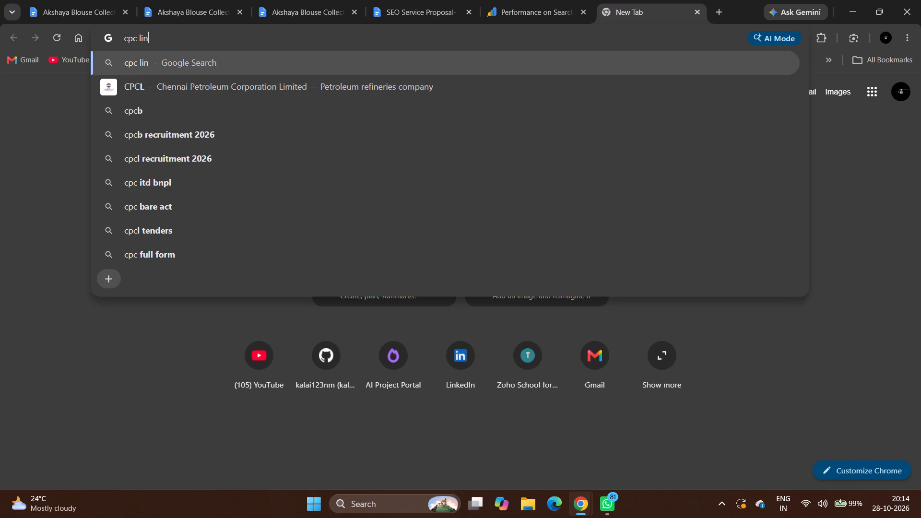
pyautogui.write('k in meta ads')
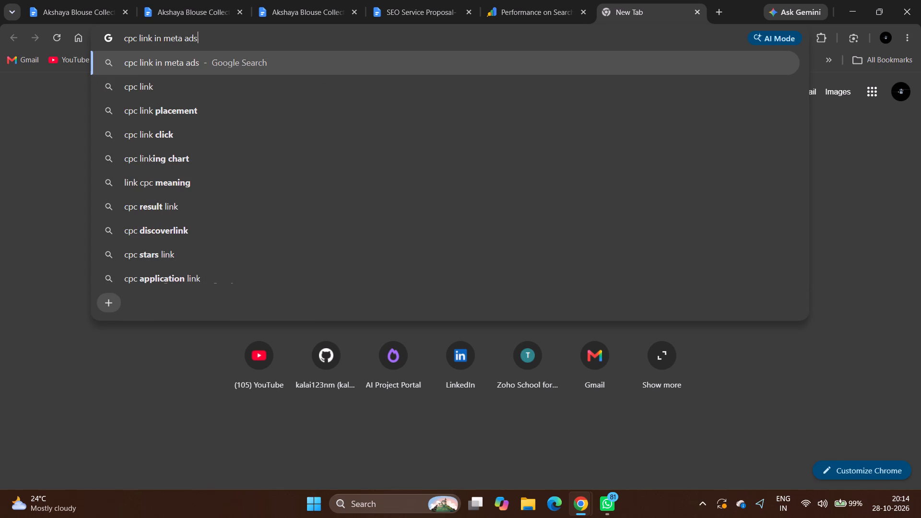
pyautogui.press('Return')
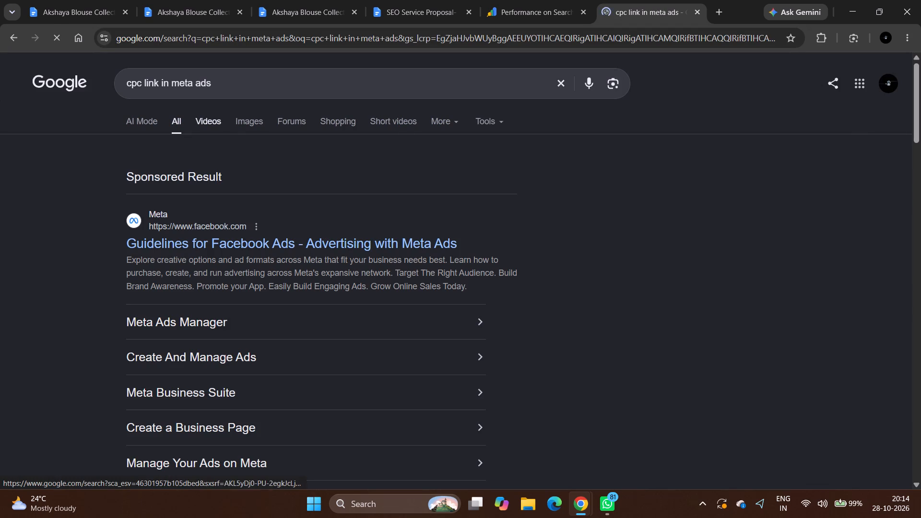
pyautogui.scroll(-4, 201, 335)
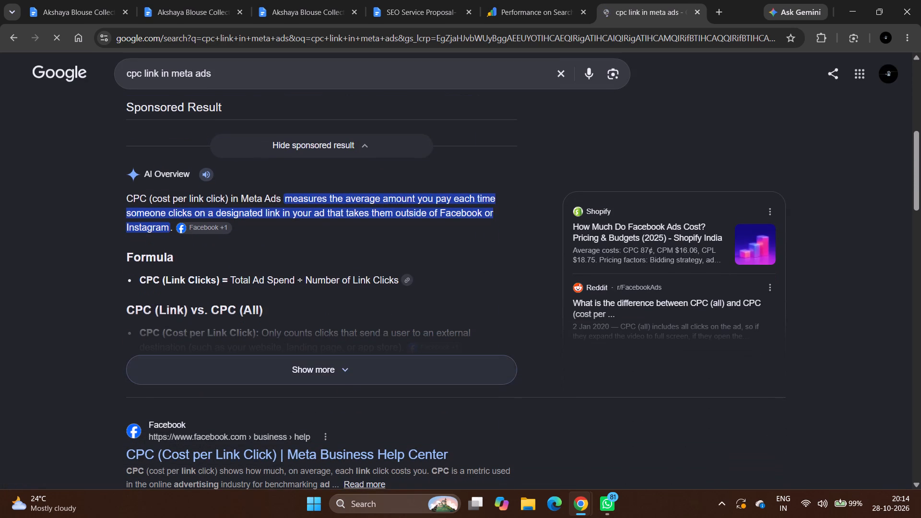
pyautogui.click(265, 364)
pyautogui.scroll(-3, 236, 359)
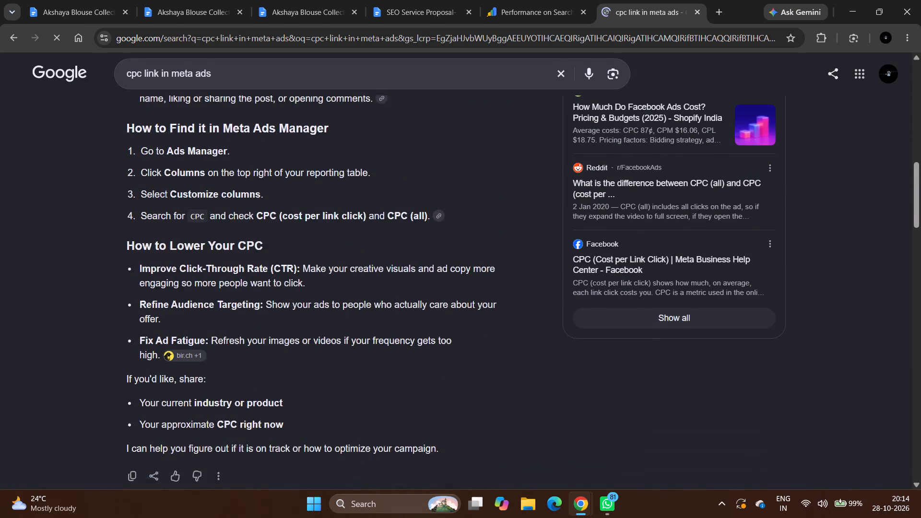
pyautogui.scroll(-1, 236, 359)
pyautogui.scroll(4, 236, 359)
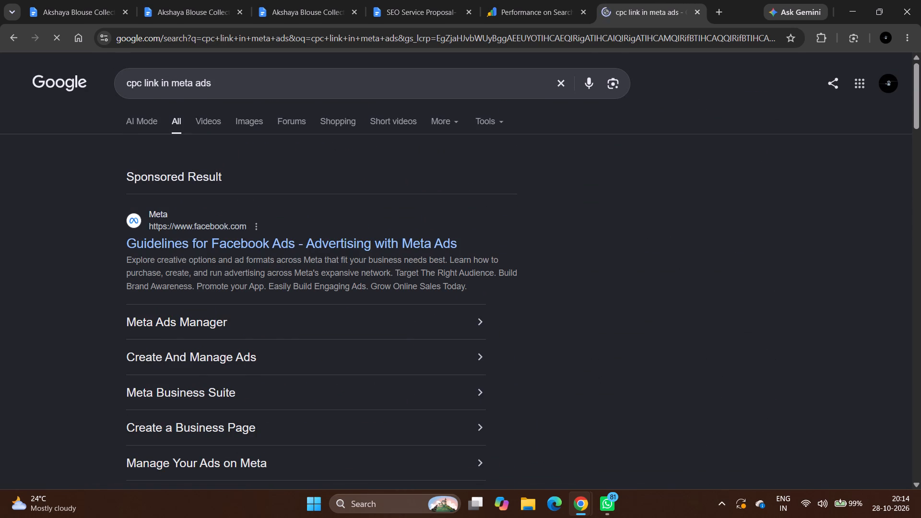
# Copy "Cost Per Link Click (CPC)" from the English proposal's KPI table and search Google for "Cost Per Link Click (CPC) cost range".
pyautogui.click(319, 7)
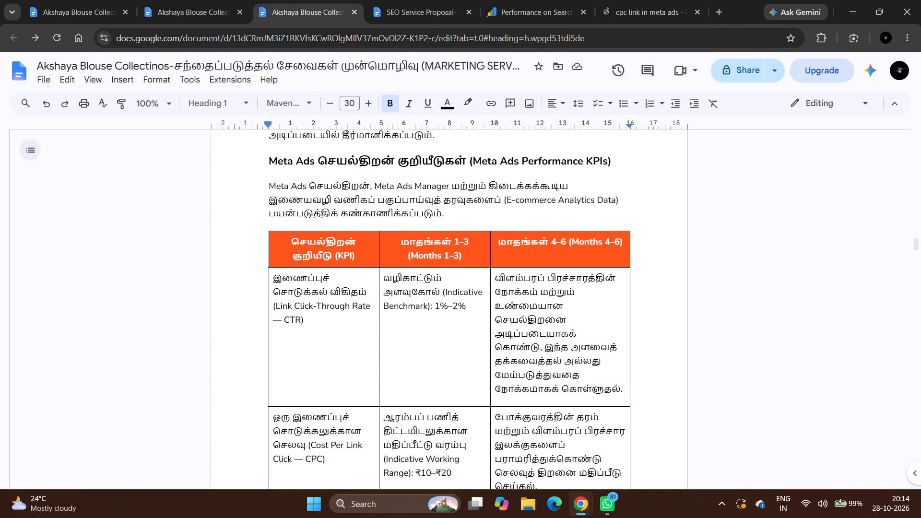
pyautogui.click(212, 0)
pyautogui.moveTo(248, 275); pyautogui.dragTo(238, 271)
pyautogui.moveTo(251, 271); pyautogui.dragTo(185, 259)
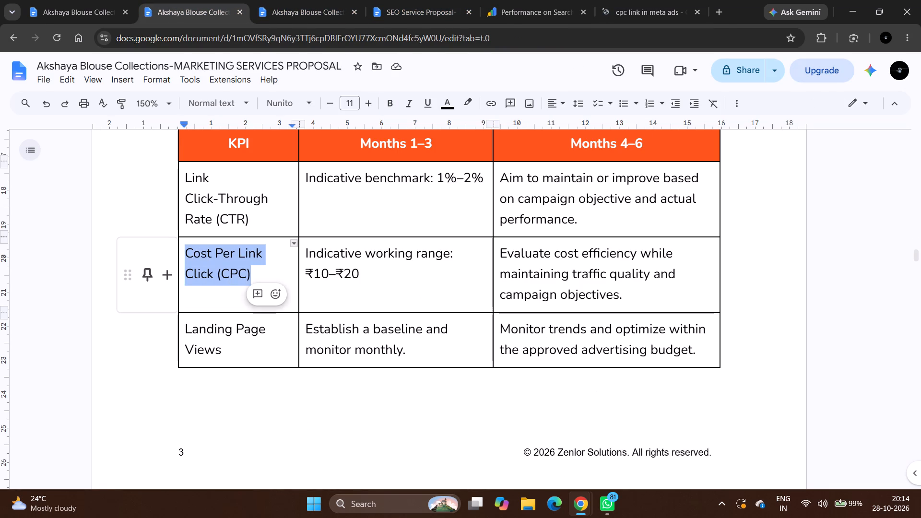
pyautogui.hotkey('ctrl', 'c')
pyautogui.click(623, 0)
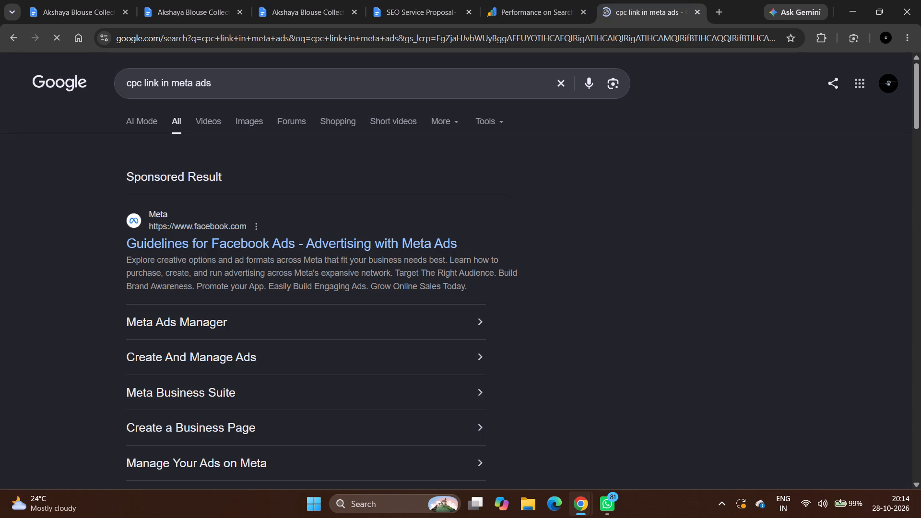
pyautogui.tripleClick(265, 92)
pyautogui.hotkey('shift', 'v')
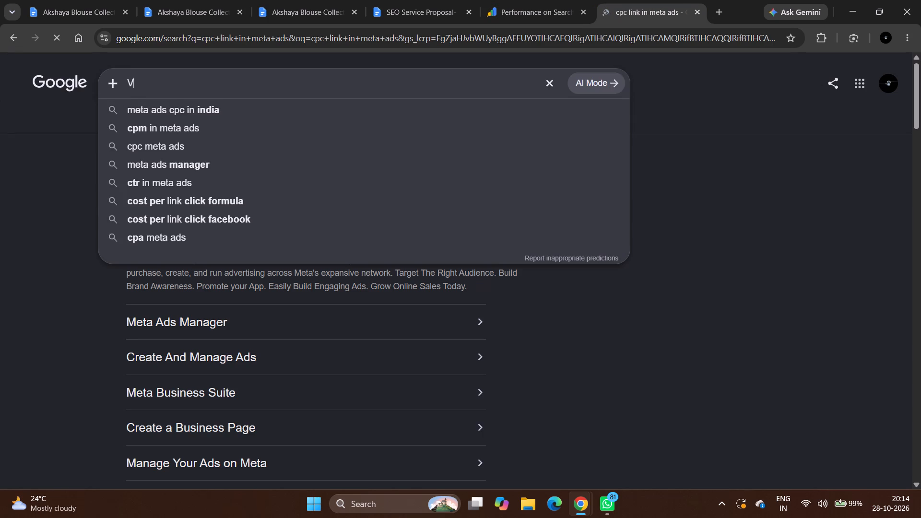
pyautogui.click(209, 32)
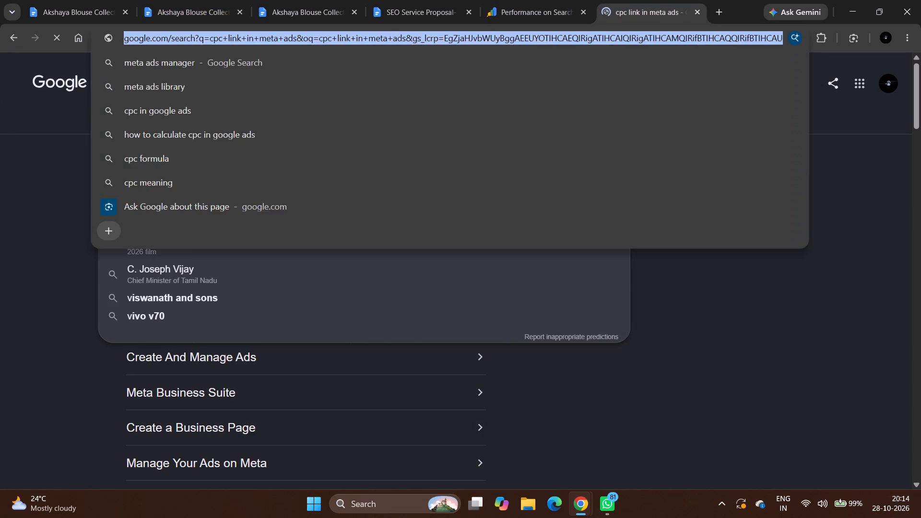
pyautogui.hotkey('ctrl', 'v')
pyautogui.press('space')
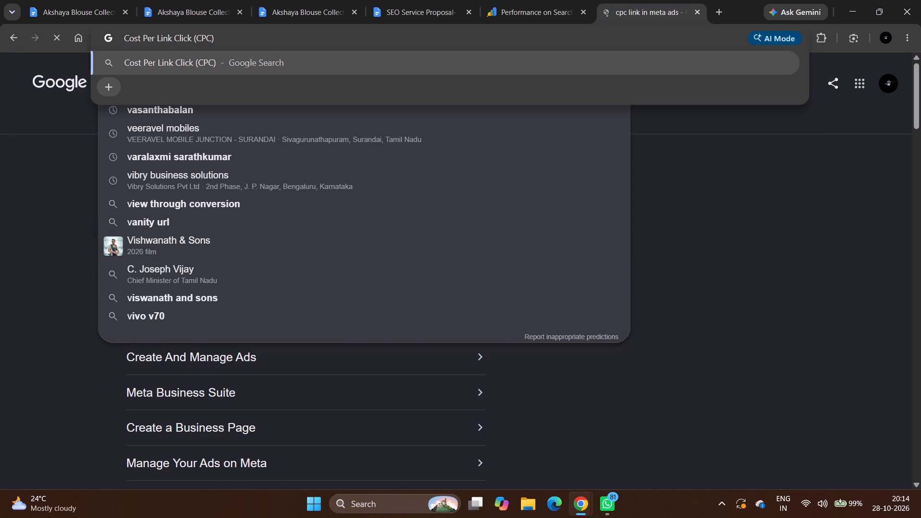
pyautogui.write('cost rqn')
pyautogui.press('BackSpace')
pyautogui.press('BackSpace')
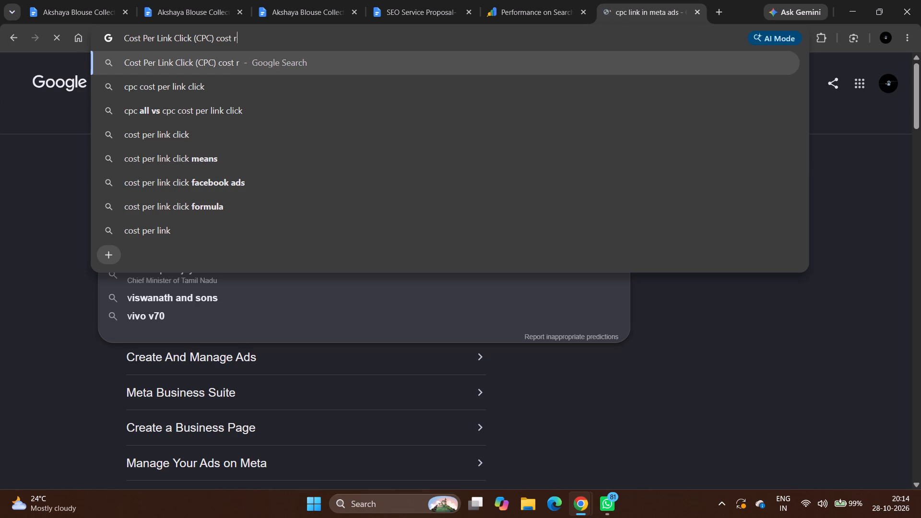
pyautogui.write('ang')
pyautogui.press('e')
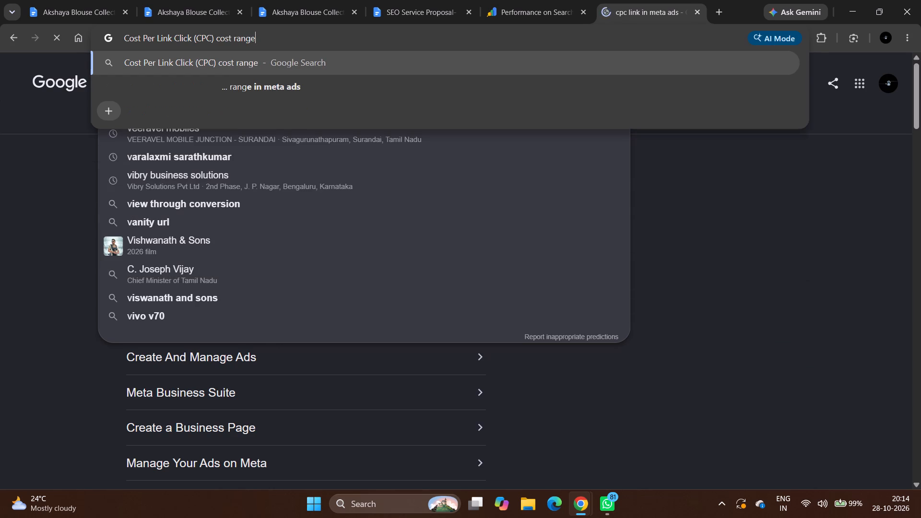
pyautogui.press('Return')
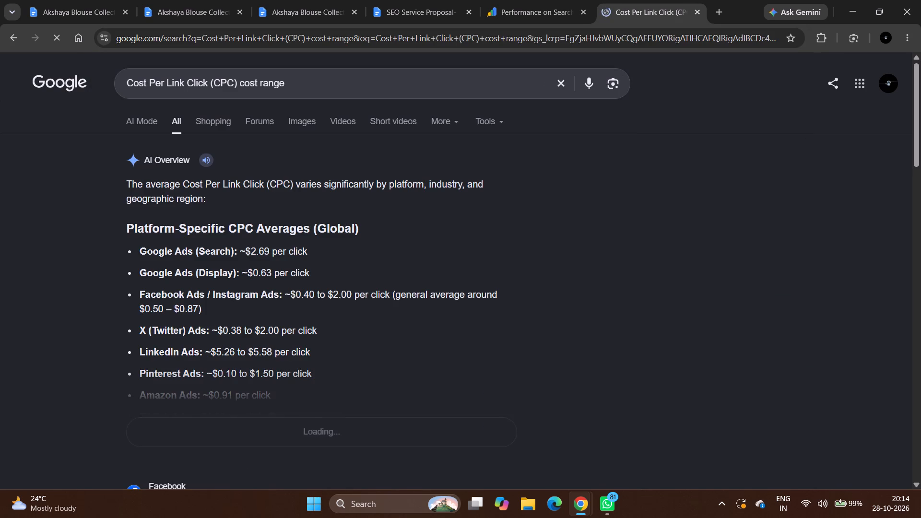
# Read the full AI overview on CPC averages by platform and for India, and skim the search results below it.
pyautogui.scroll(-1, 234, 297)
pyautogui.click(260, 411)
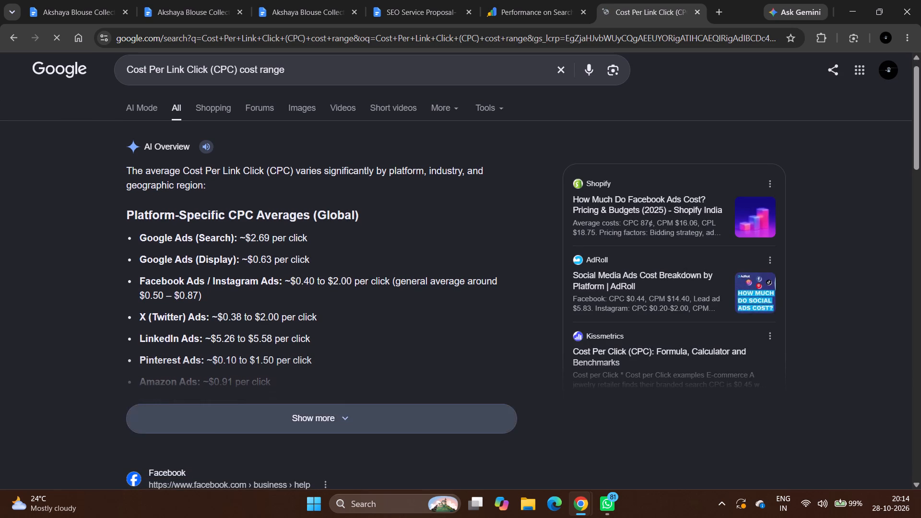
pyautogui.scroll(-1, 184, 318)
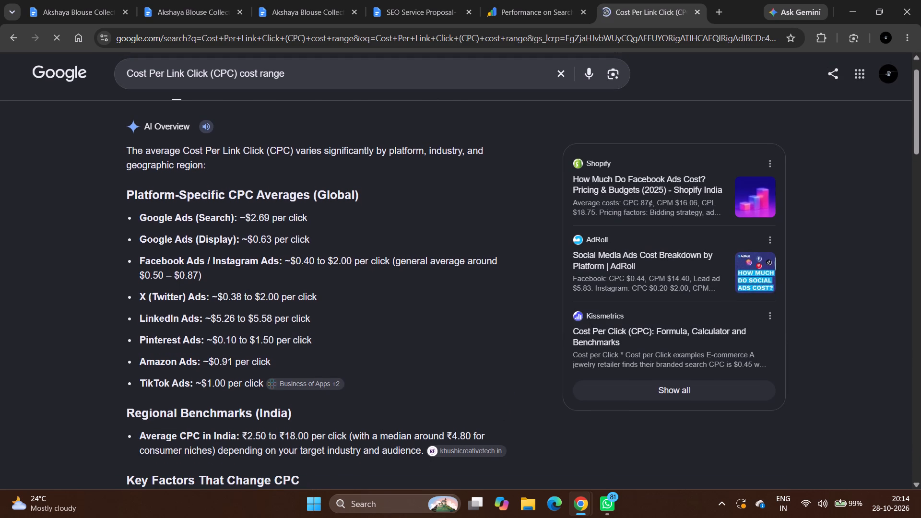
pyautogui.scroll(-3, 184, 318)
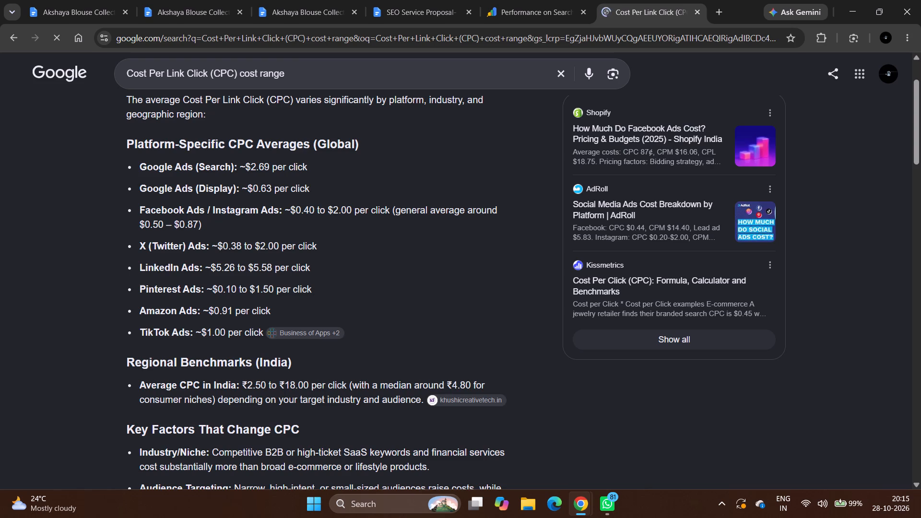
pyautogui.scroll(-2, 333, 212)
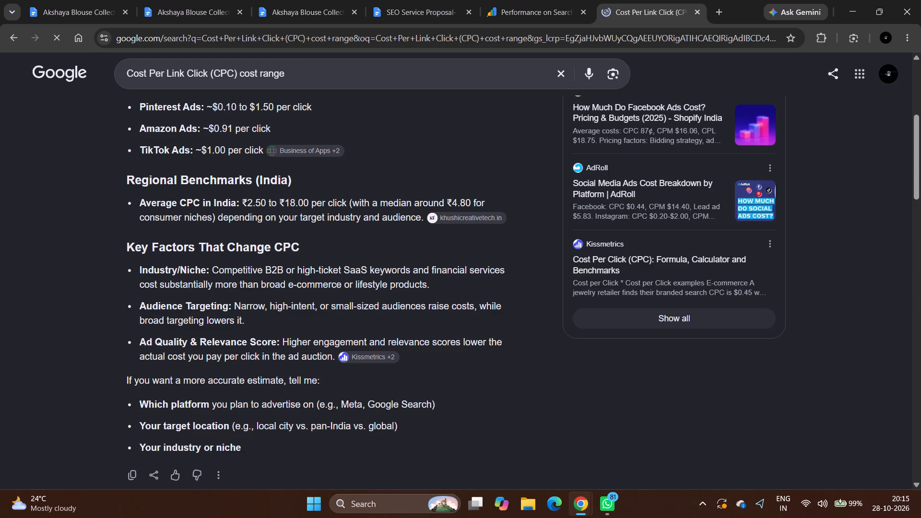
pyautogui.scroll(3, 255, 224)
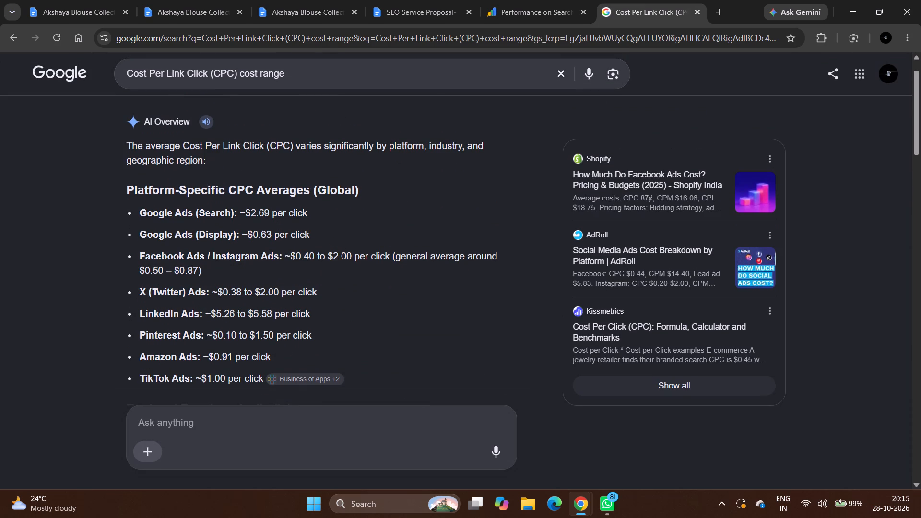
pyautogui.scroll(-5, 330, 228)
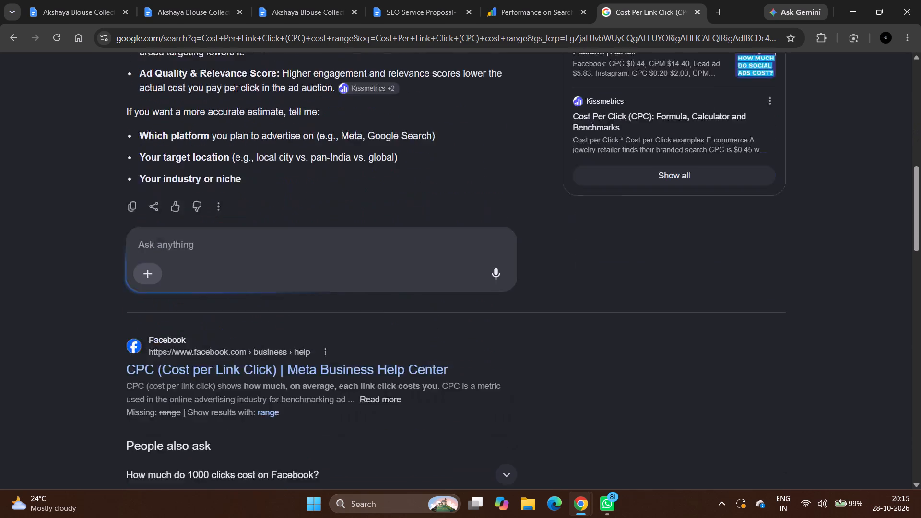
pyautogui.scroll(-1, 350, 317)
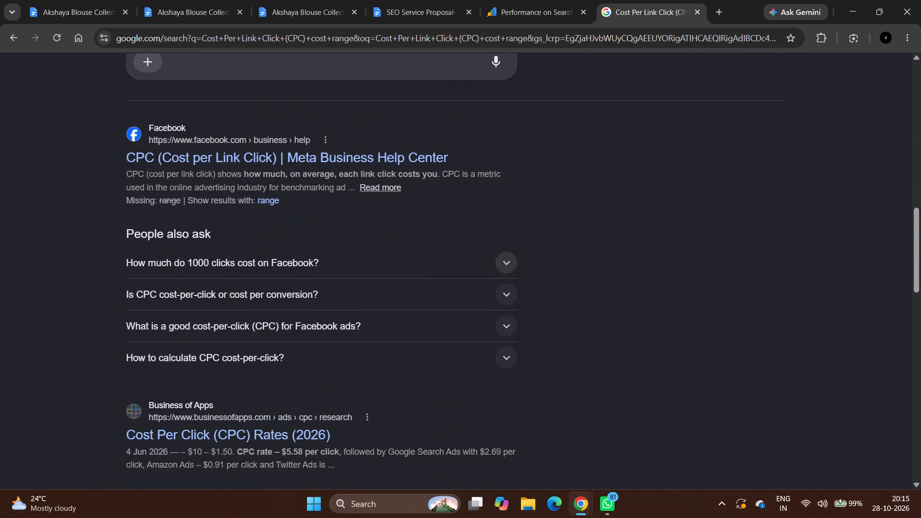
pyautogui.scroll(8, 350, 317)
# Search Google for "what is cpc" and read the expanded overview of its definition and formula.
pyautogui.doubleClick(213, 74)
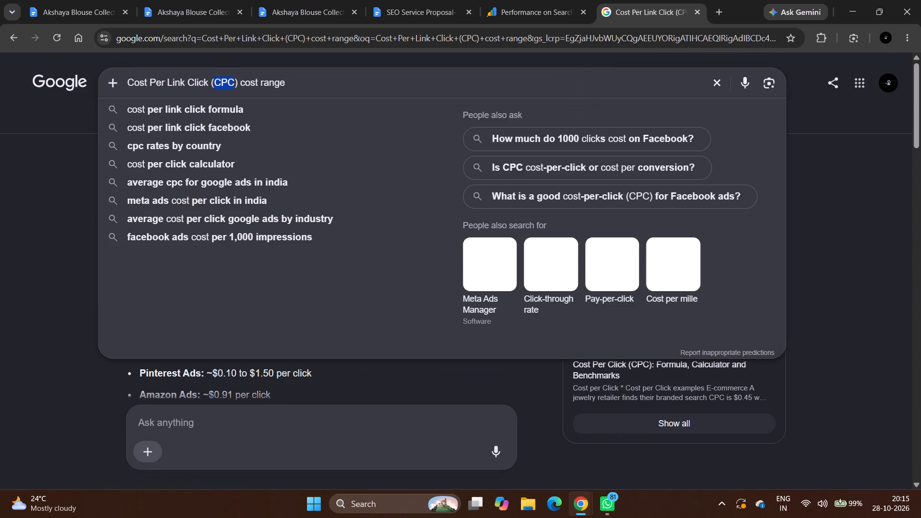
pyautogui.click(199, 41)
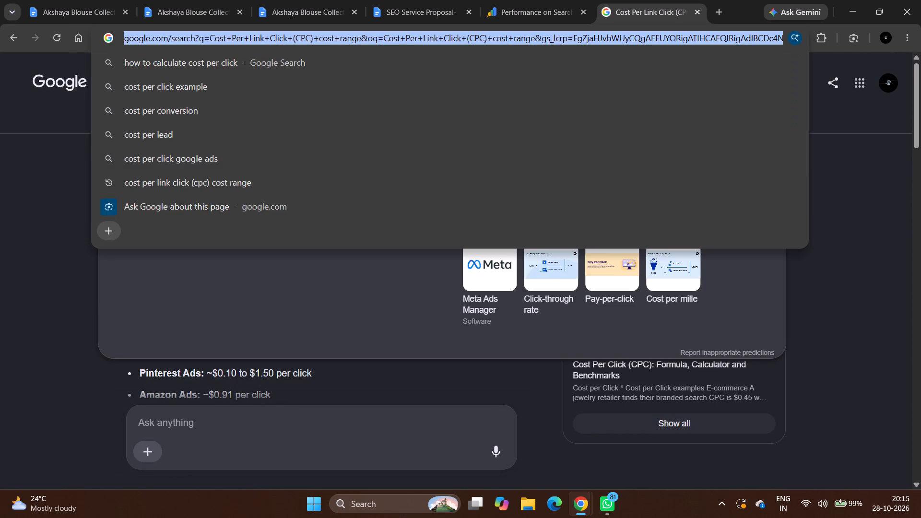
pyautogui.write('wa')
pyautogui.press('BackSpace')
pyautogui.write('hat is cpc')
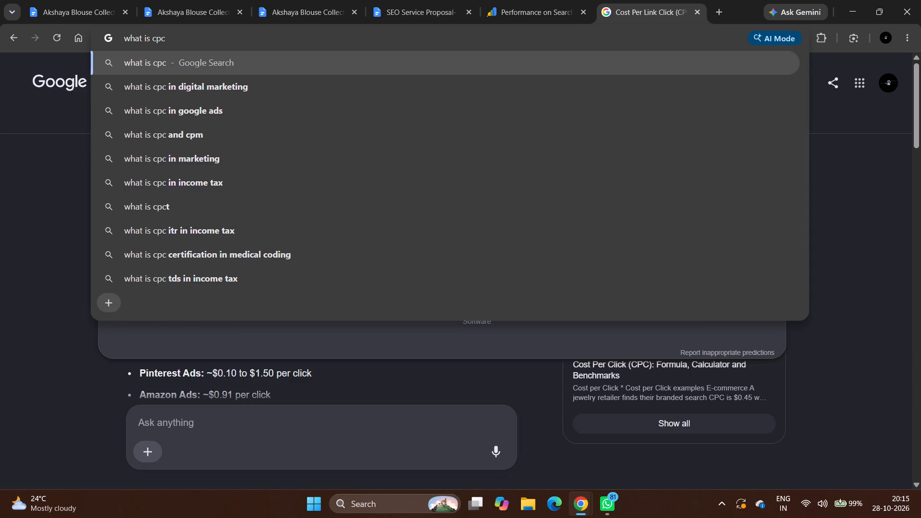
pyautogui.press('Return')
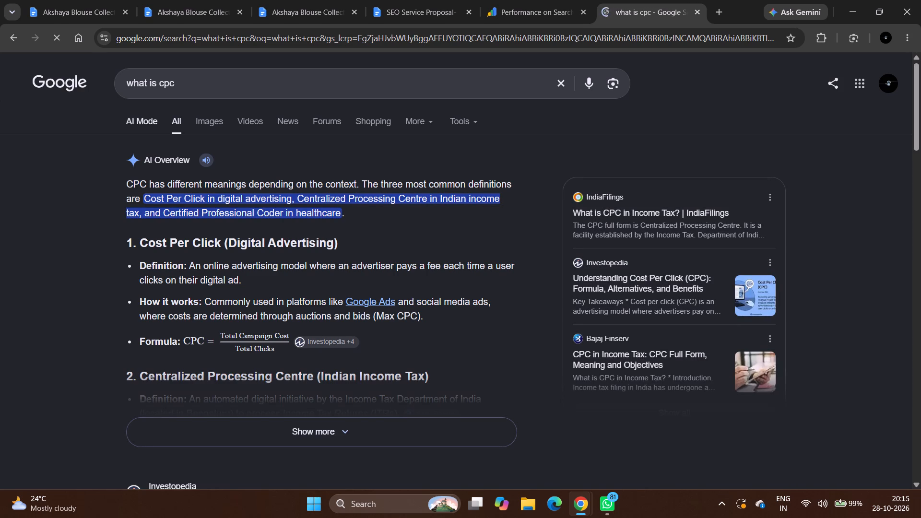
pyautogui.scroll(-1, 182, 242)
pyautogui.click(191, 353)
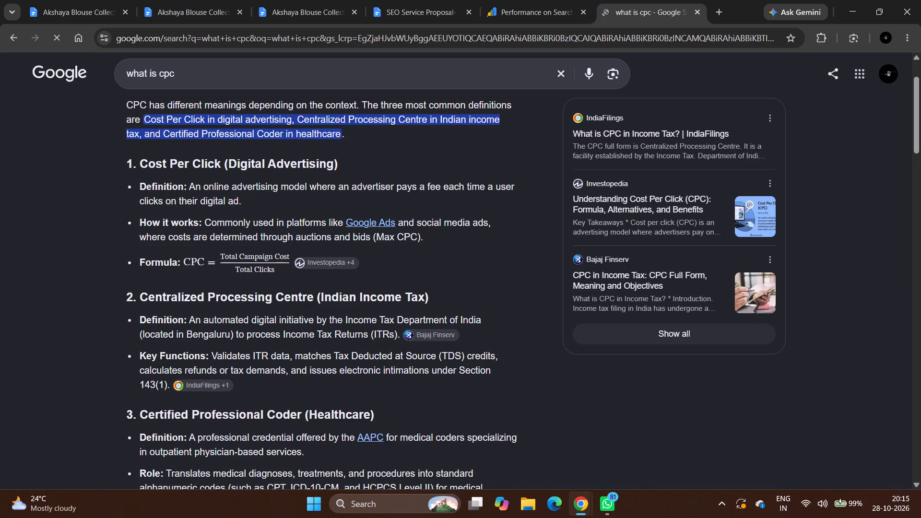
# Search Google for "men shirt" in a separate tab and examine the product listings and website results.
pyautogui.click(717, 4)
pyautogui.write('sof')
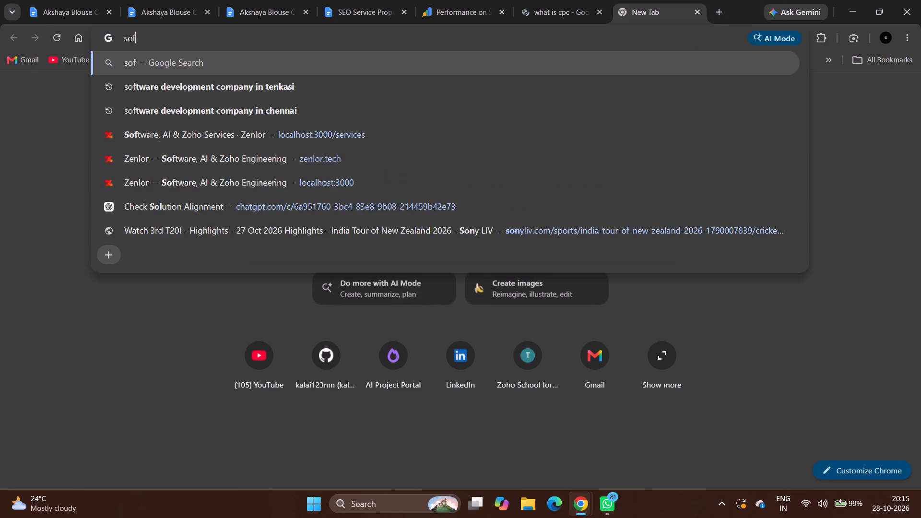
pyautogui.press('BackSpace')
pyautogui.press('BackSpace')
pyautogui.press('BackSpace')
pyautogui.write('men')
pyautogui.press('space')
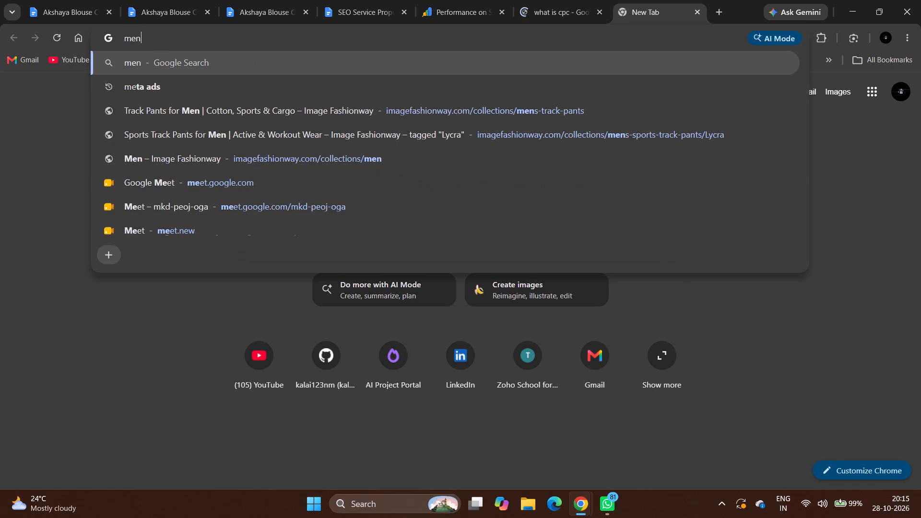
pyautogui.write('shirt')
pyautogui.press('Return')
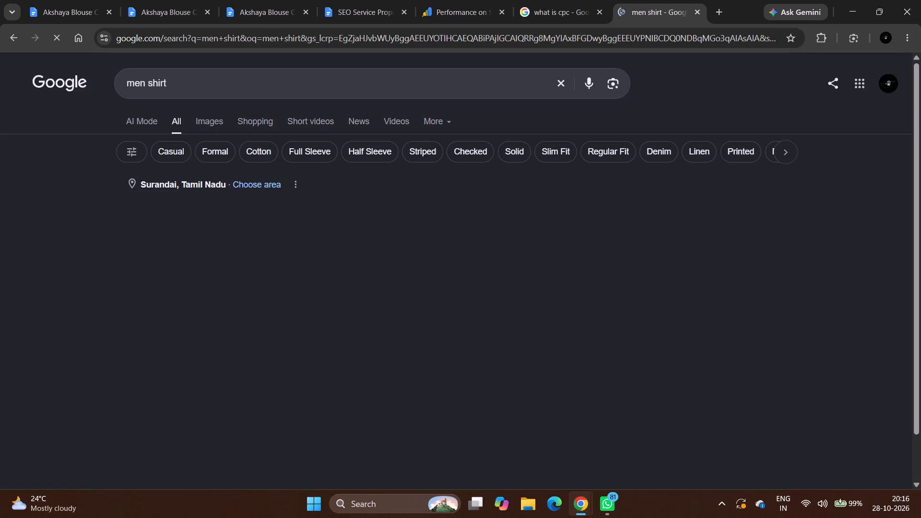
pyautogui.scroll(-5, 216, 313)
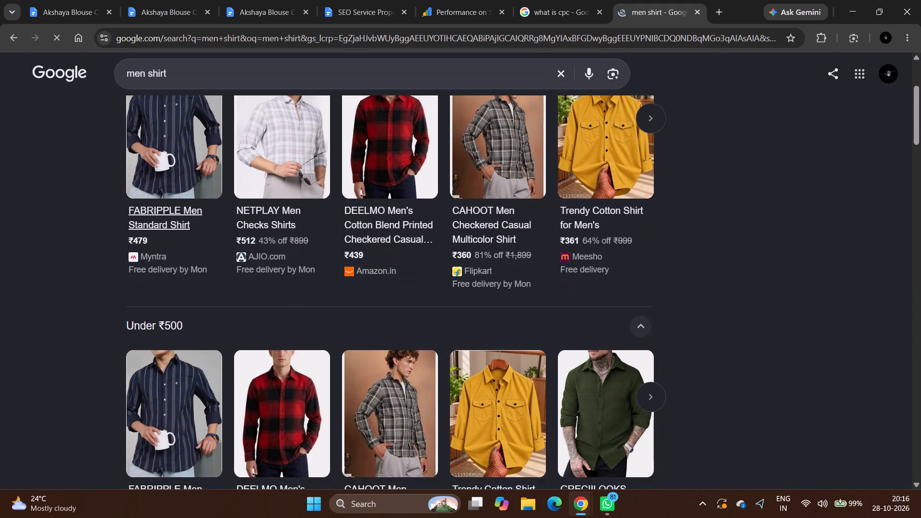
pyautogui.scroll(1, 178, 341)
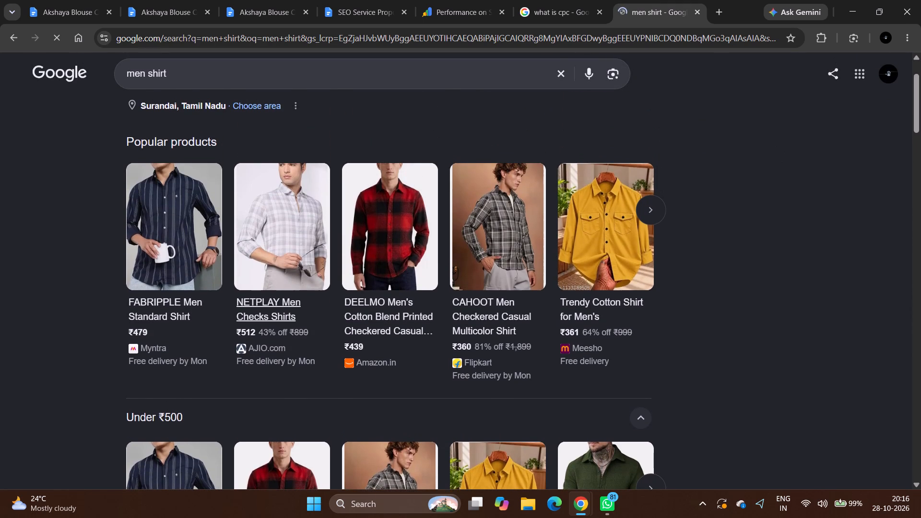
pyautogui.scroll(-1, 228, 255)
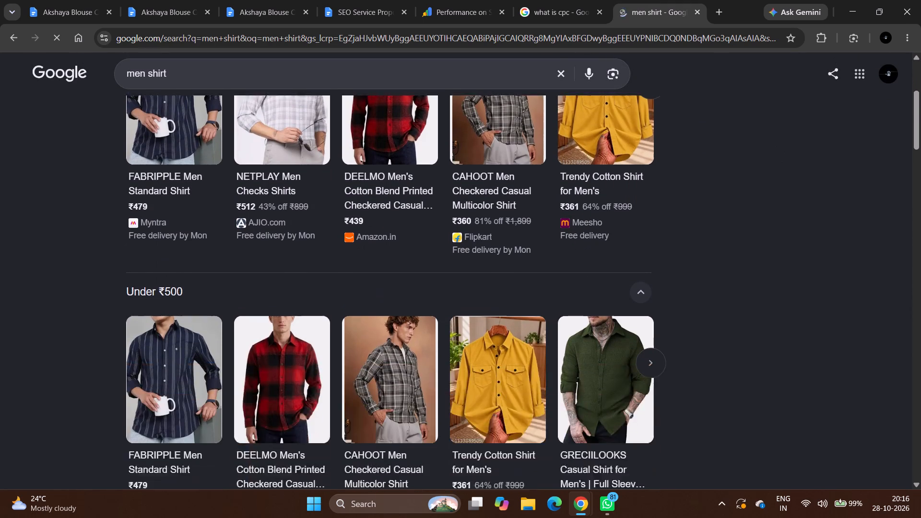
pyautogui.scroll(-5, 228, 255)
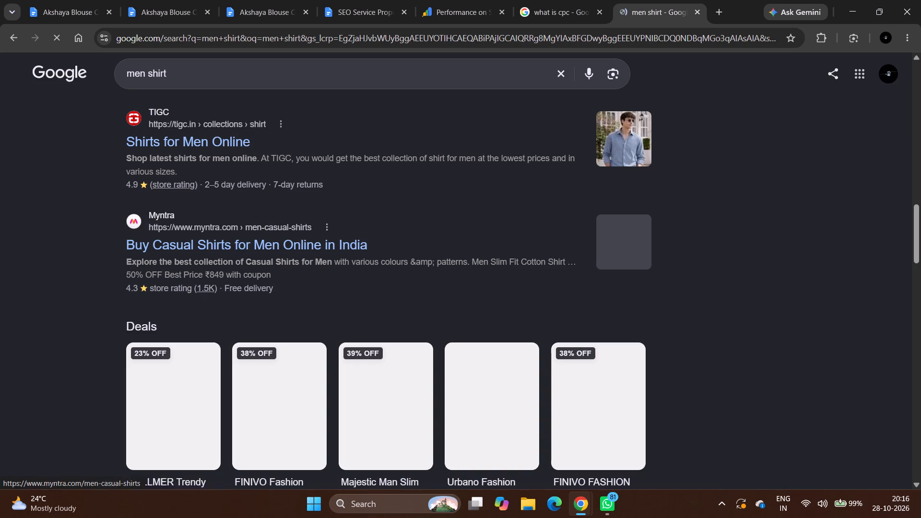
pyautogui.scroll(7, 185, 207)
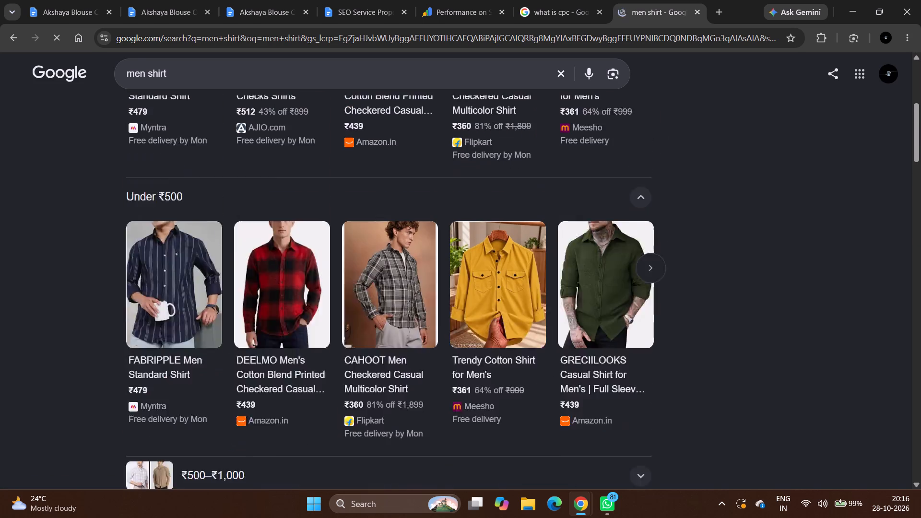
pyautogui.scroll(4, 153, 284)
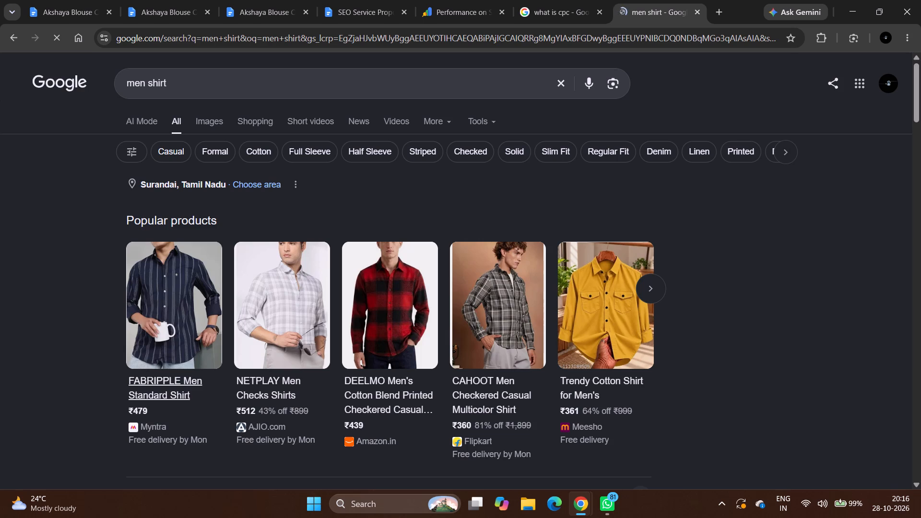
pyautogui.scroll(-1, 172, 284)
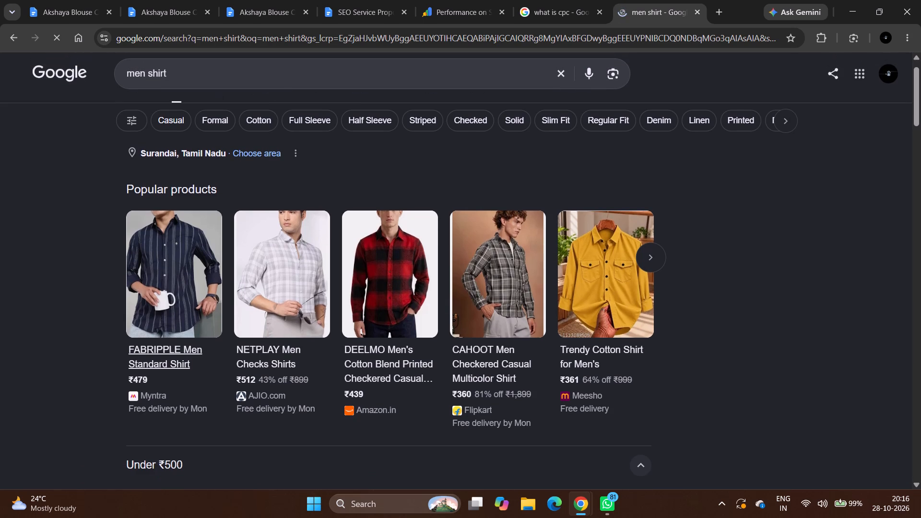
# View the FABRIPPLE Men Standard Shirt product details and return to the KPI table in the English proposal.
pyautogui.click(160, 321)
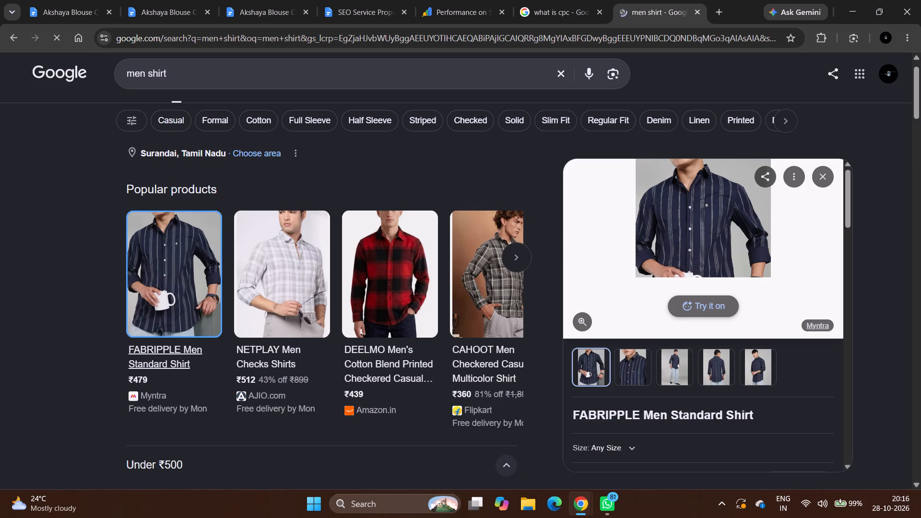
pyautogui.hotkey('ctrl', 'shift', 'Tab')
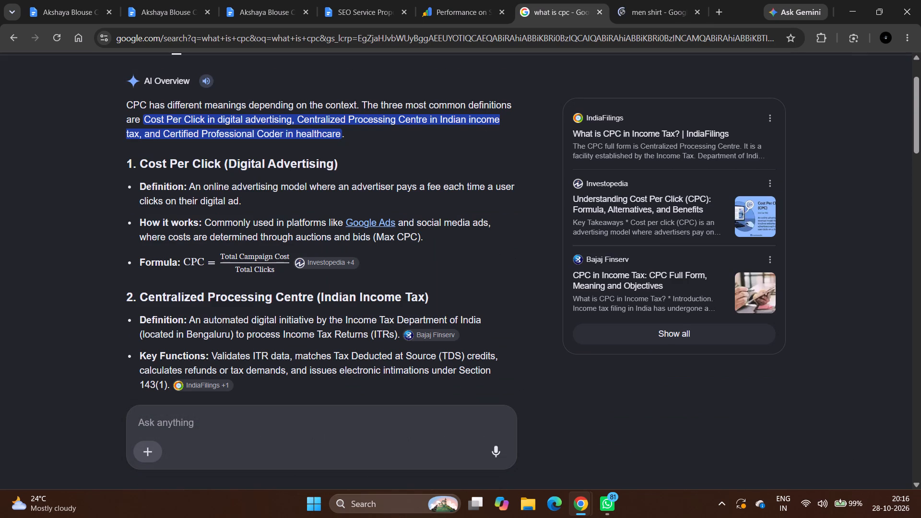
pyautogui.click(207, 0)
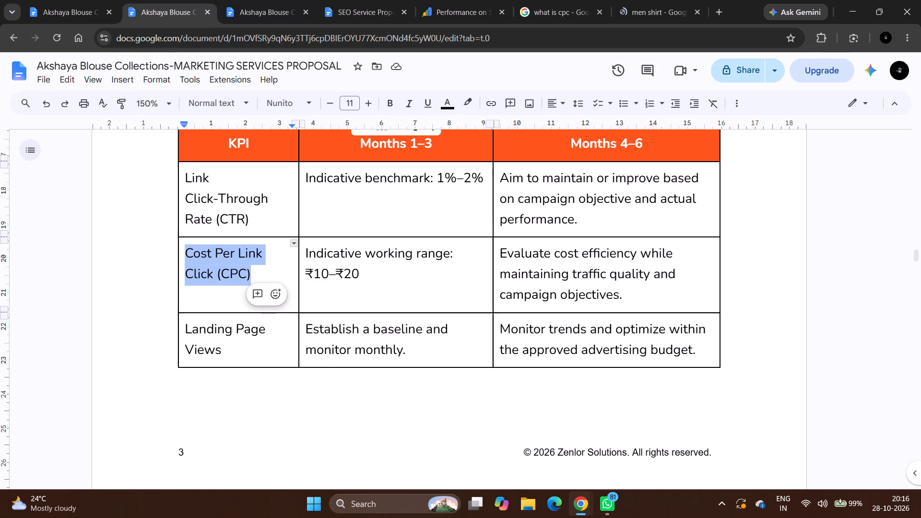
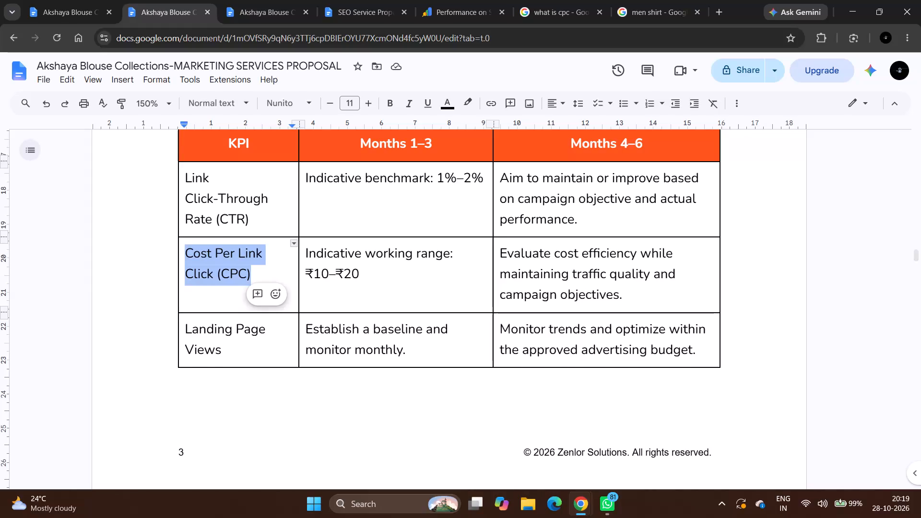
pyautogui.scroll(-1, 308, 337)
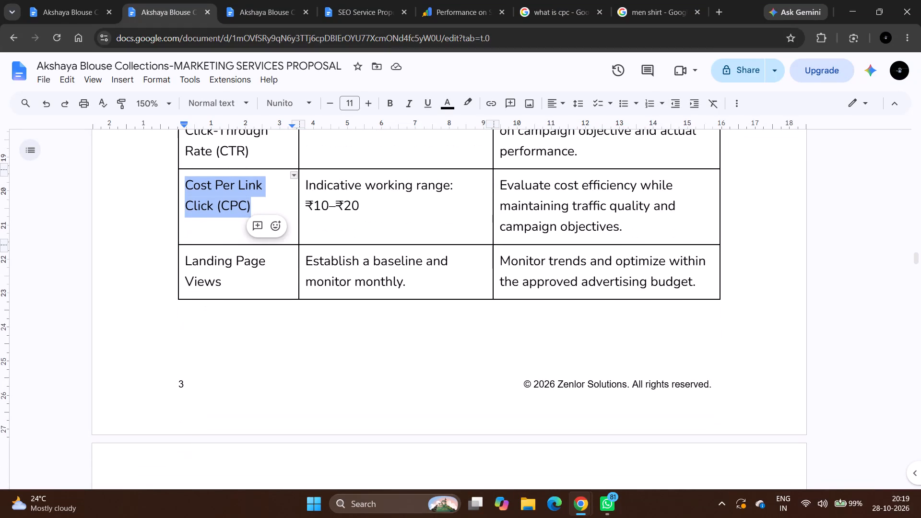
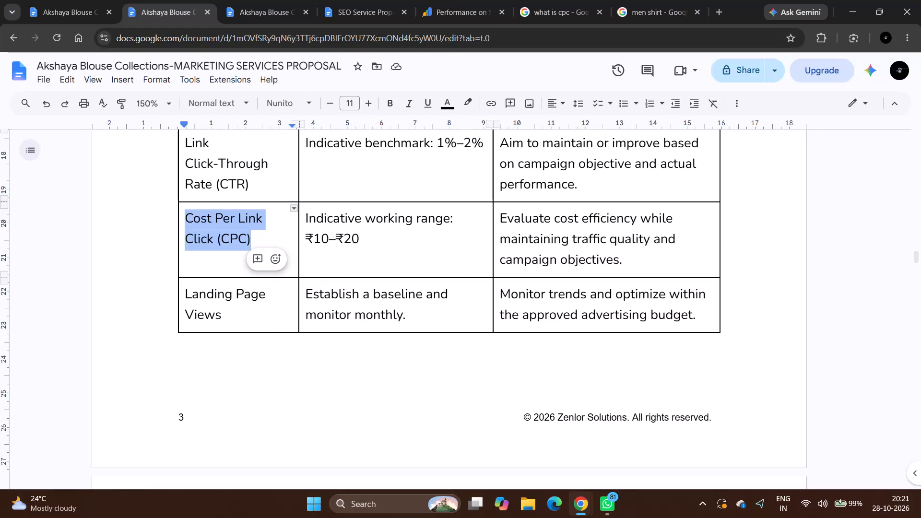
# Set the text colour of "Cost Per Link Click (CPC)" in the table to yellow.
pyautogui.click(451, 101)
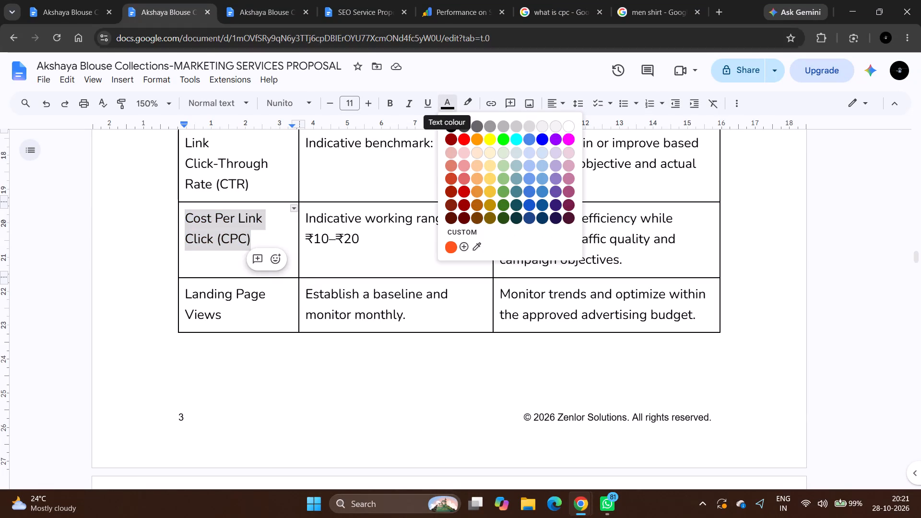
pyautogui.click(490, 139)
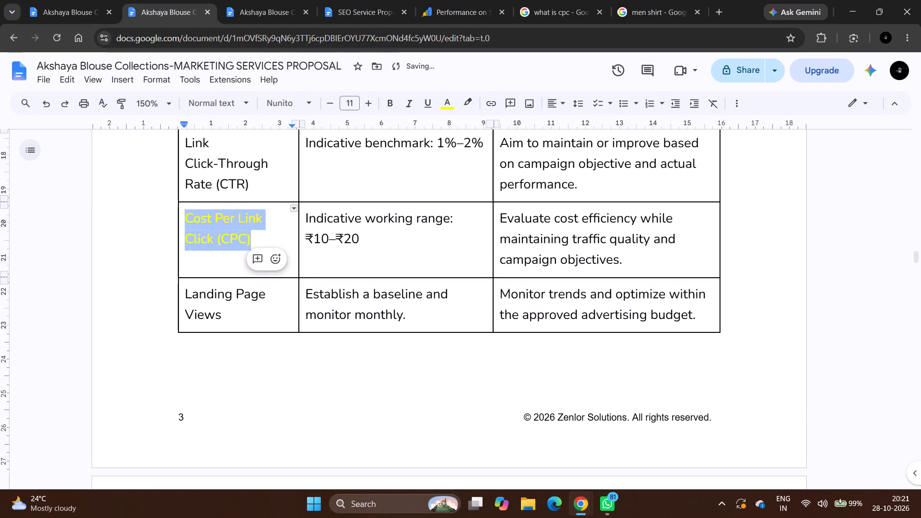
# Highlight the "Cost Per Link Click (CPC)" table cell text in yellow.
pyautogui.click(467, 99)
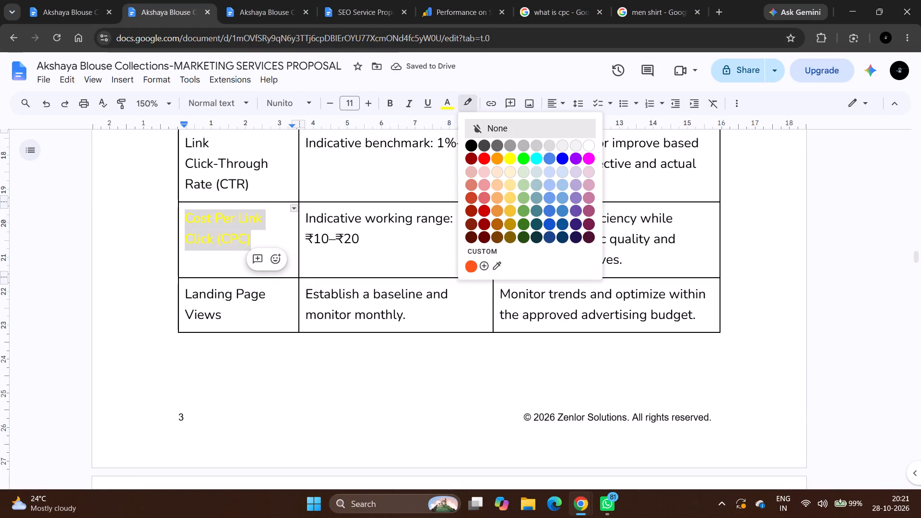
pyautogui.click(508, 158)
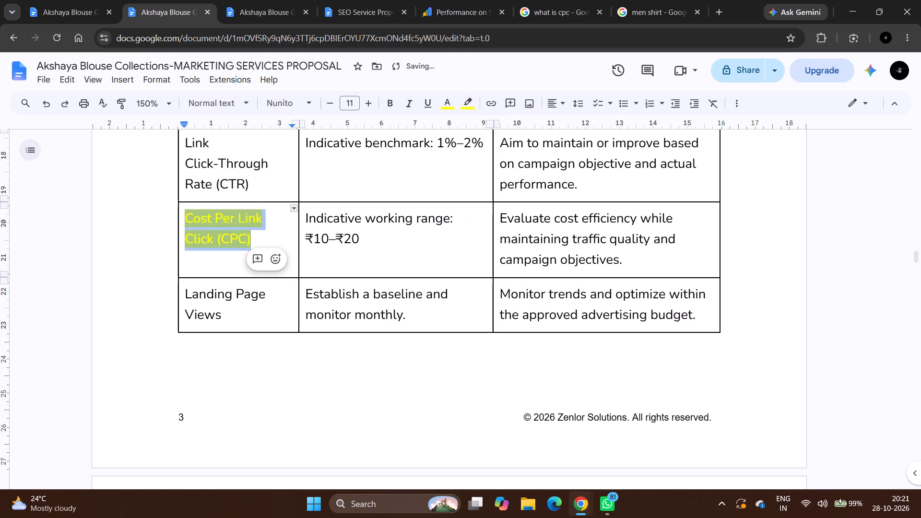
pyautogui.click(365, 326)
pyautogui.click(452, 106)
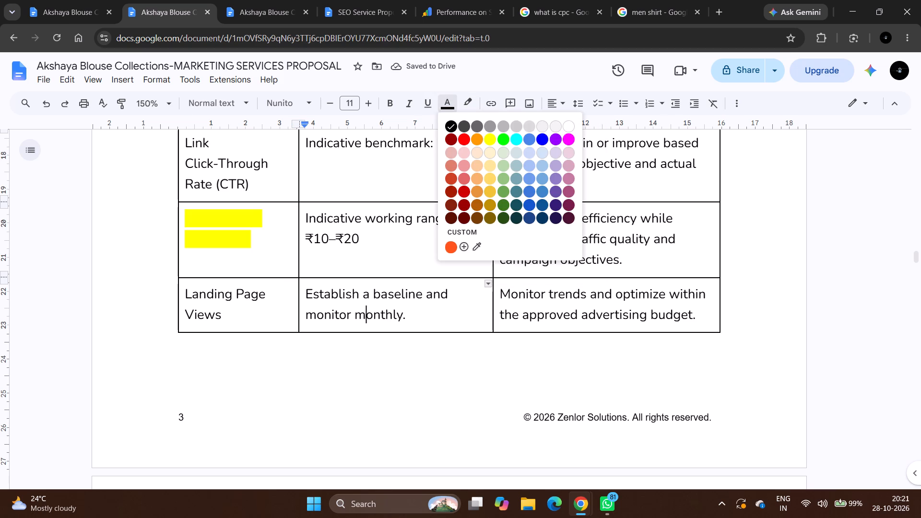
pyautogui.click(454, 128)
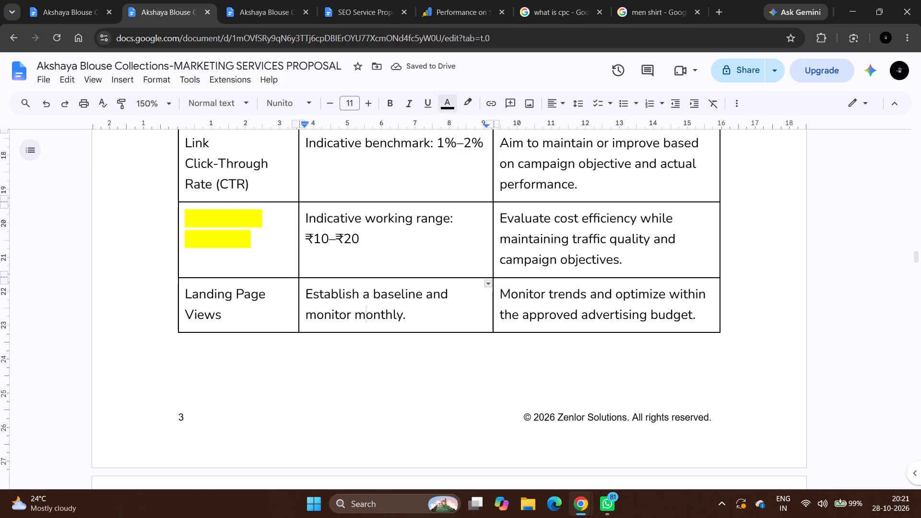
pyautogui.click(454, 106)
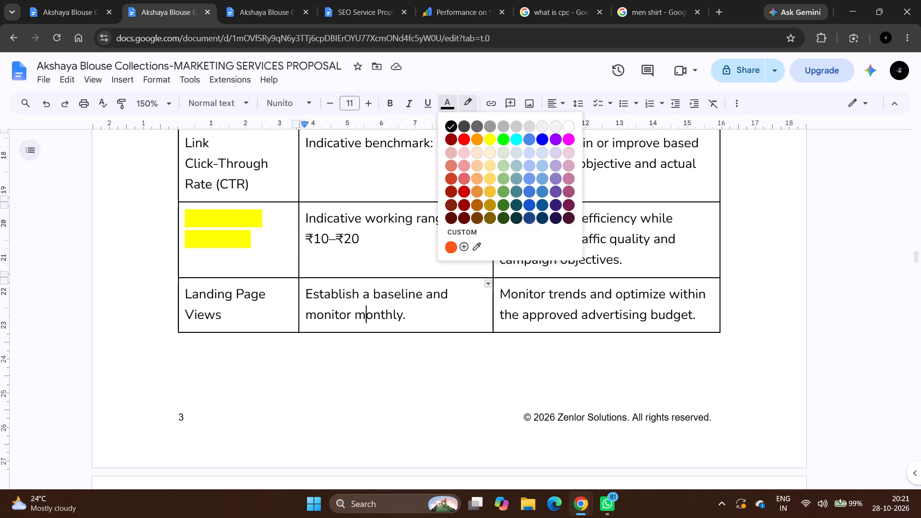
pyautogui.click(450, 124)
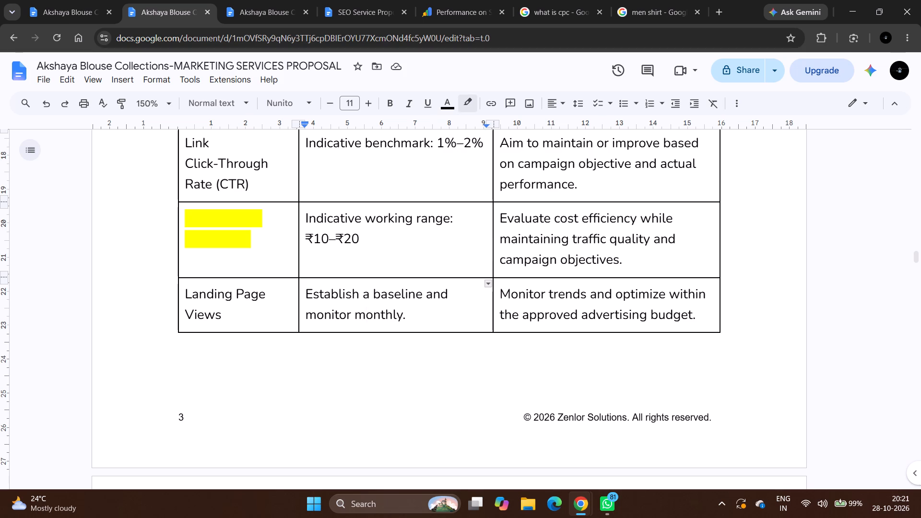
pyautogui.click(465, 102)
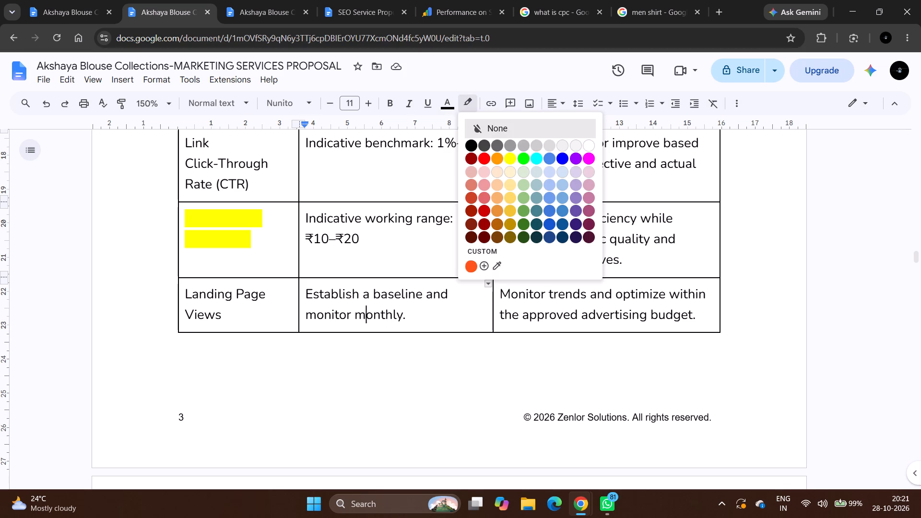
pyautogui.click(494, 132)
# Set the text colour of the highlighted "Cost Per Link Click (CPC)" entry to black.
pyautogui.moveTo(232, 232); pyautogui.dragTo(273, 238)
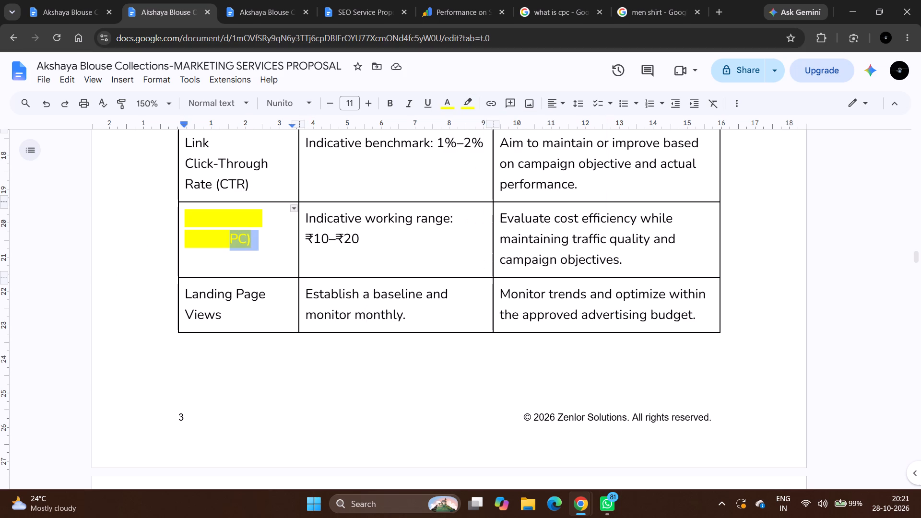
pyautogui.click(266, 239)
pyautogui.moveTo(266, 239); pyautogui.dragTo(204, 222)
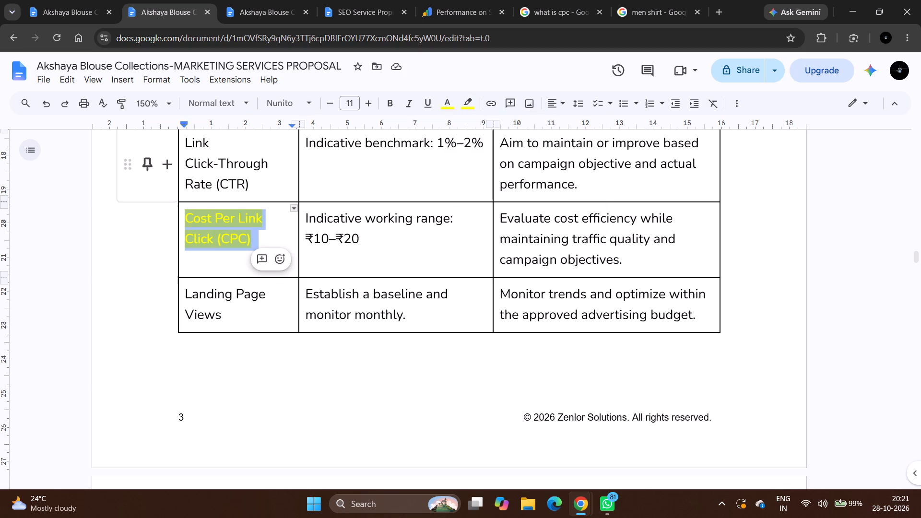
pyautogui.moveTo(442, 101); pyautogui.dragTo(451, 128)
pyautogui.click(451, 128)
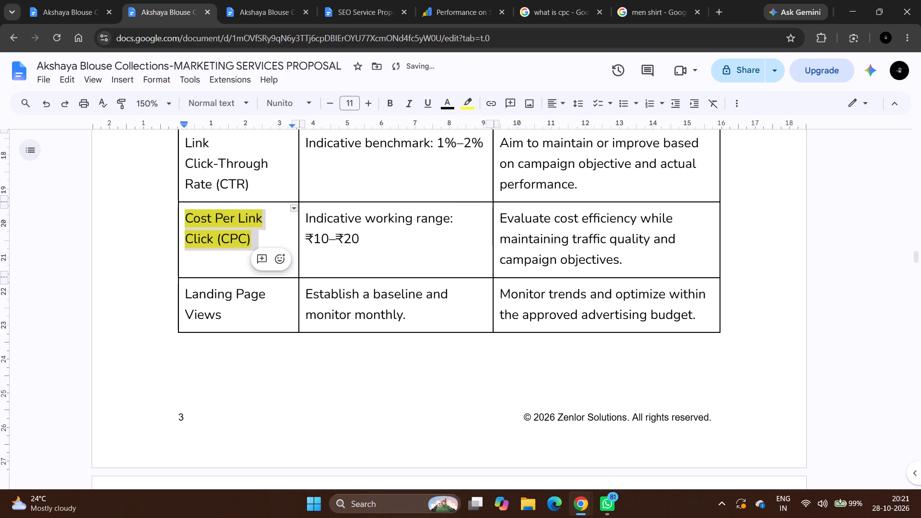
pyautogui.click(430, 322)
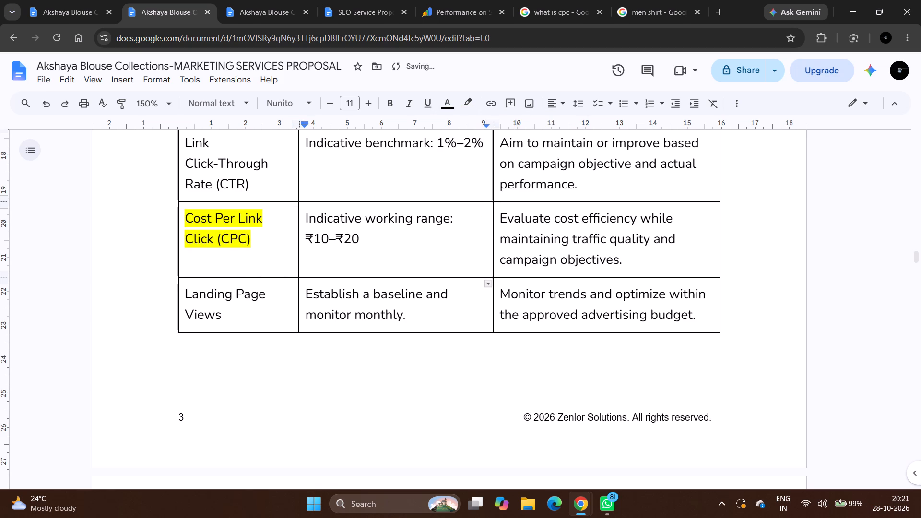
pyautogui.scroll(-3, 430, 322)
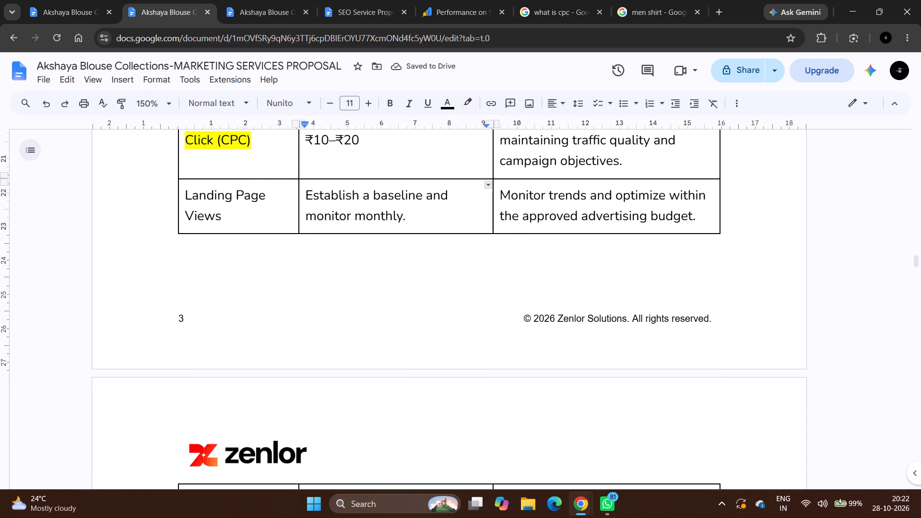
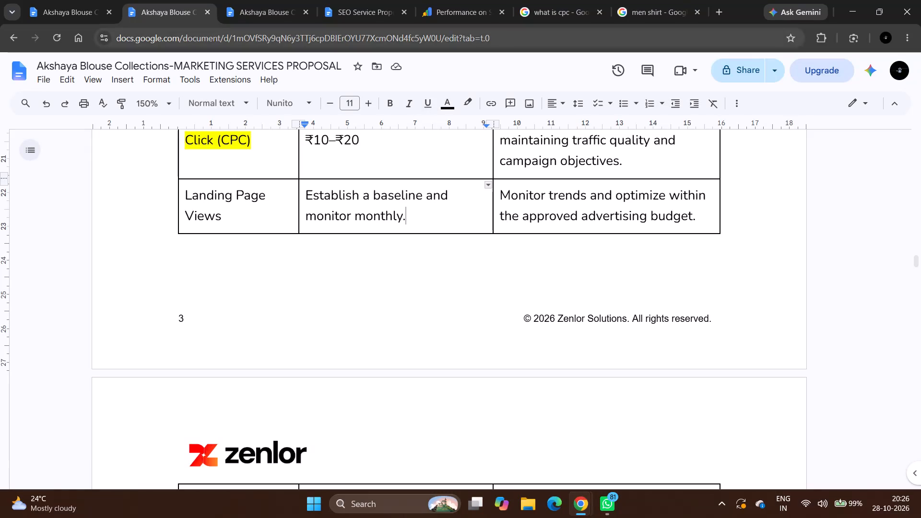
# Switch to Google Search Console to review zenlor.tech's search performance and overview, returning to the Akshaya Blouse Collections marketing proposal.
pyautogui.click(375, 28)
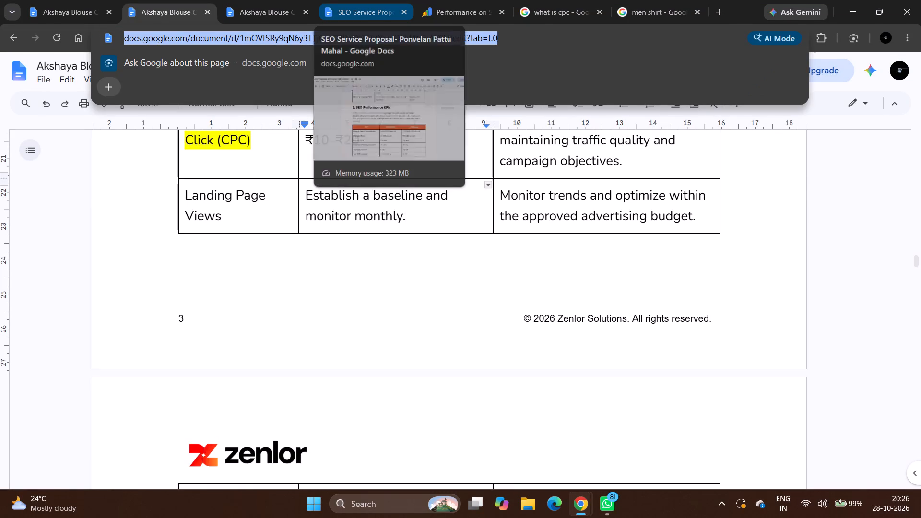
pyautogui.click(495, 4)
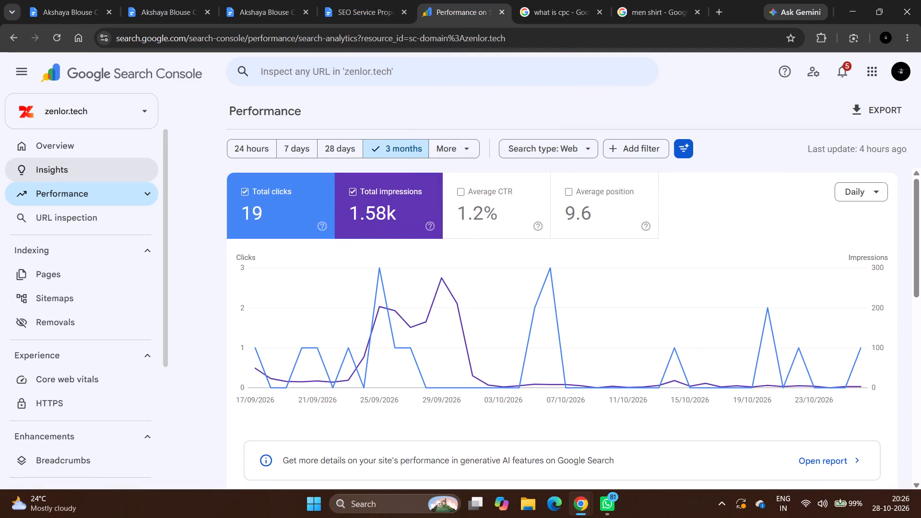
pyautogui.click(49, 143)
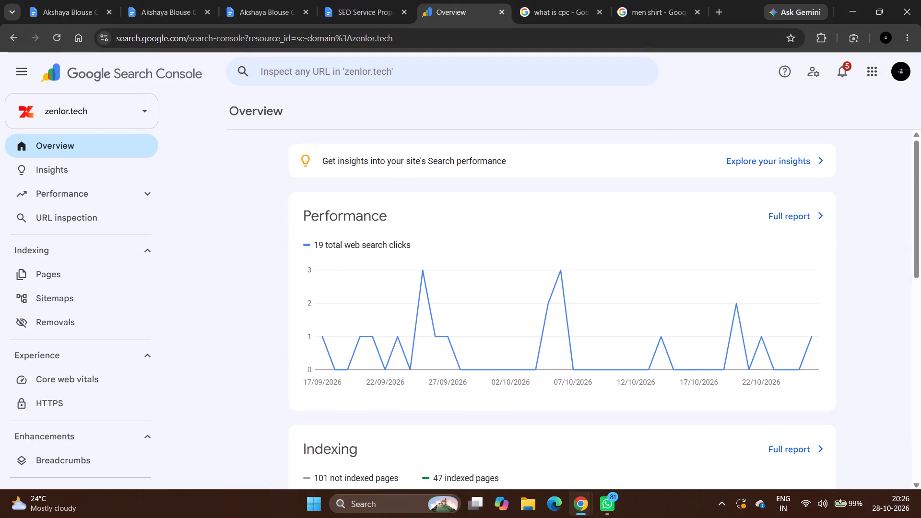
pyautogui.click(278, 9)
pyautogui.click(172, 0)
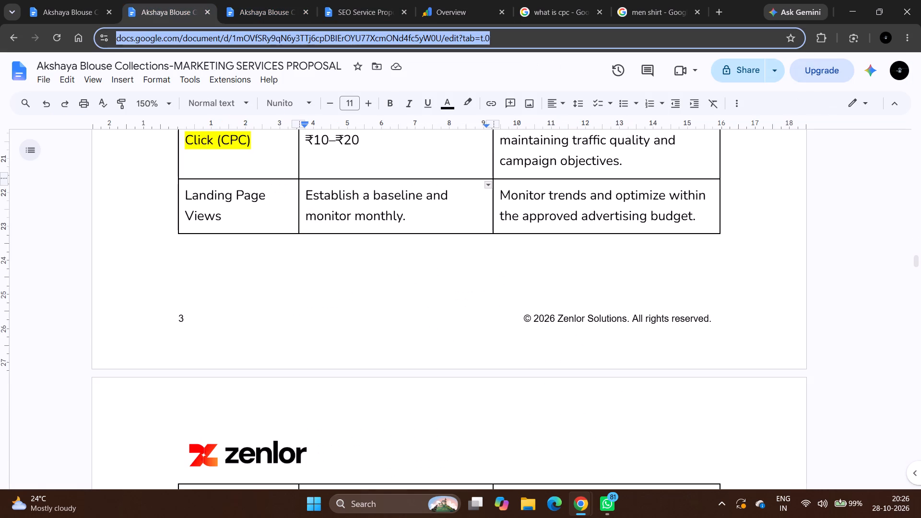
pyautogui.click(394, 248)
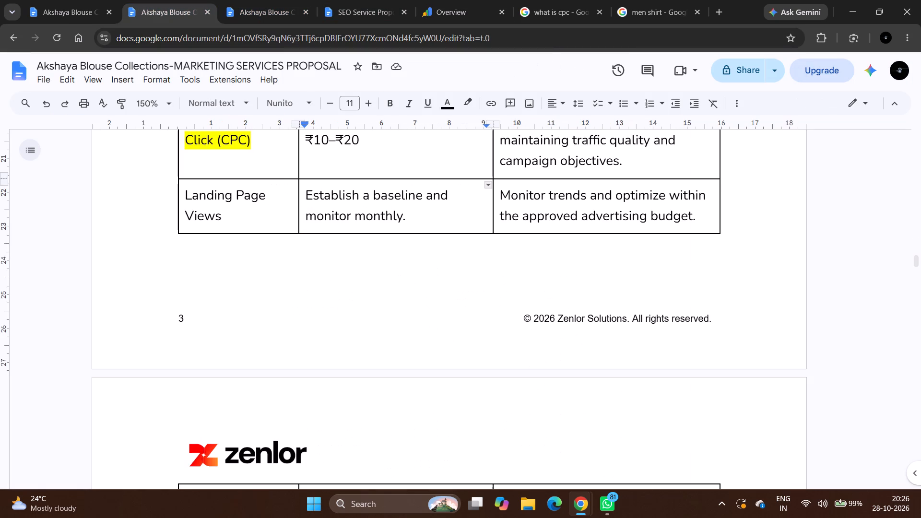
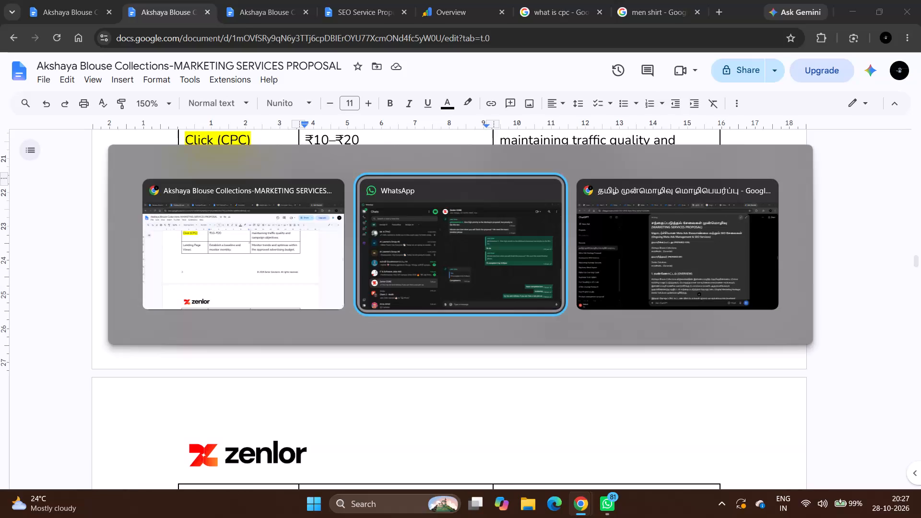
# Look through the open Meta Ads Manager, Business Suite and Blueprint pages in the other browser window, returning to the marketing proposal.
pyautogui.click(121, 0)
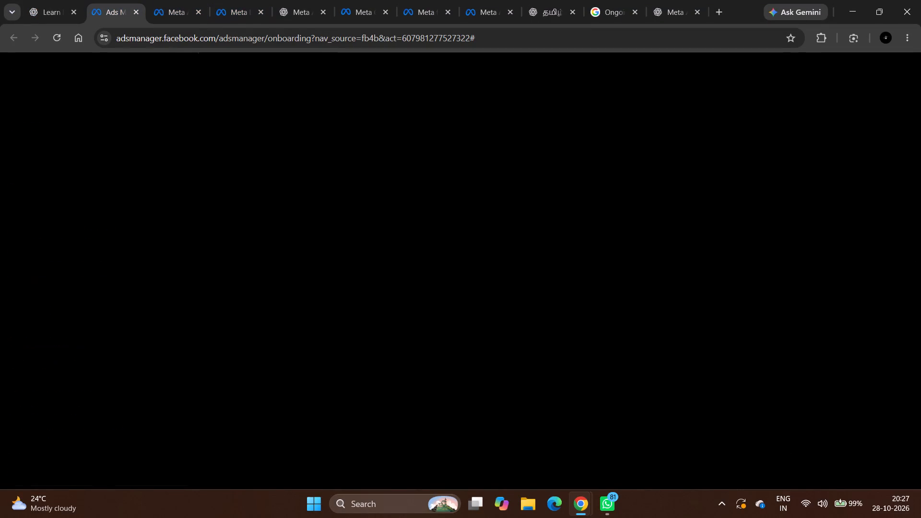
pyautogui.click(173, 0)
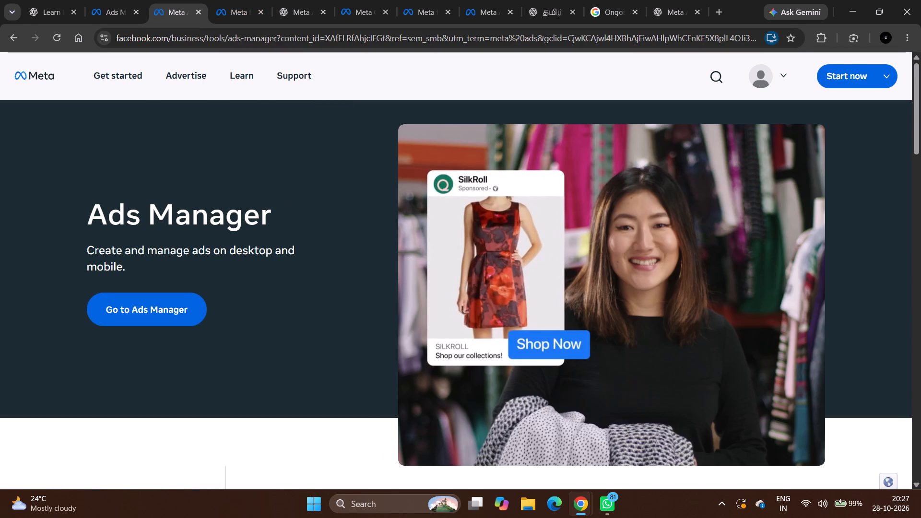
pyautogui.click(234, 0)
pyautogui.click(316, 0)
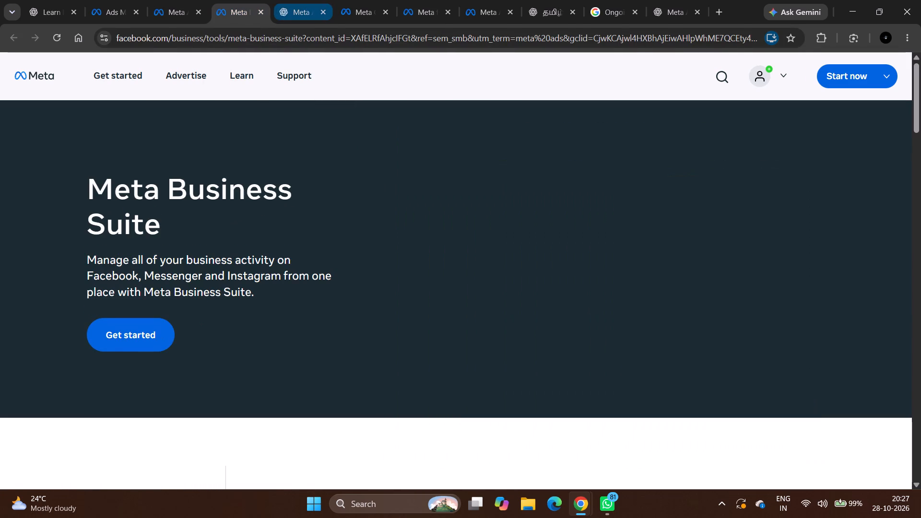
pyautogui.click(334, 0)
pyautogui.click(349, 0)
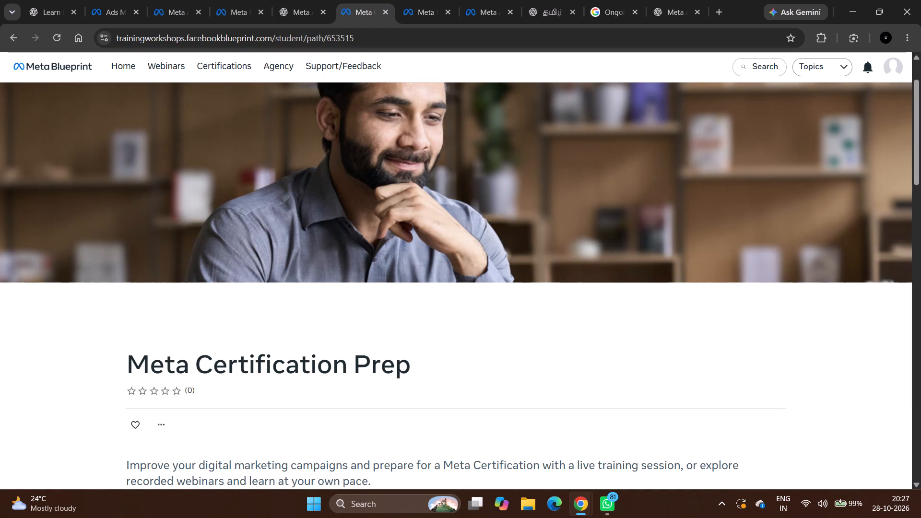
pyautogui.click(436, 0)
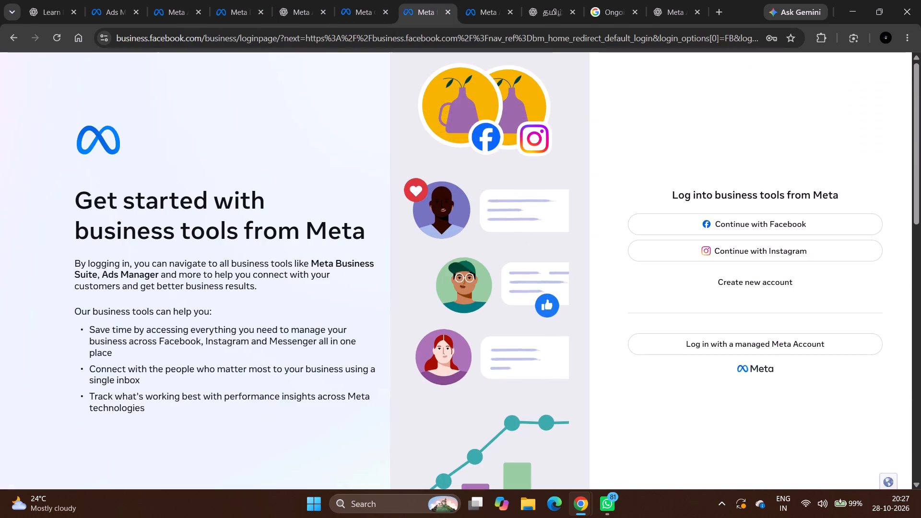
pyautogui.click(502, 0)
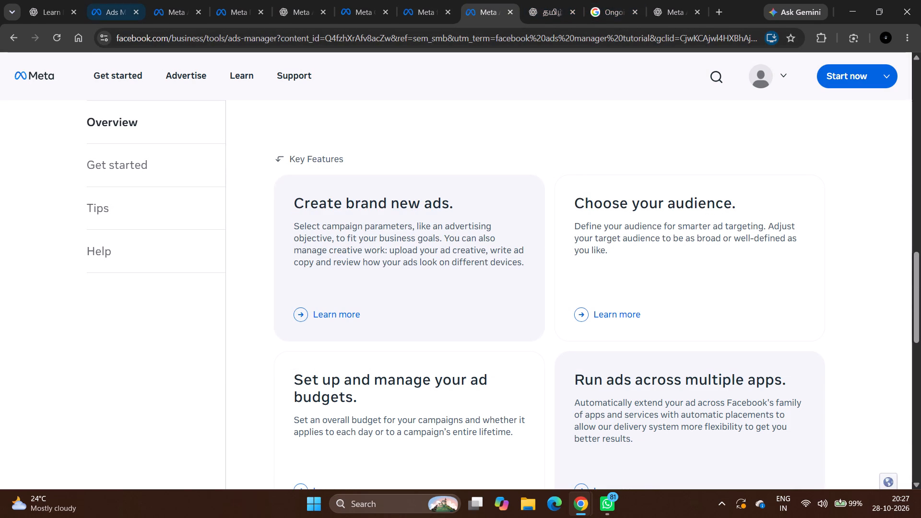
pyautogui.click(153, 0)
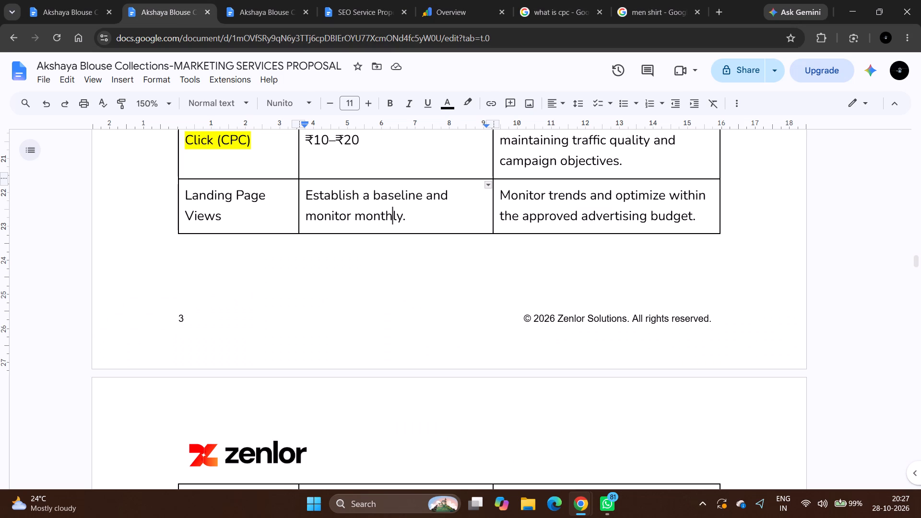
# Review the proposal's performance table rows from Landing Page Views through Return on Ad Spend (ROAS).
pyautogui.scroll(-1, 413, 301)
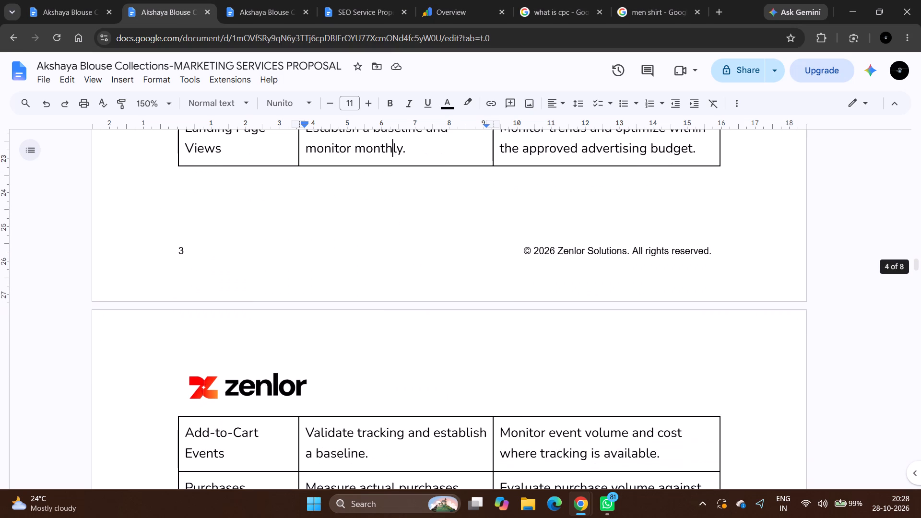
pyautogui.scroll(-1, 413, 301)
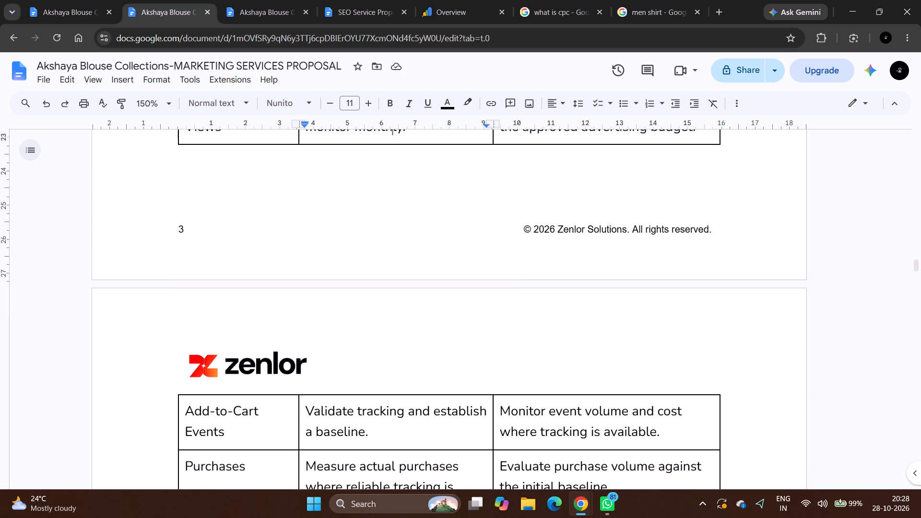
pyautogui.scroll(-4, 413, 301)
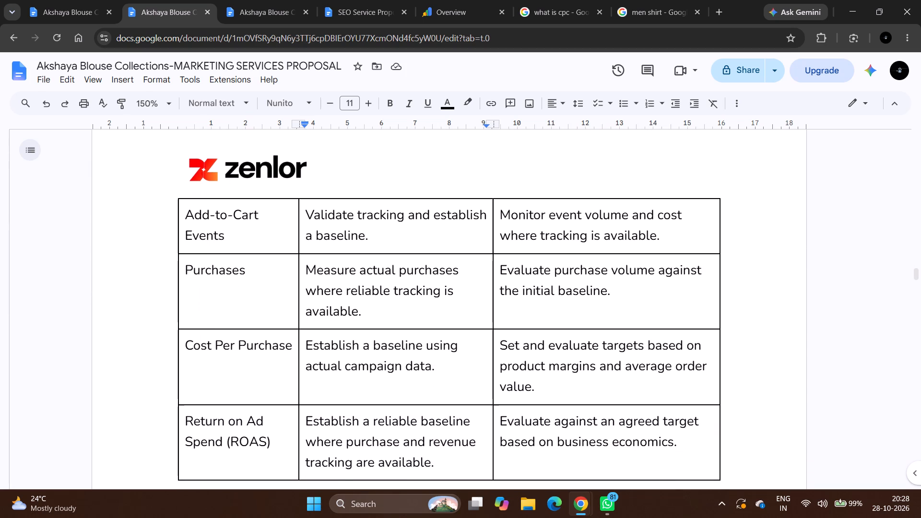
# Review the proposal's KPI table rows for Months 1–3 and 4–6, along with the Overview and Initial Setup & Onboarding sections.
pyautogui.scroll(-1, 413, 301)
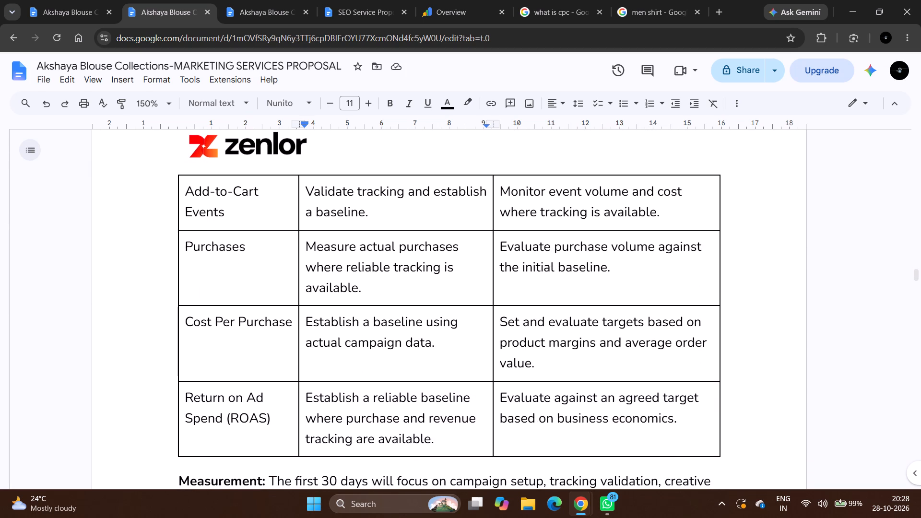
pyautogui.scroll(-1, 413, 301)
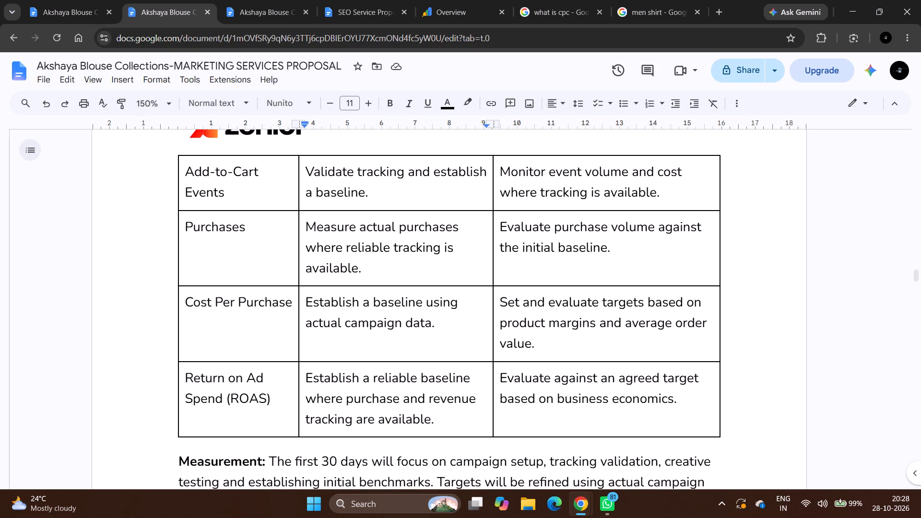
pyautogui.scroll(8, 413, 301)
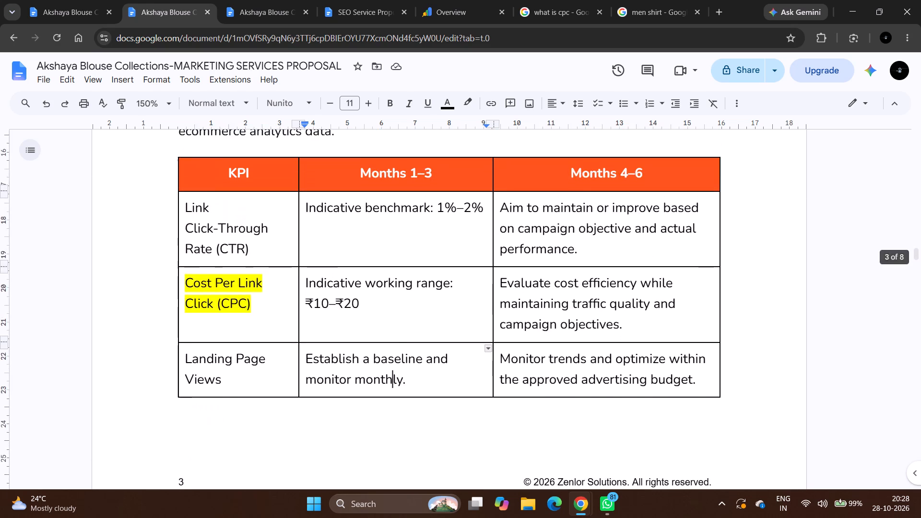
pyautogui.scroll(1, 413, 301)
pyautogui.scroll(-5, 413, 301)
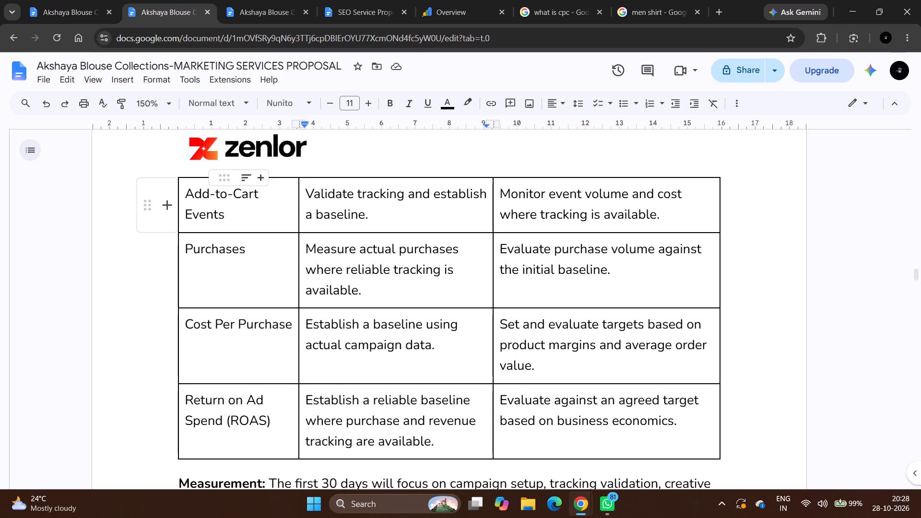
pyautogui.scroll(13, 224, 224)
pyautogui.scroll(-2, 224, 224)
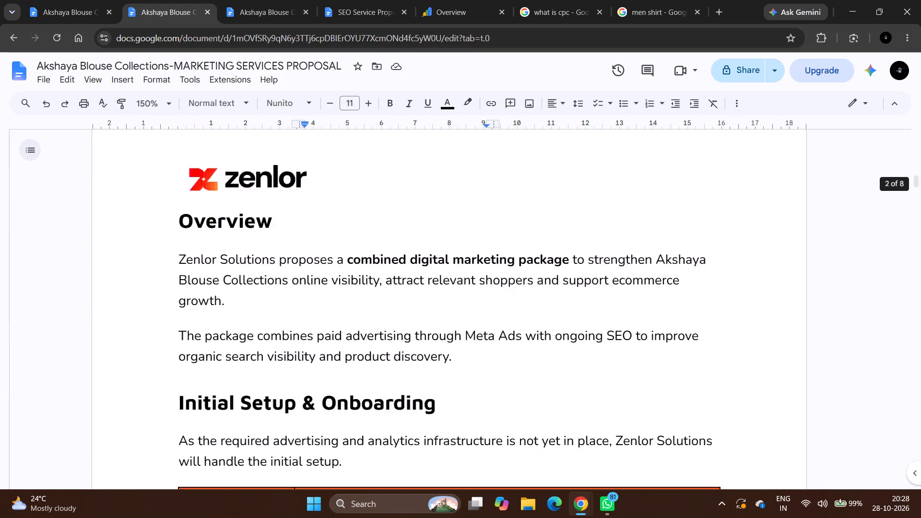
pyautogui.scroll(-3, 224, 224)
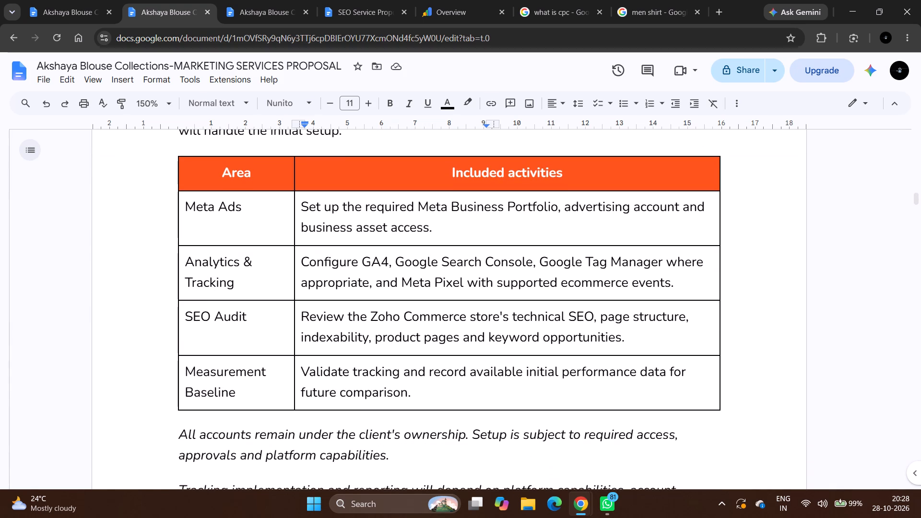
pyautogui.scroll(-10, 632, 267)
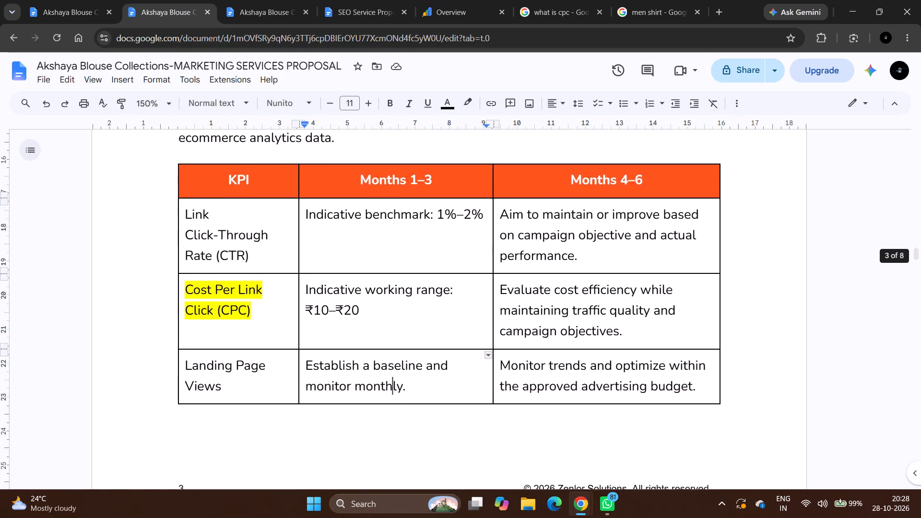
pyautogui.scroll(-4, 632, 267)
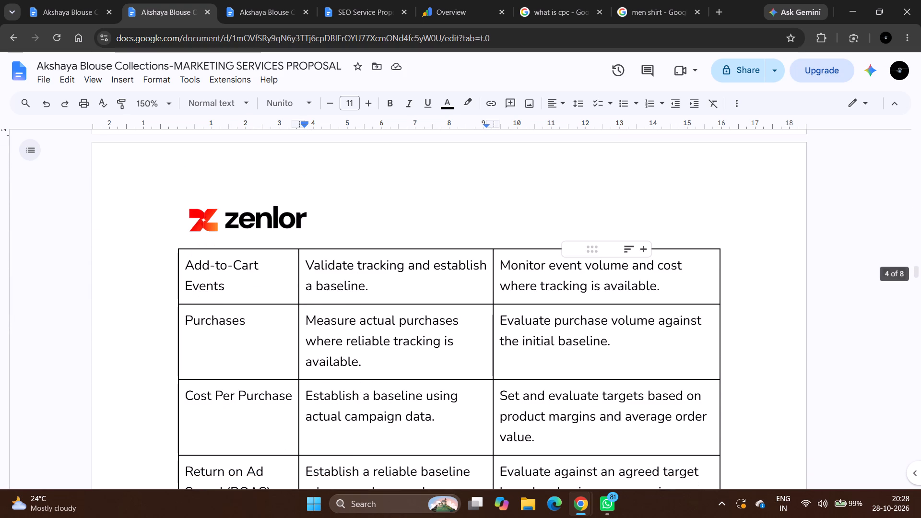
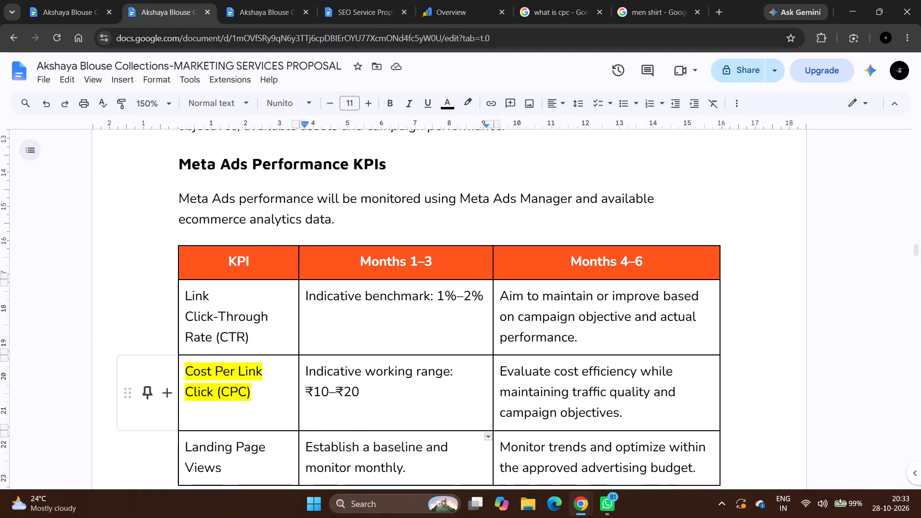
# Review the remaining Meta Ads Performance KPI rows, from Landing Page Views through Return on Ad Spend (ROAS), down to the Measurement note.
pyautogui.scroll(-4, 245, 373)
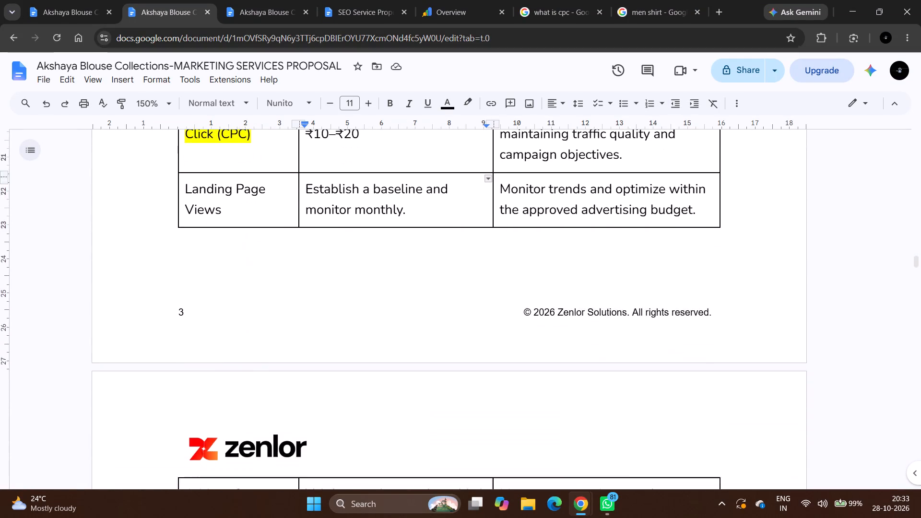
pyautogui.scroll(-6, 245, 373)
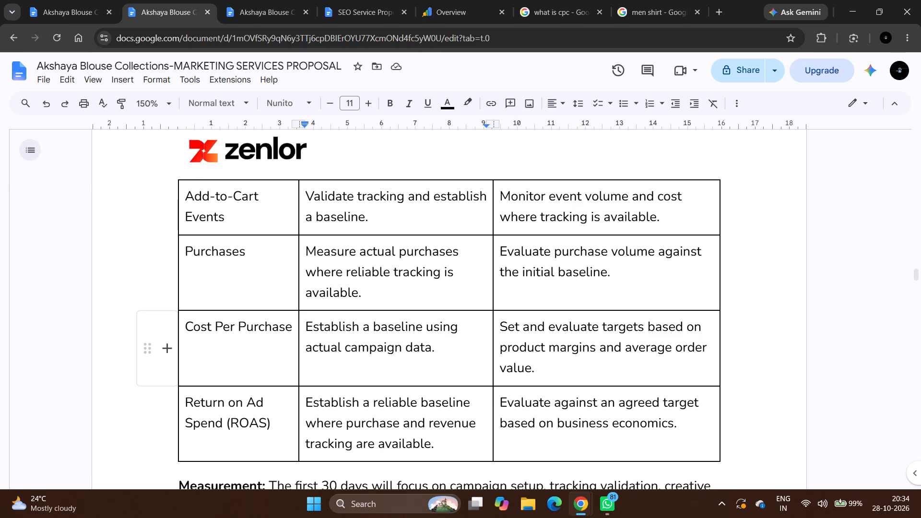
pyautogui.scroll(-1, 245, 373)
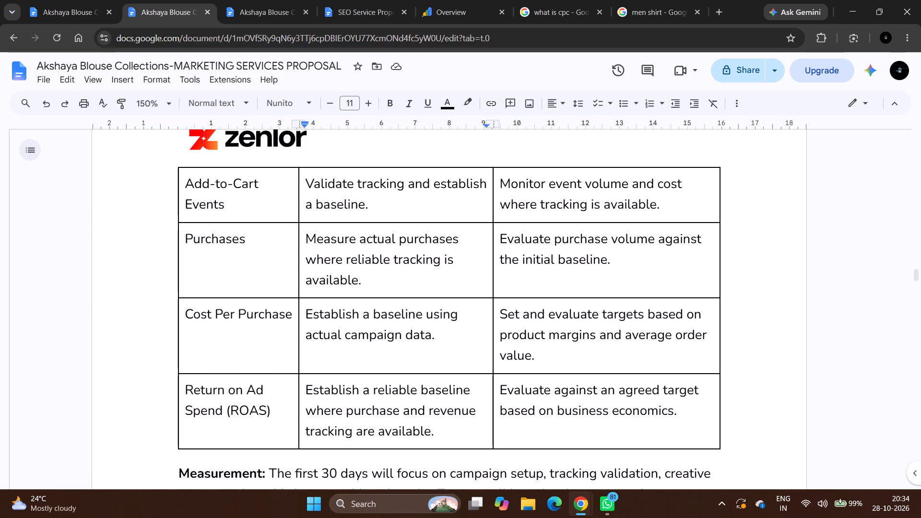
pyautogui.scroll(-1, 245, 373)
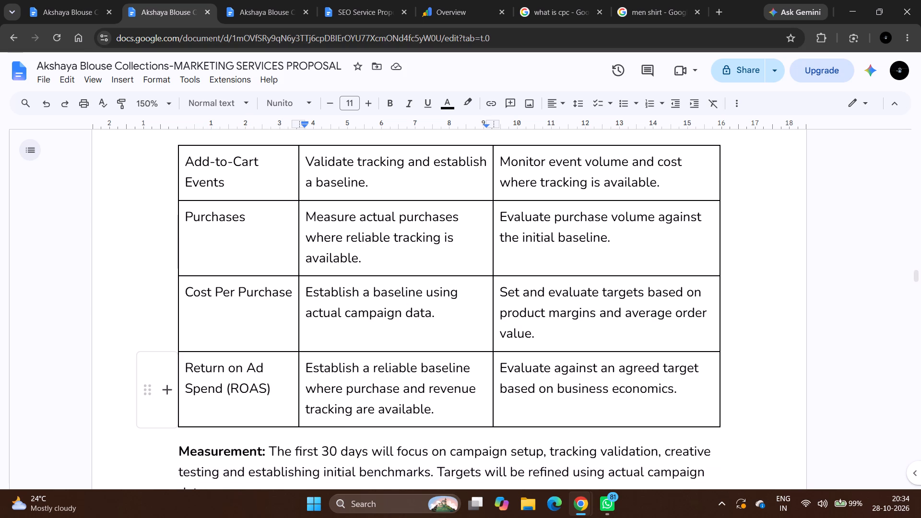
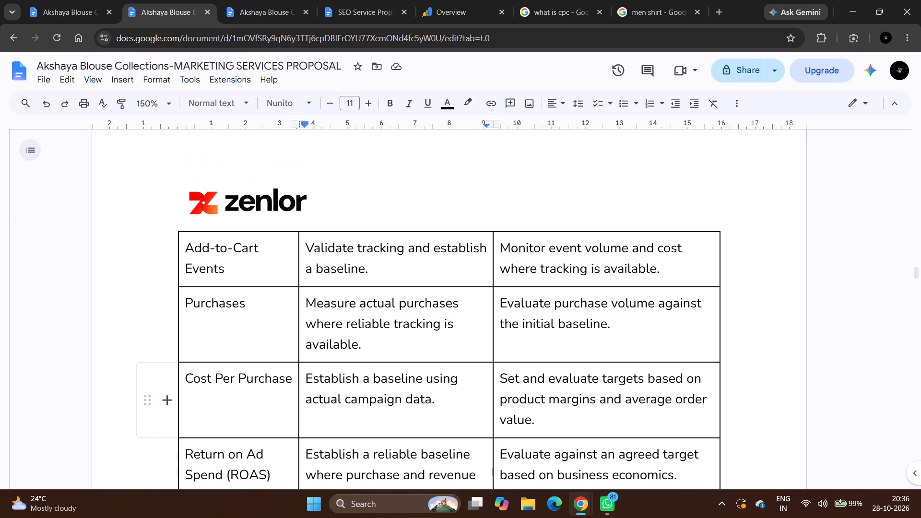
# Highlight the "Cost Per Purchase" label in yellow in the Meta Ads Performance KPI table.
pyautogui.scroll(-4, 245, 373)
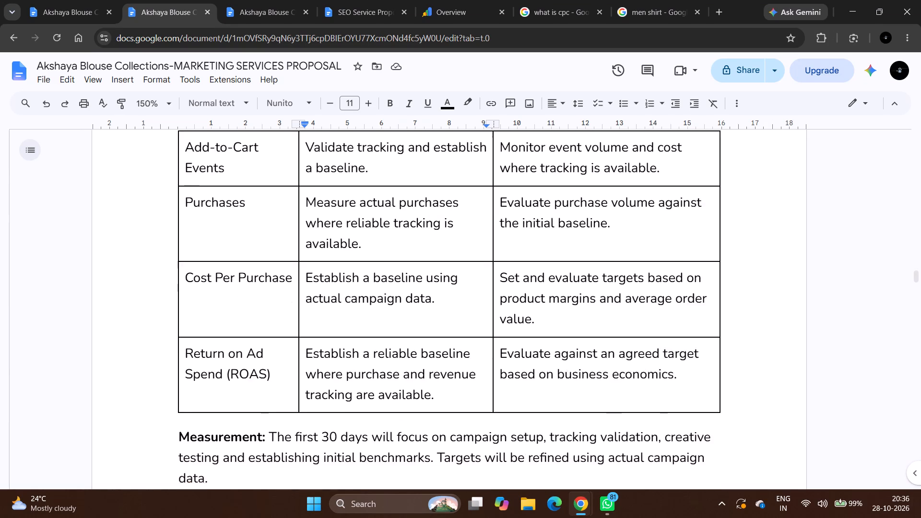
pyautogui.scroll(-1, 245, 373)
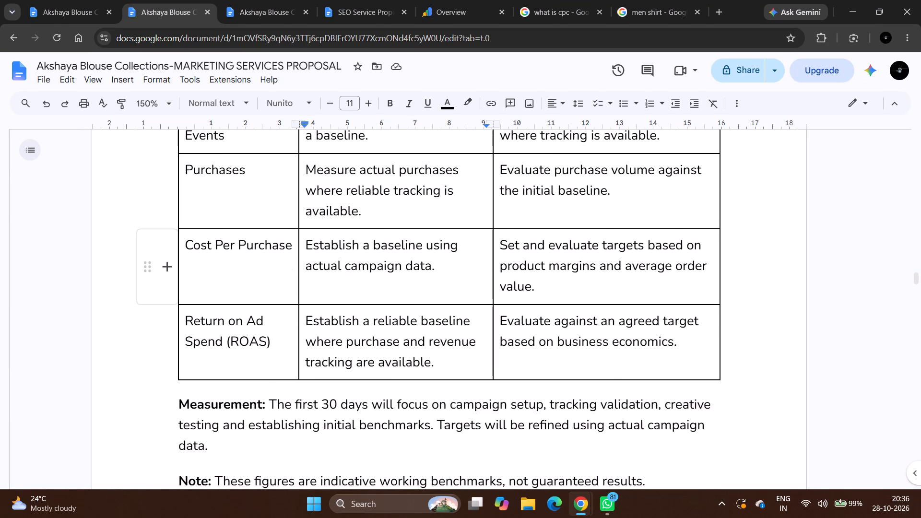
pyautogui.scroll(-1, 270, 270)
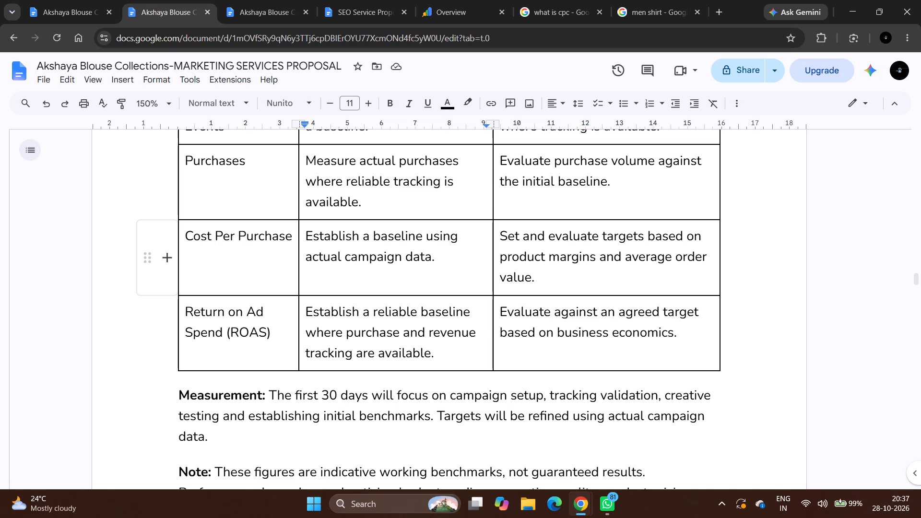
pyautogui.moveTo(184, 233); pyautogui.dragTo(284, 232)
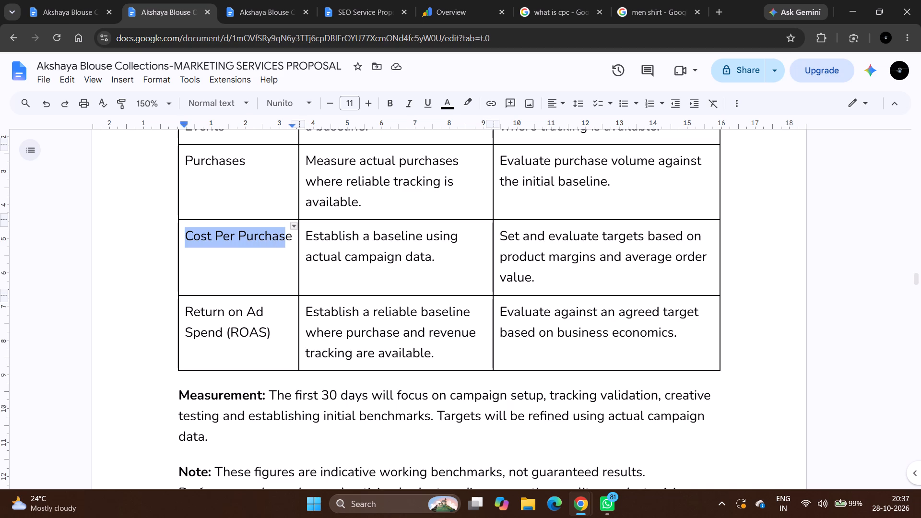
pyautogui.moveTo(284, 232); pyautogui.dragTo(290, 230)
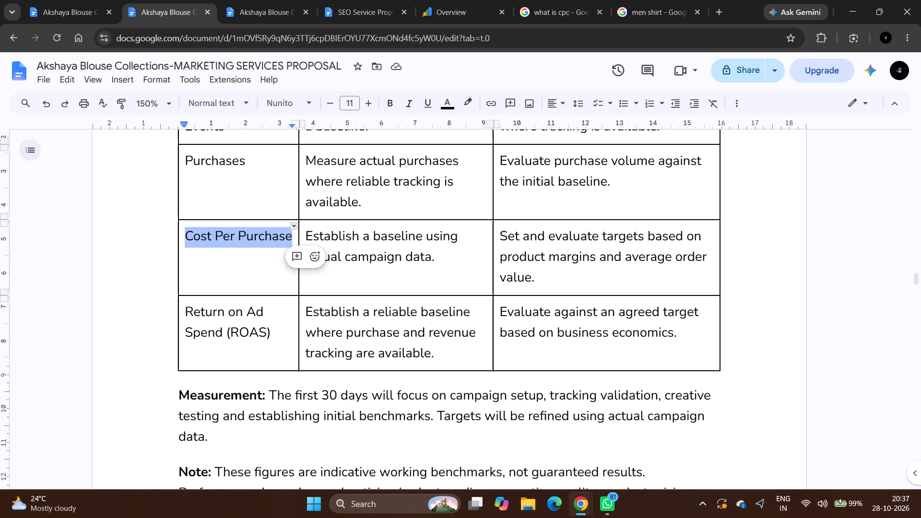
pyautogui.moveTo(461, 95); pyautogui.dragTo(509, 157)
pyautogui.click(509, 157)
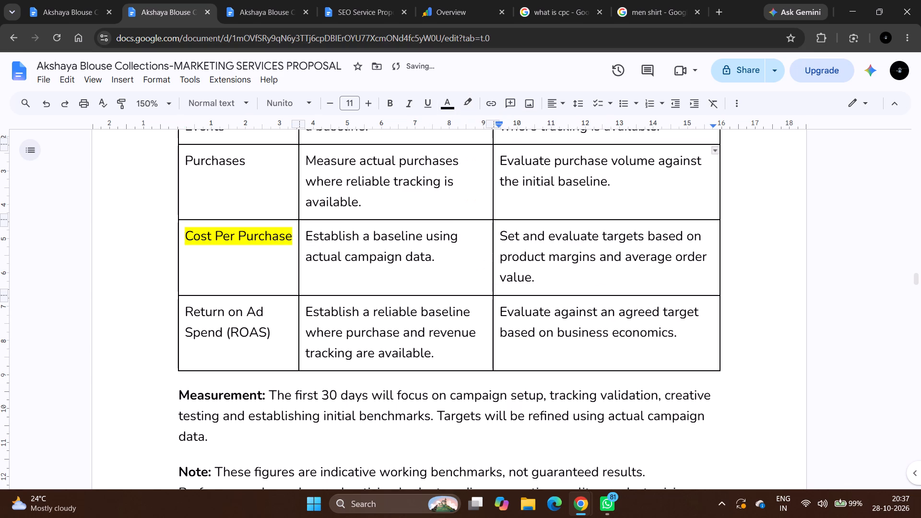
pyautogui.click(431, 250)
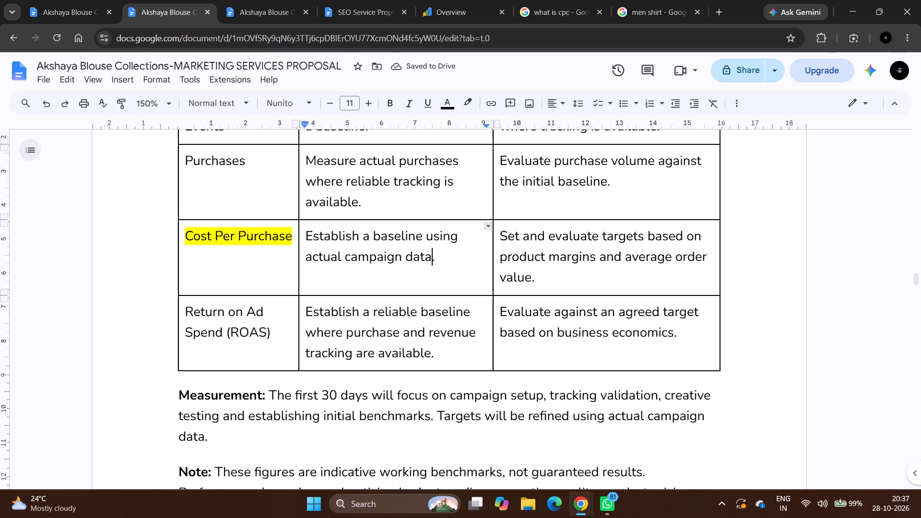
pyautogui.doubleClick(437, 256)
pyautogui.click(437, 256)
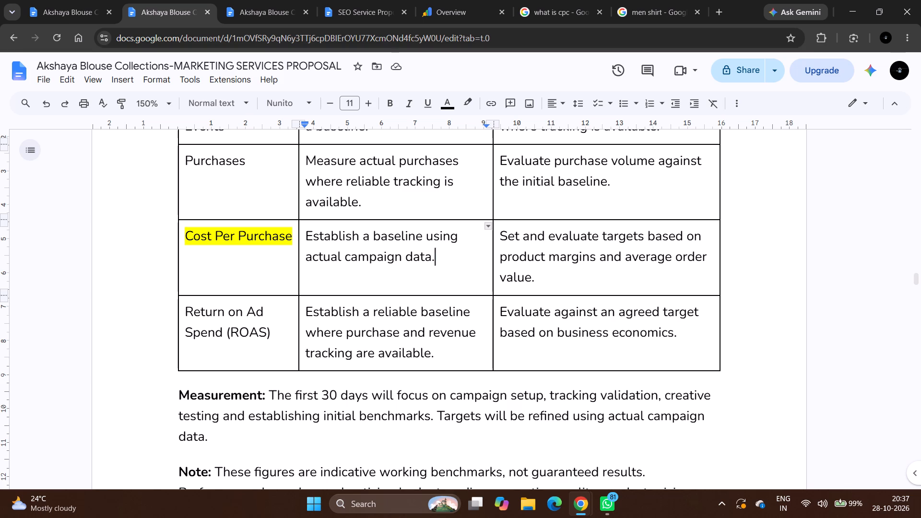
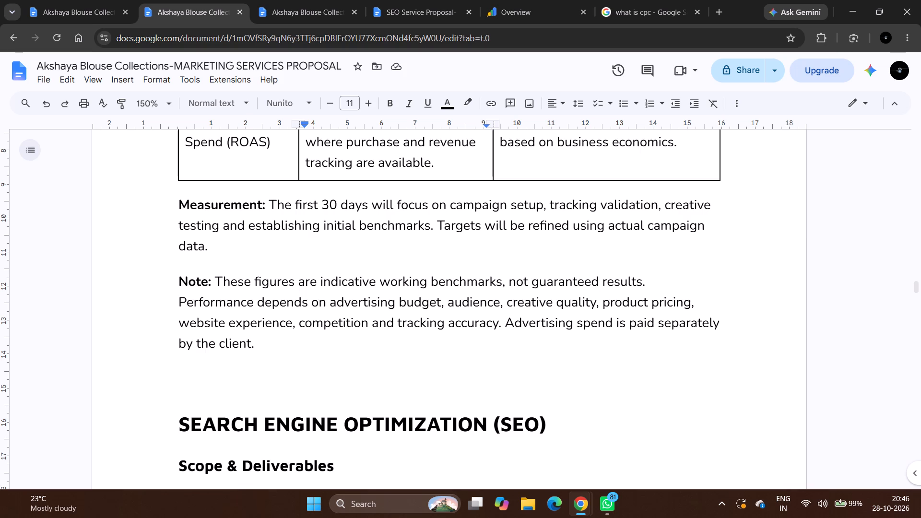
# Delete "creative quality" and its extra comma from the list of performance factors in the Meta Ads KPI note.
pyautogui.moveTo(501, 306); pyautogui.dragTo(594, 305)
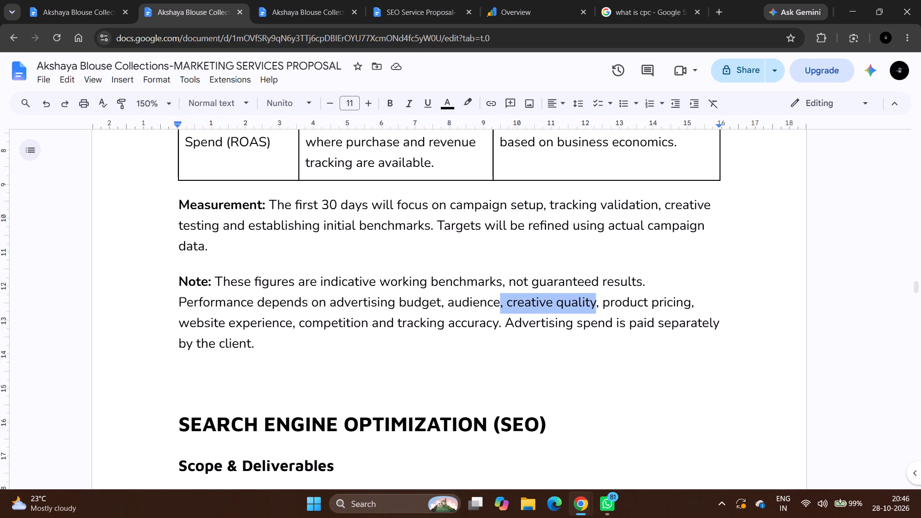
pyautogui.moveTo(594, 305); pyautogui.dragTo(595, 305)
pyautogui.press('BackSpace')
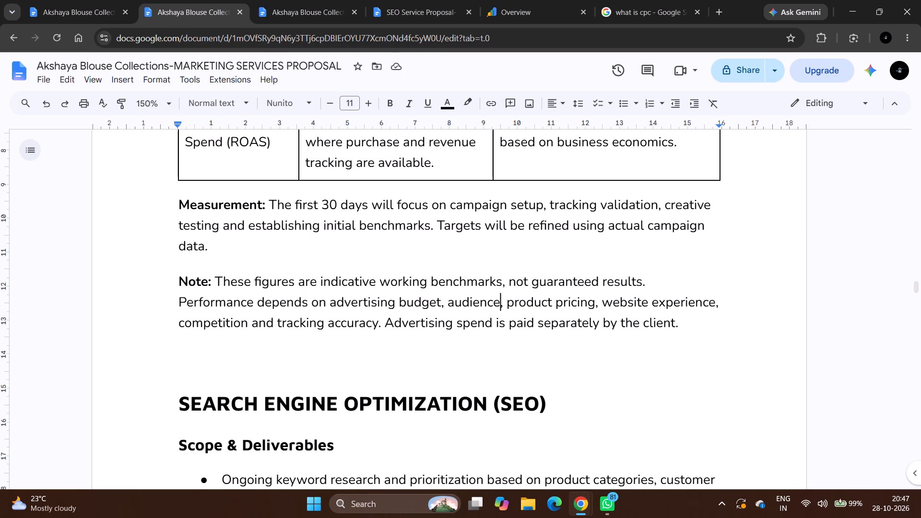
# Remove the blank line between the Meta Ads KPI note and the Search Engine Optimization heading.
pyautogui.scroll(-3, 479, 329)
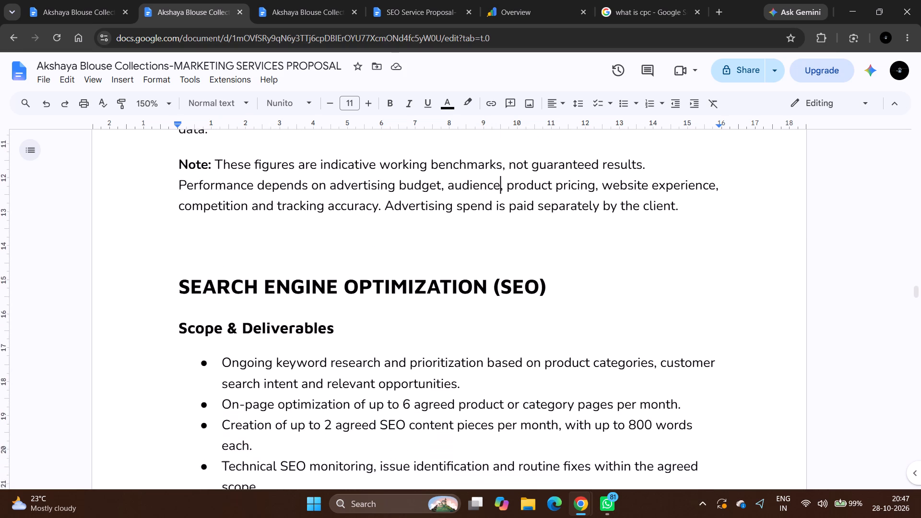
pyautogui.scroll(-1, 479, 329)
pyautogui.scroll(1, 479, 329)
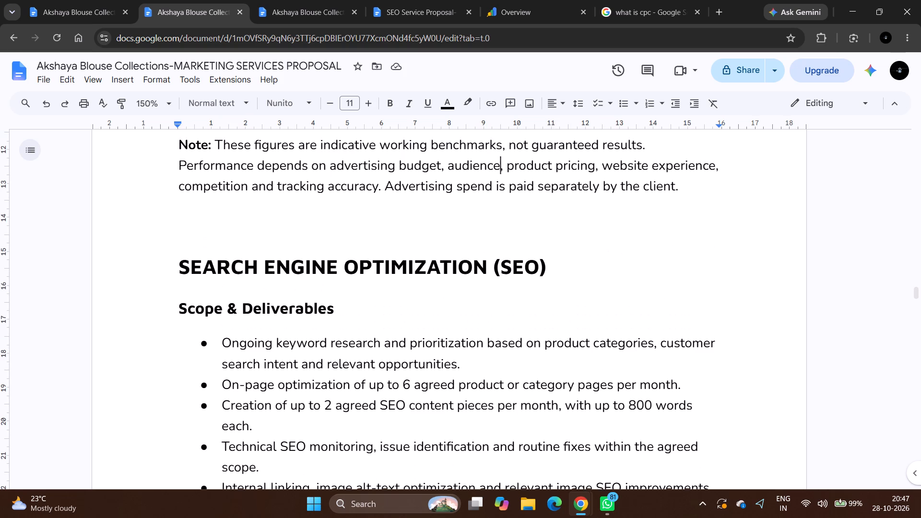
pyautogui.click(169, 232)
pyautogui.press('BackSpace')
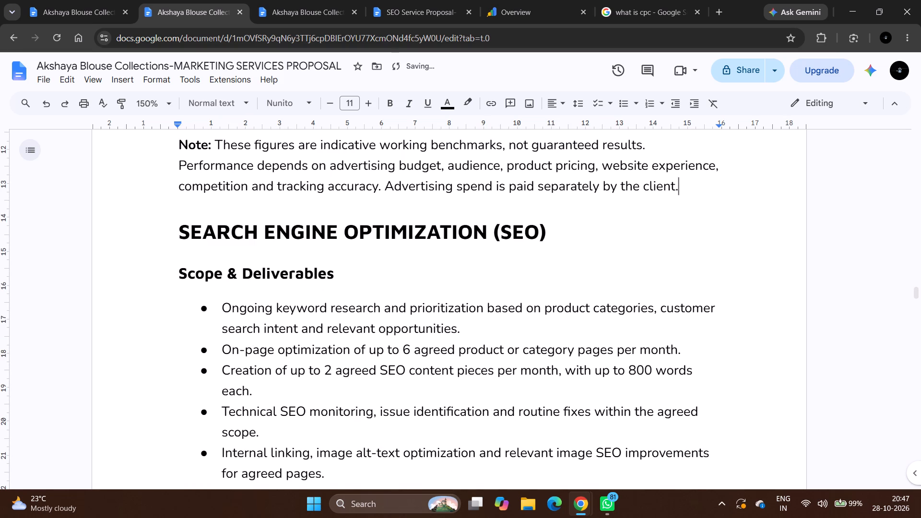
# Change the all-caps SEO section heading to title case, reading "Search Engine Optimization (SEO)".
pyautogui.scroll(-1, 169, 232)
pyautogui.scroll(5, 169, 232)
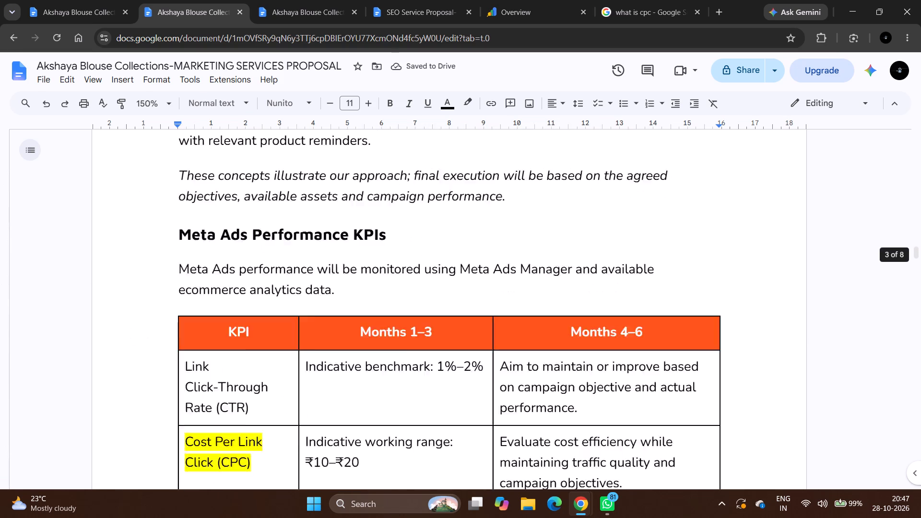
pyautogui.scroll(1, 169, 232)
pyautogui.scroll(-5, 169, 232)
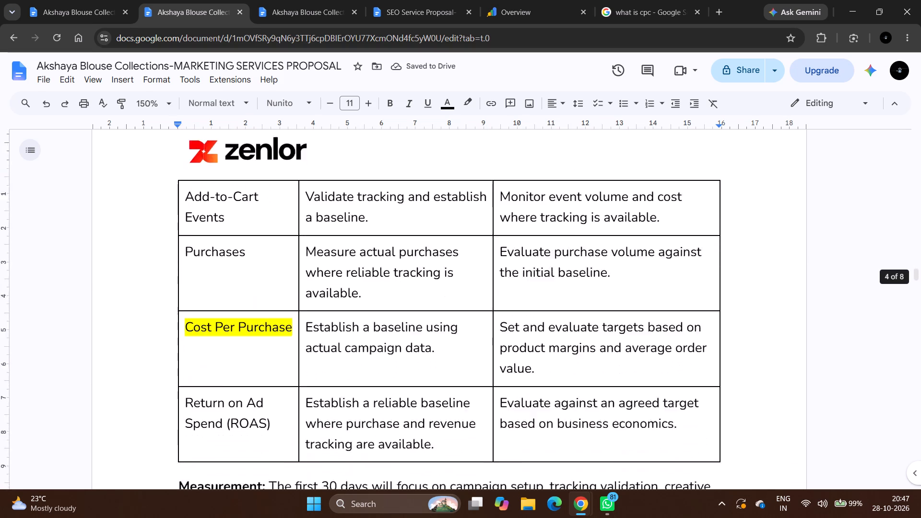
pyautogui.scroll(-3, 169, 232)
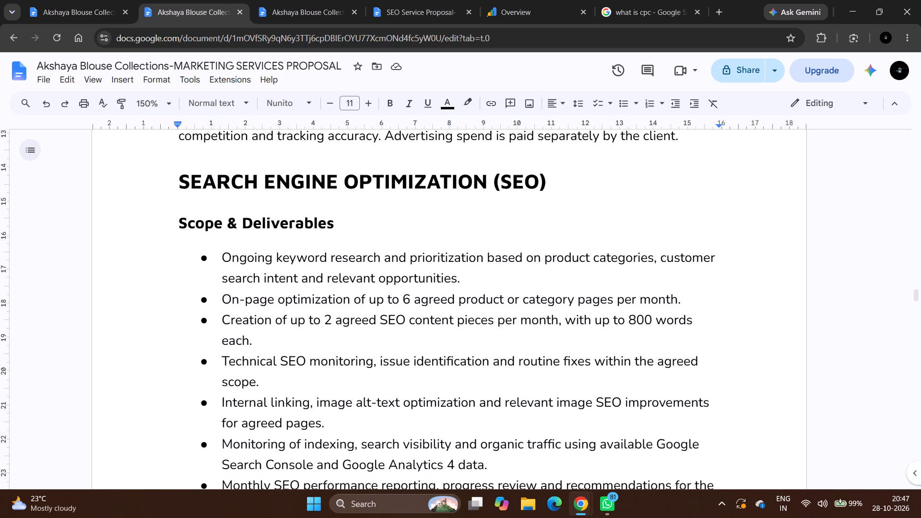
pyautogui.moveTo(189, 181); pyautogui.dragTo(481, 165)
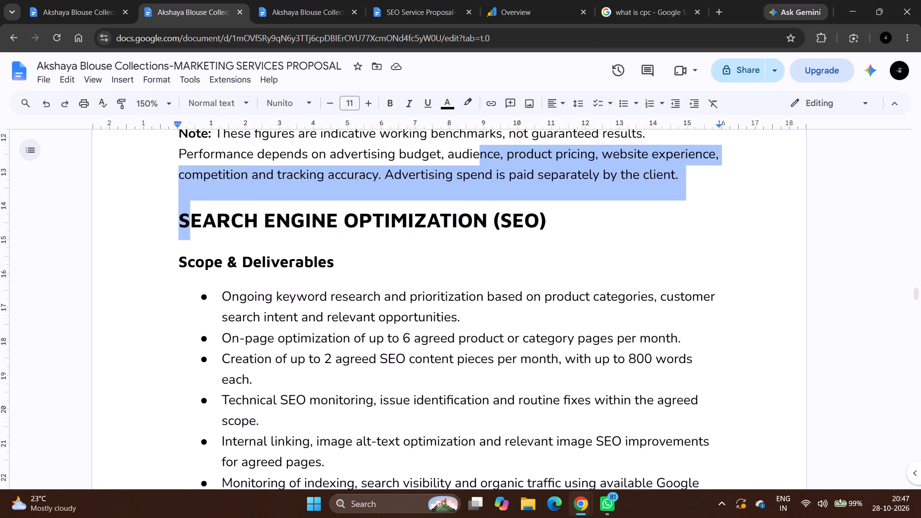
pyautogui.moveTo(481, 165); pyautogui.dragTo(483, 216)
pyautogui.write('earch Eni')
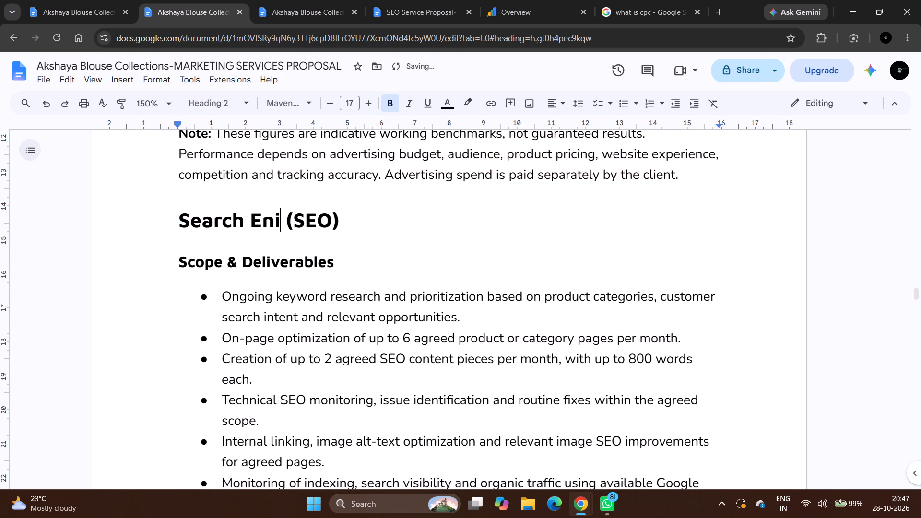
pyautogui.press('BackSpace')
pyautogui.write('gine')
pyautogui.press('space')
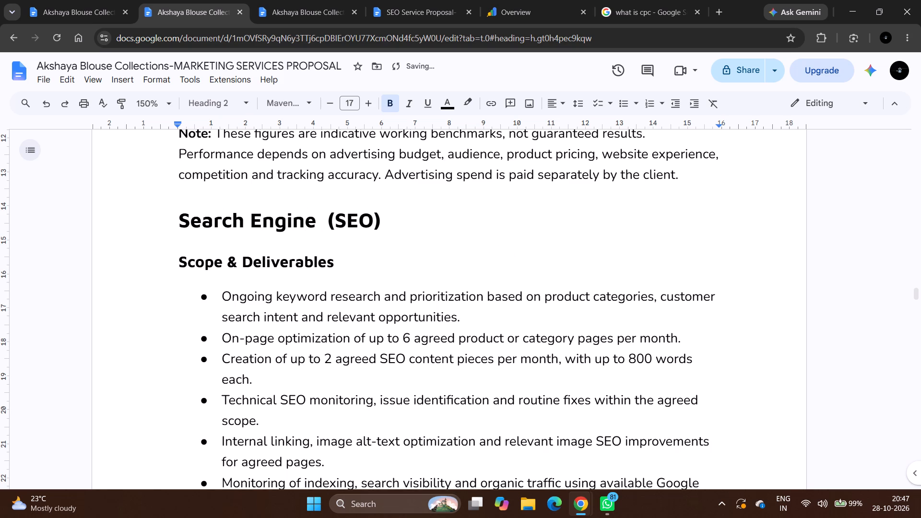
pyautogui.write('Optimization')
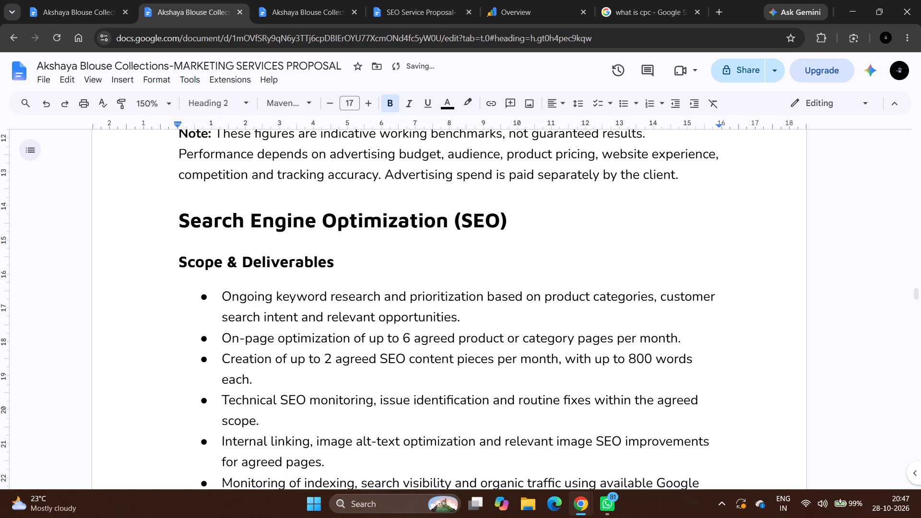
# Review the SEO Scope & Deliverables bullets and place the text cursor at the page count in the on-page optimization bullet.
pyautogui.scroll(-2, 298, 291)
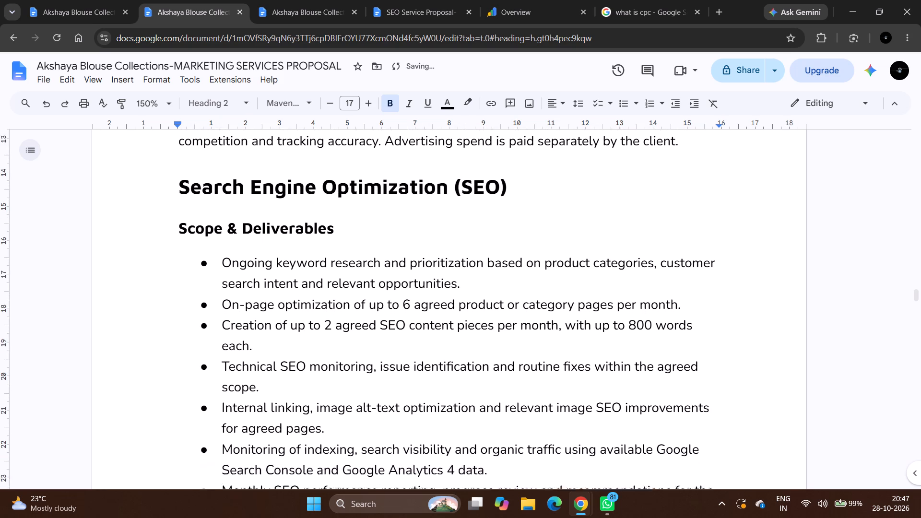
pyautogui.scroll(-2, 298, 291)
pyautogui.scroll(1, 298, 291)
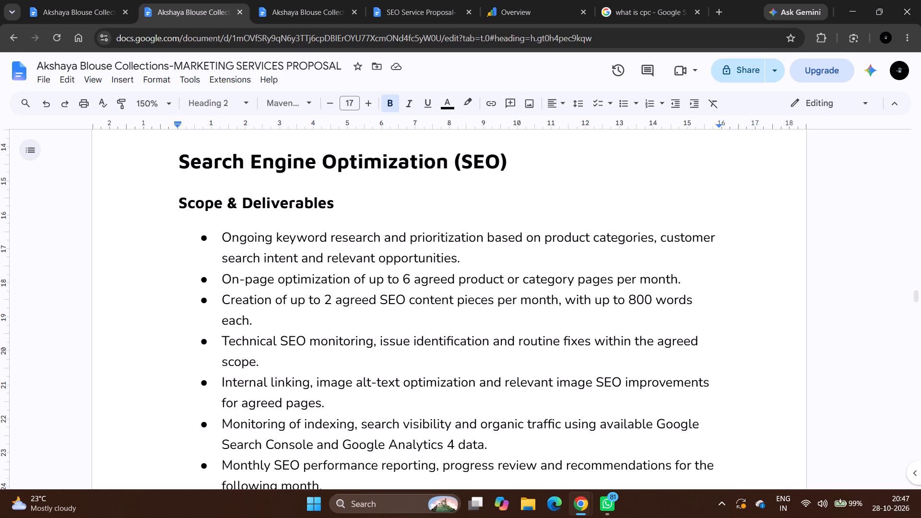
pyautogui.scroll(-1, 557, 264)
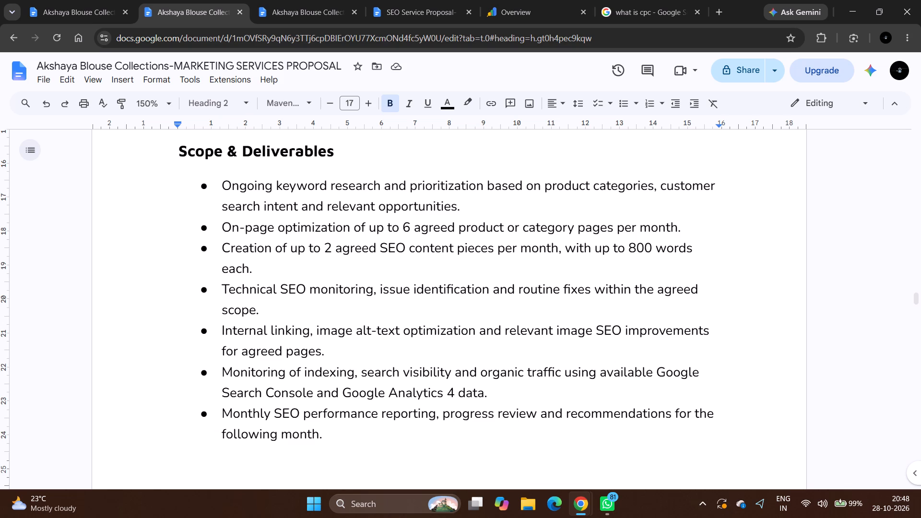
pyautogui.click(412, 227)
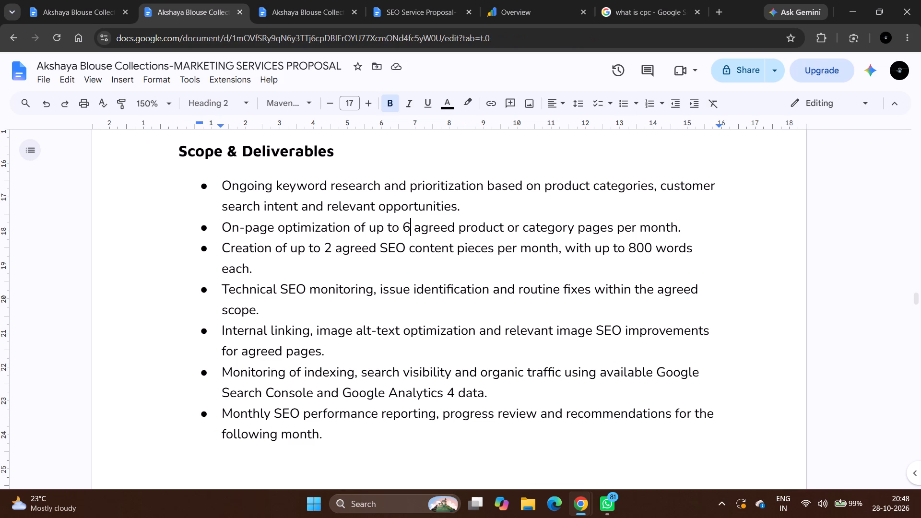
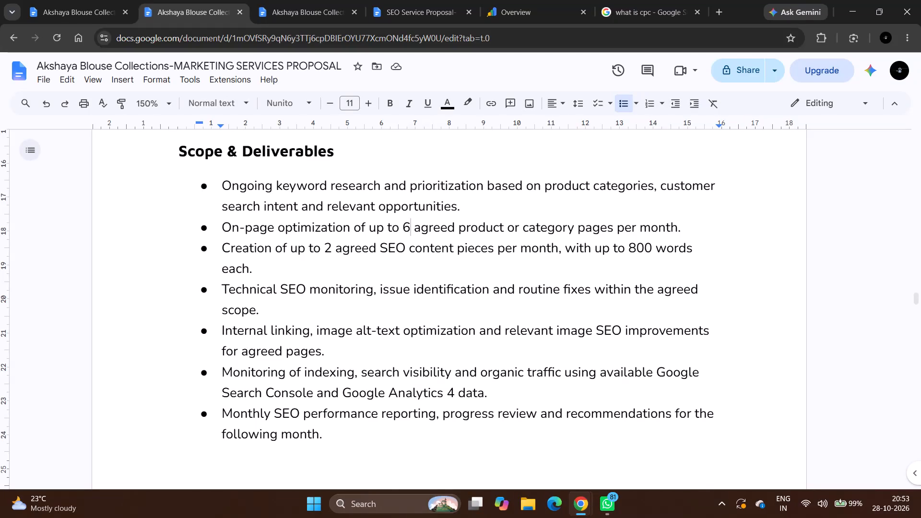
# Change "pieces" to "pages" in the SEO content creation bullet under Scope & Deliverables.
pyautogui.click(249, 265)
pyautogui.click(214, 256)
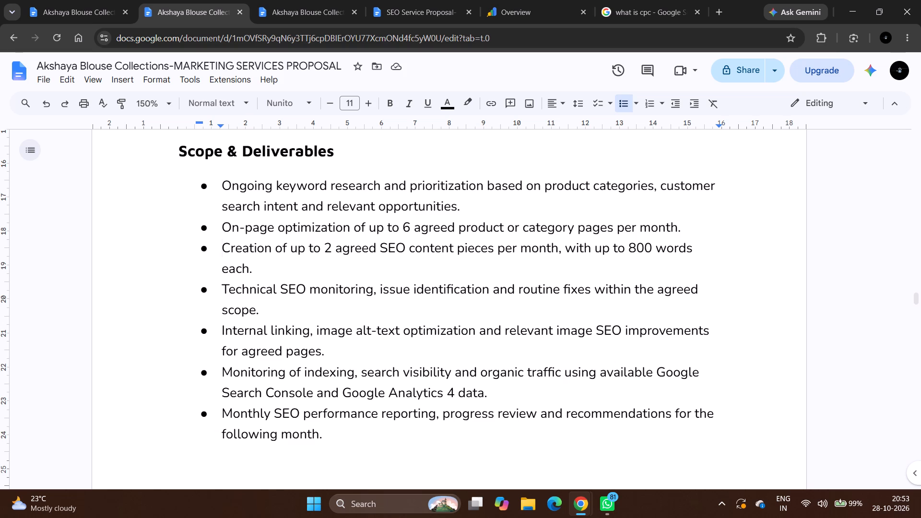
pyautogui.moveTo(482, 248); pyautogui.dragTo(465, 246)
pyautogui.write('ag')
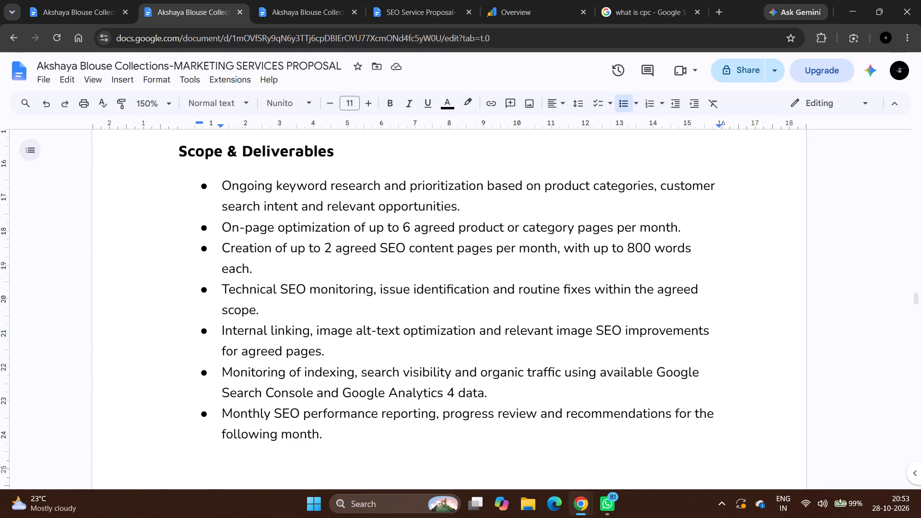
# Highlight the whole bullet about creating up to 2 agreed SEO content pages per month in yellow.
pyautogui.scroll(-2, 479, 335)
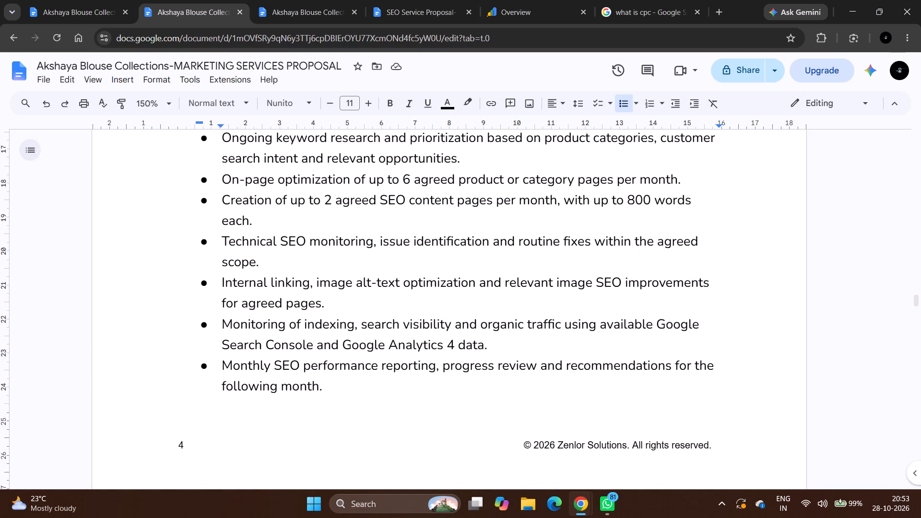
pyautogui.click(636, 202)
pyautogui.moveTo(266, 220); pyautogui.dragTo(223, 204)
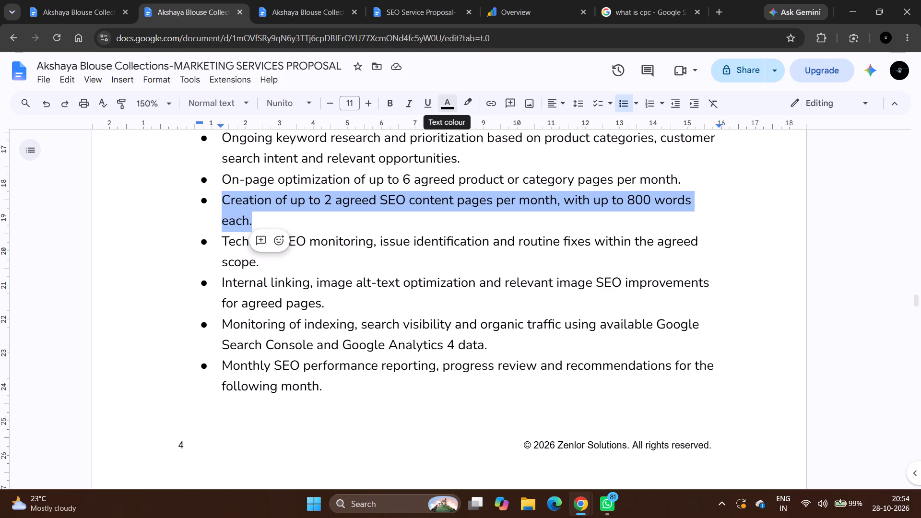
pyautogui.click(463, 101)
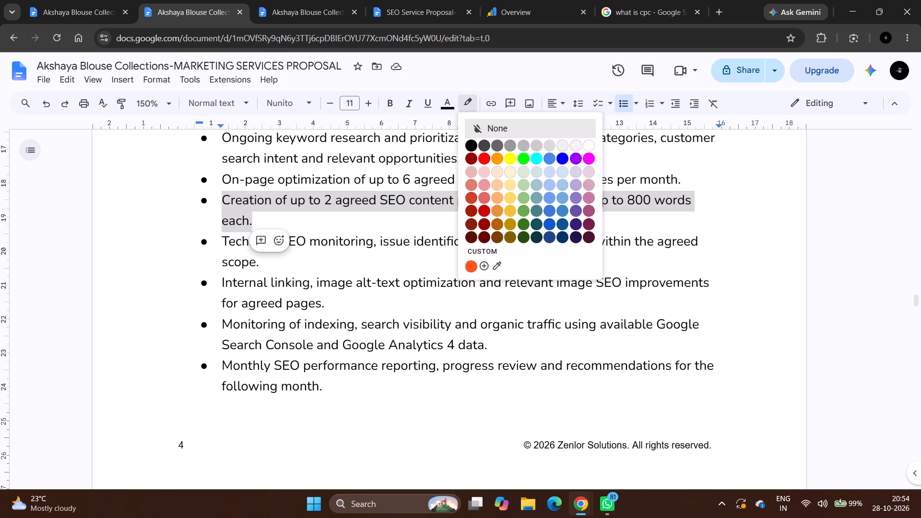
pyautogui.click(510, 158)
pyautogui.click(443, 227)
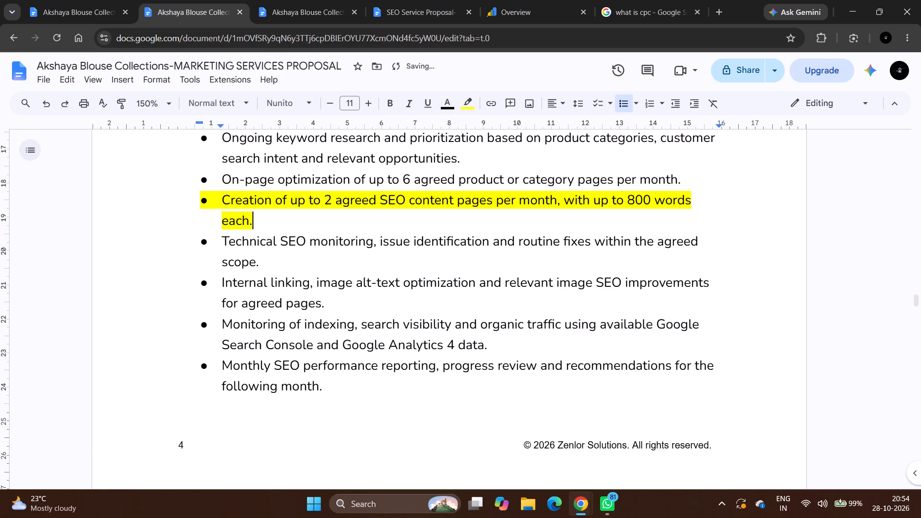
# Insert the alternative word count "(1000)" right after "800" in the highlighted content bullet and place the text cursor after its first digit.
pyautogui.click(651, 199)
pyautogui.write('()')
pyautogui.press('Left')
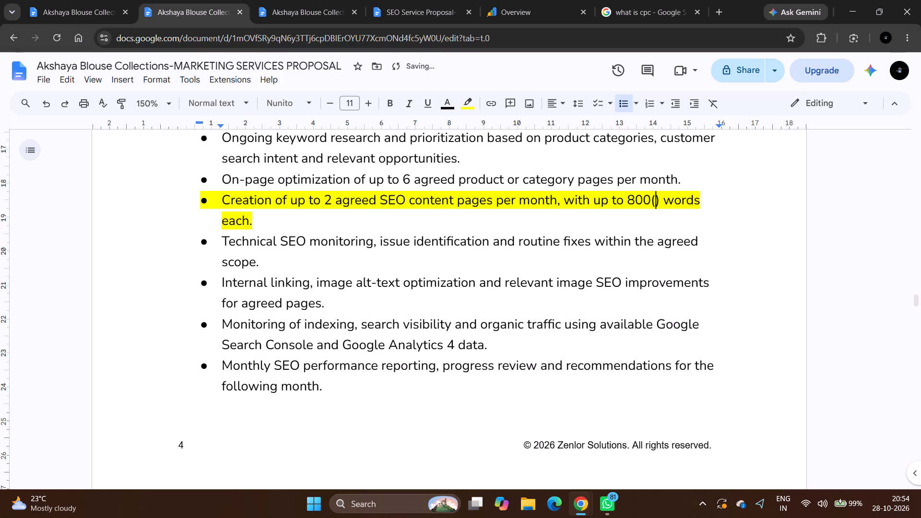
pyautogui.write('1000')
pyautogui.press('Left')
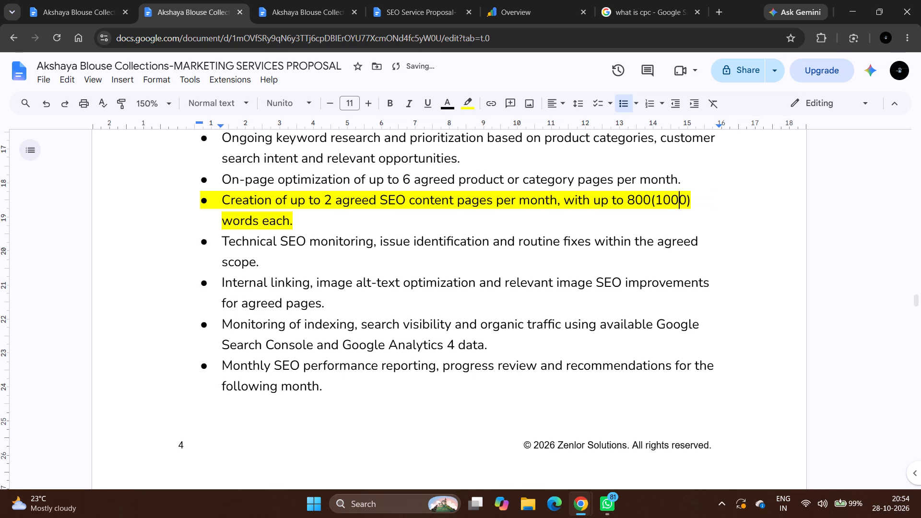
pyautogui.press('Left')
pyautogui.press('Left')
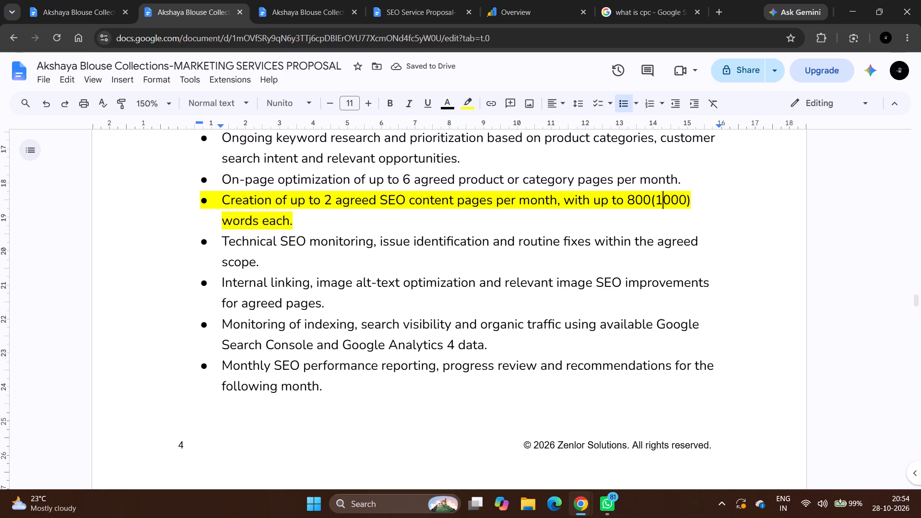
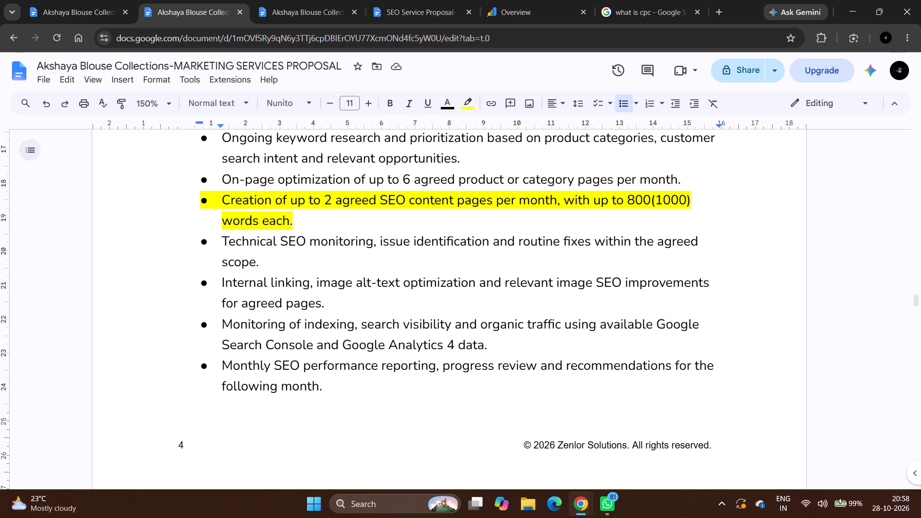
# Highlight the whole bullet about on-page optimization of up to 6 agreed product or category pages per month in yellow.
pyautogui.moveTo(224, 177); pyautogui.dragTo(631, 173)
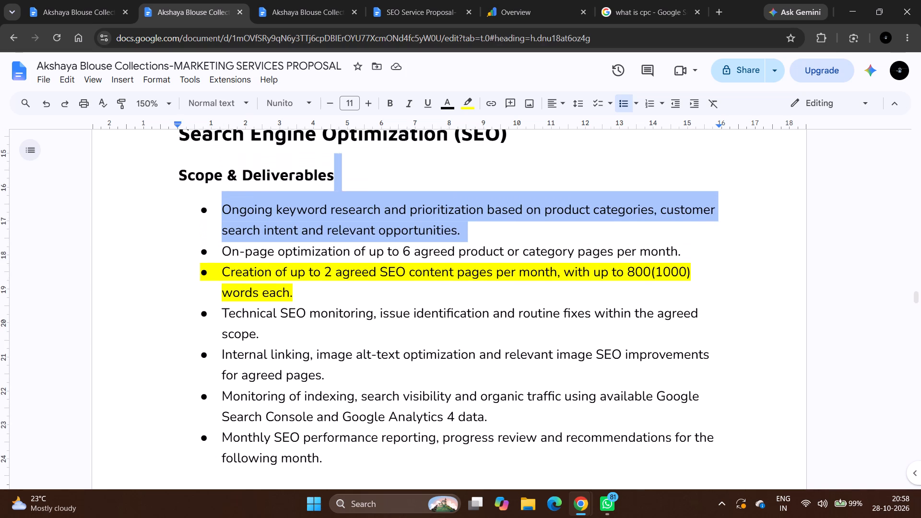
pyautogui.moveTo(631, 173); pyautogui.dragTo(677, 248)
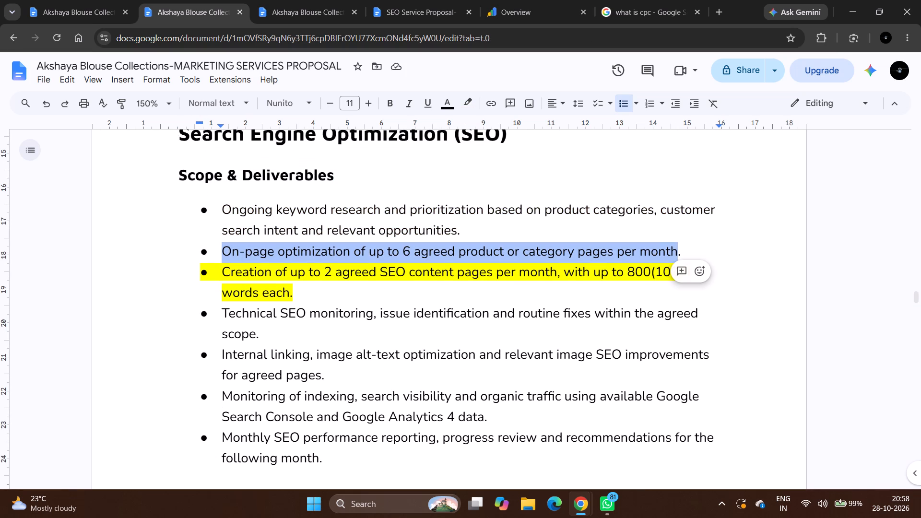
pyautogui.hotkey('shift', 'Right')
pyautogui.moveTo(470, 108); pyautogui.dragTo(509, 157)
pyautogui.click(509, 157)
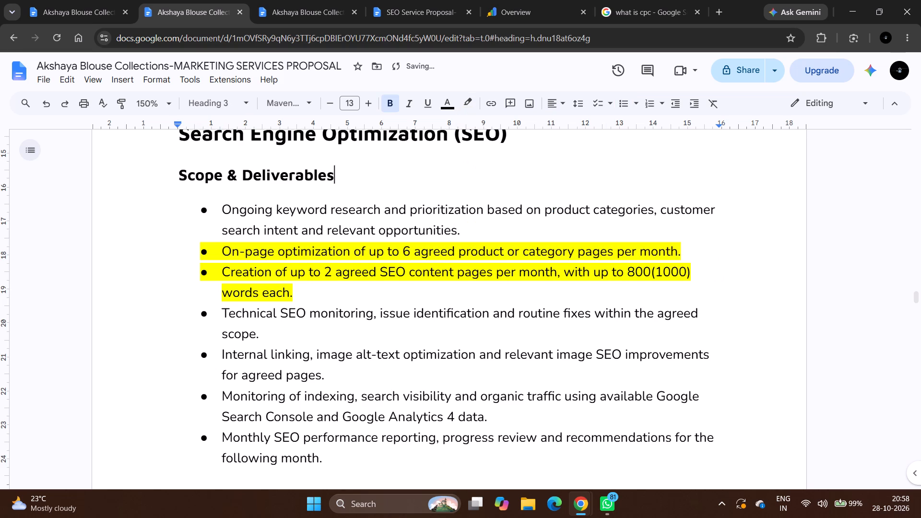
pyautogui.scroll(-1, 425, 267)
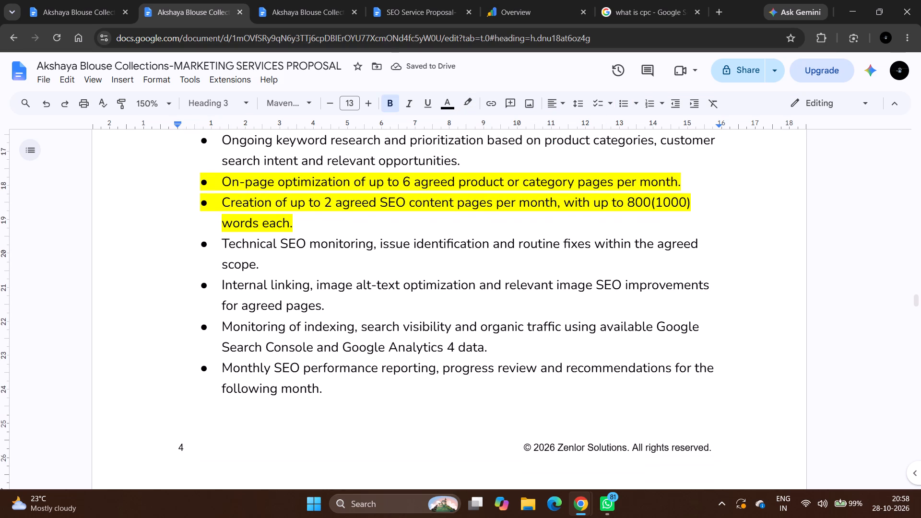
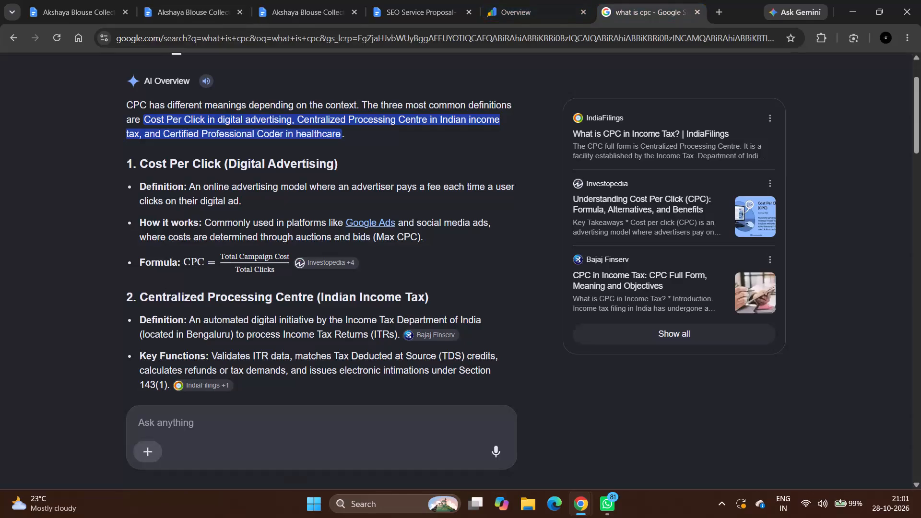
# Search the web for "internal linking in seo" and read the explanation of the term.
pyautogui.click(312, 37)
pyautogui.write('internal linking')
pyautogui.press('space')
pyautogui.write('in seo')
pyautogui.press('Return')
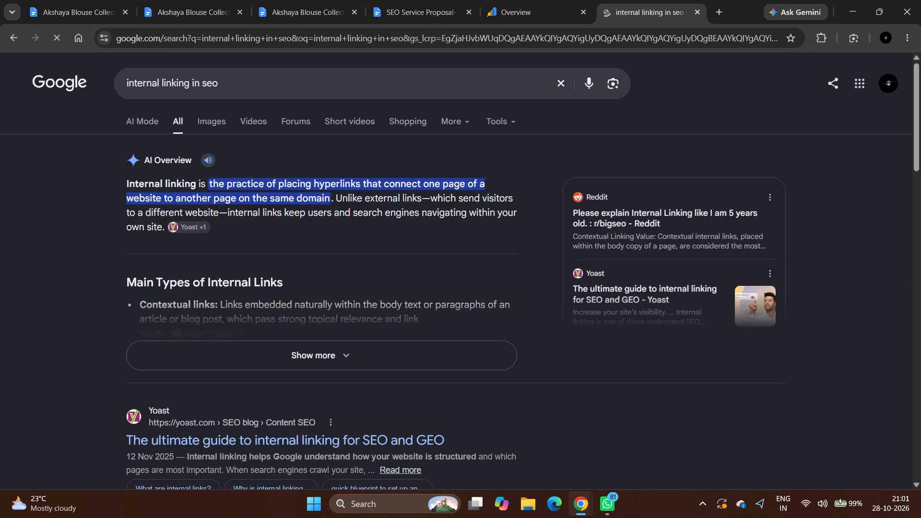
pyautogui.scroll(-1, 311, 246)
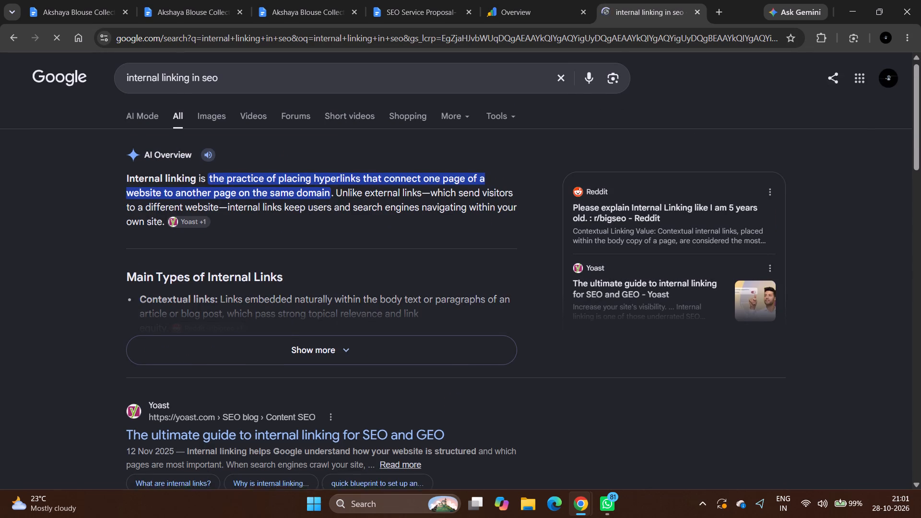
pyautogui.scroll(-1, 311, 246)
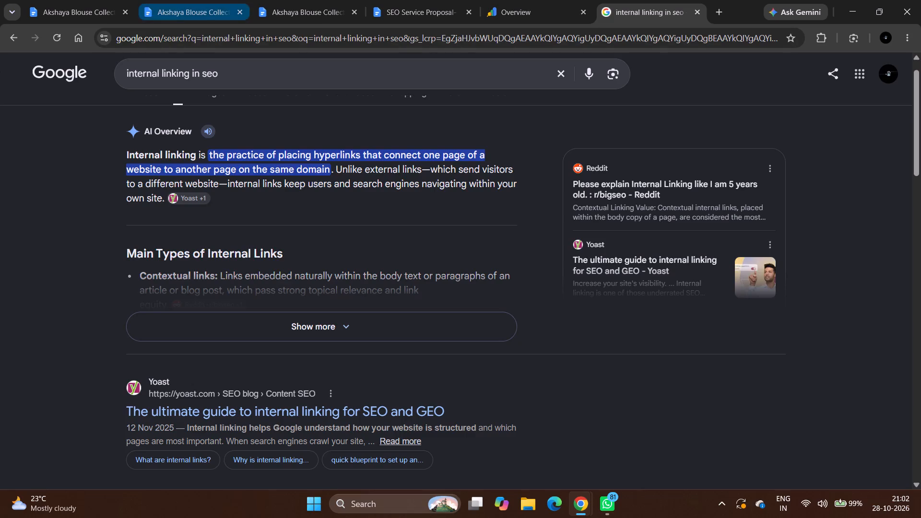
# Open imagefashionway.com in a new tab, view its men's Formal Shirts collection, and go back to the home page.
pyautogui.click(726, 4)
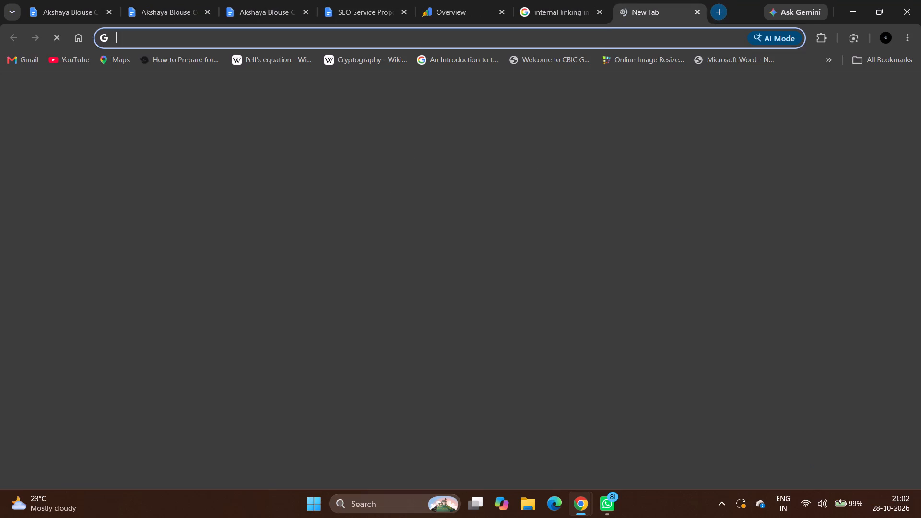
pyautogui.write('imag')
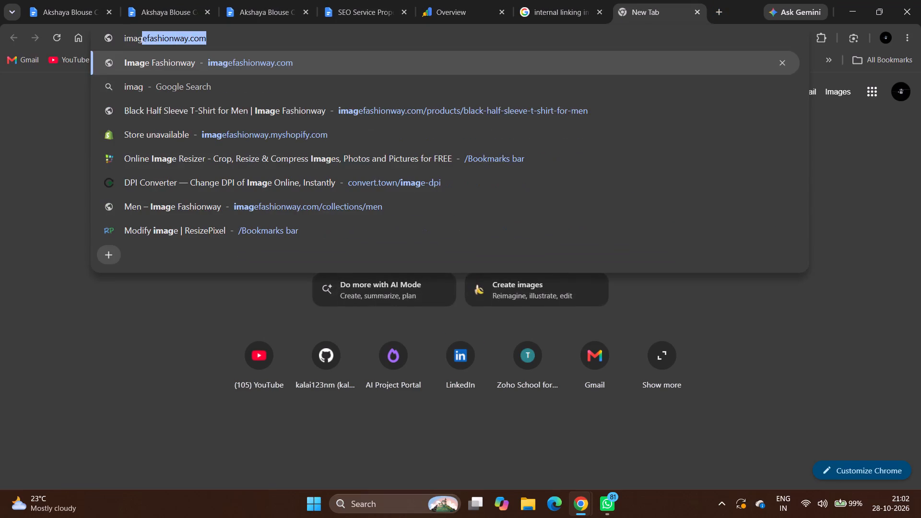
pyautogui.press('Return')
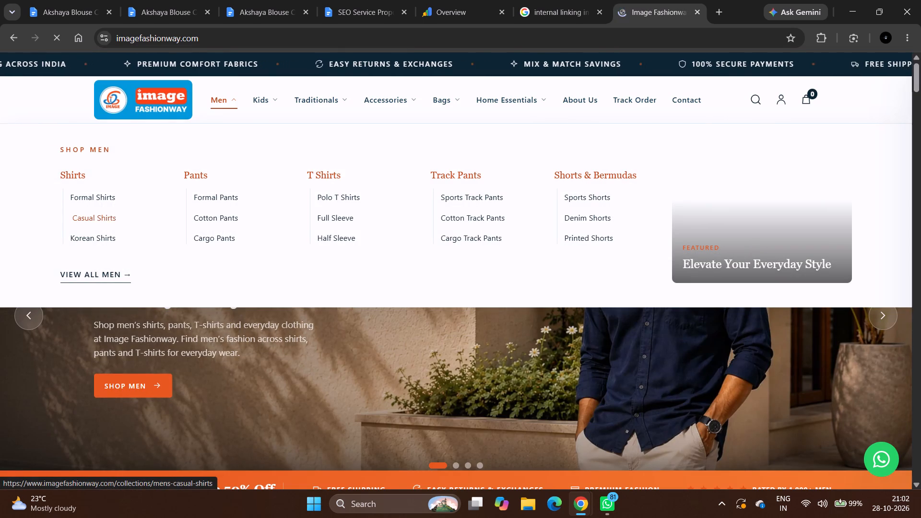
pyautogui.click(87, 198)
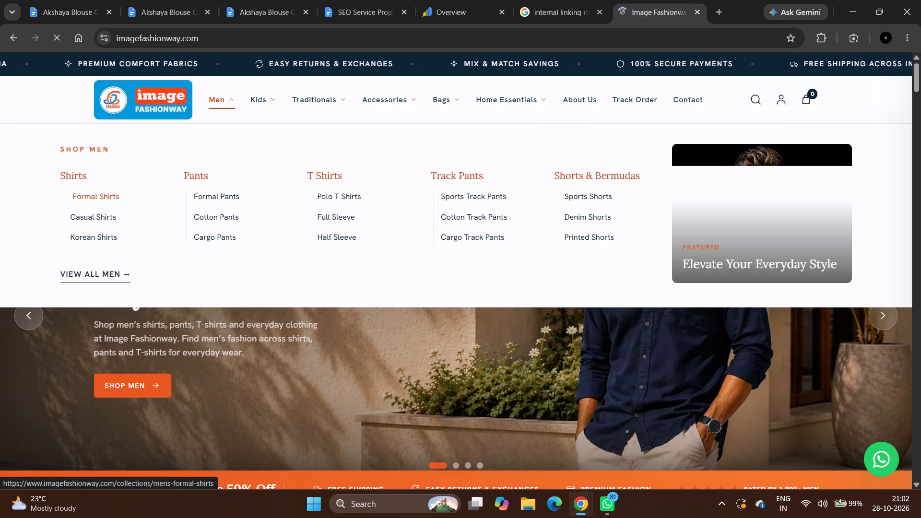
pyautogui.scroll(-1, 244, 327)
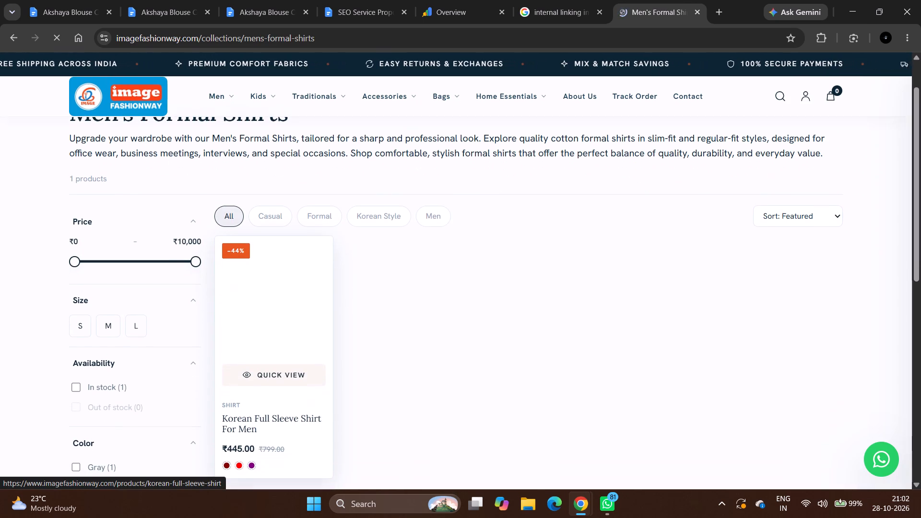
pyautogui.hscroll(1, 244, 327)
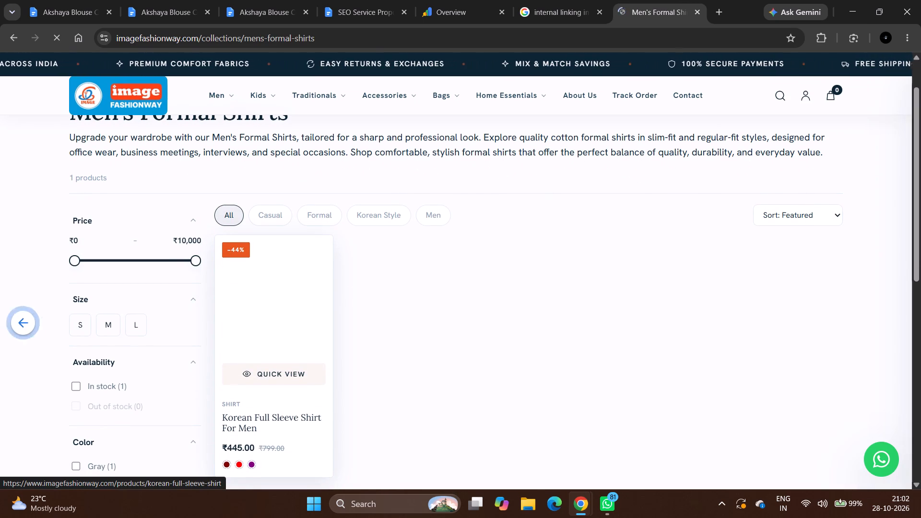
pyautogui.hscroll(7, 244, 327)
# Look through the home page, follow its Shop Men link, and examine the Men collection page down to the footer links.
pyautogui.scroll(-2, 230, 217)
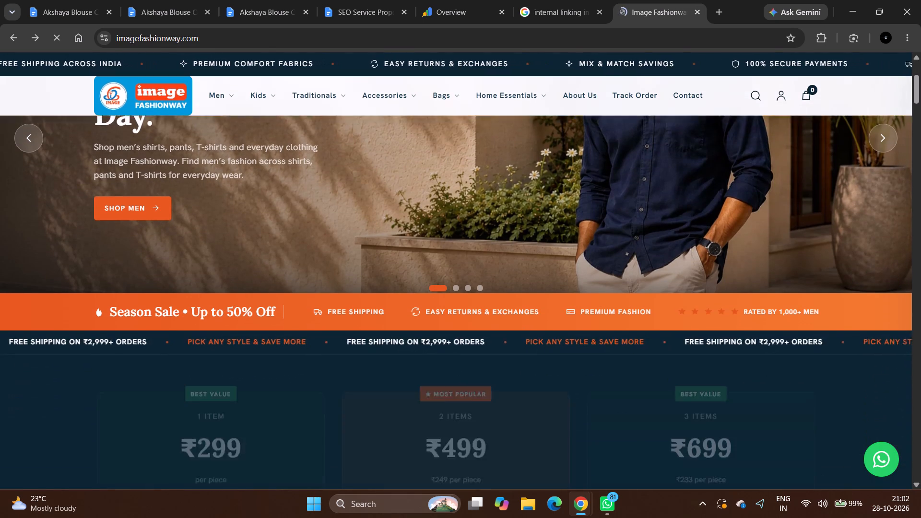
pyautogui.scroll(-3, 230, 217)
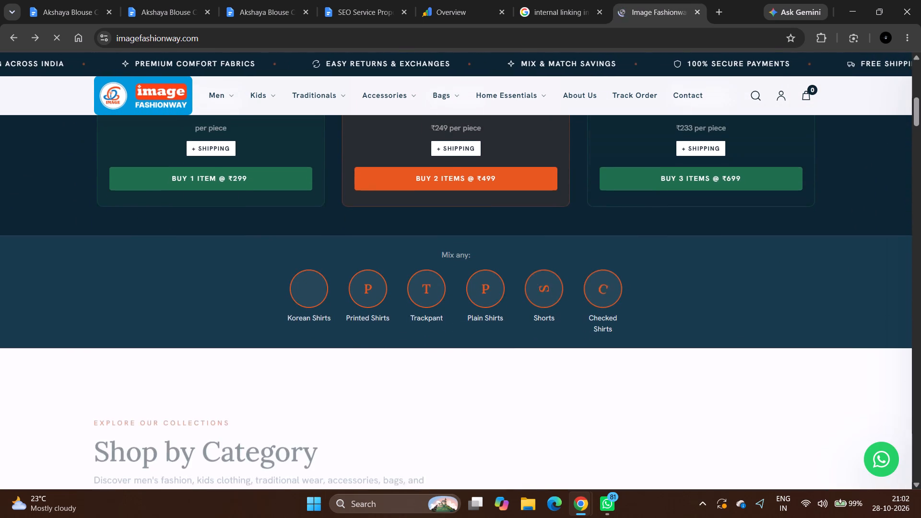
pyautogui.scroll(4, 260, 317)
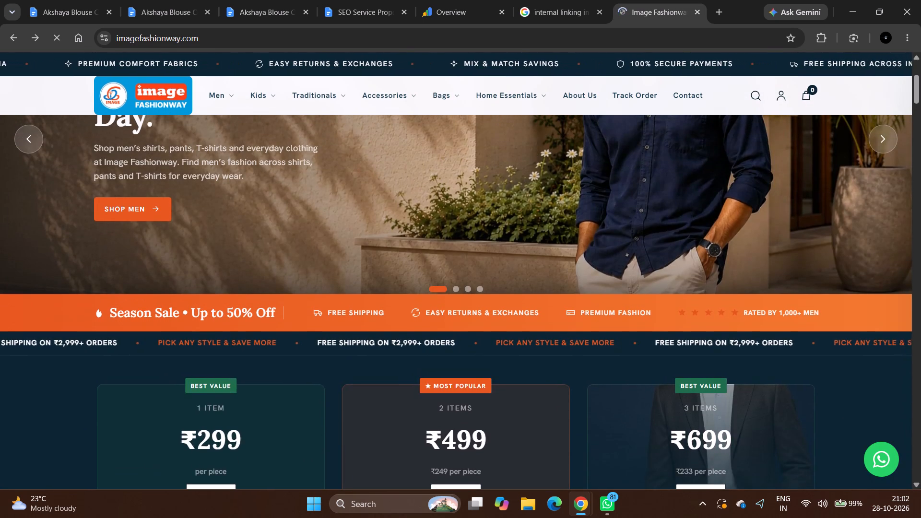
pyautogui.scroll(1, 260, 317)
pyautogui.click(129, 240)
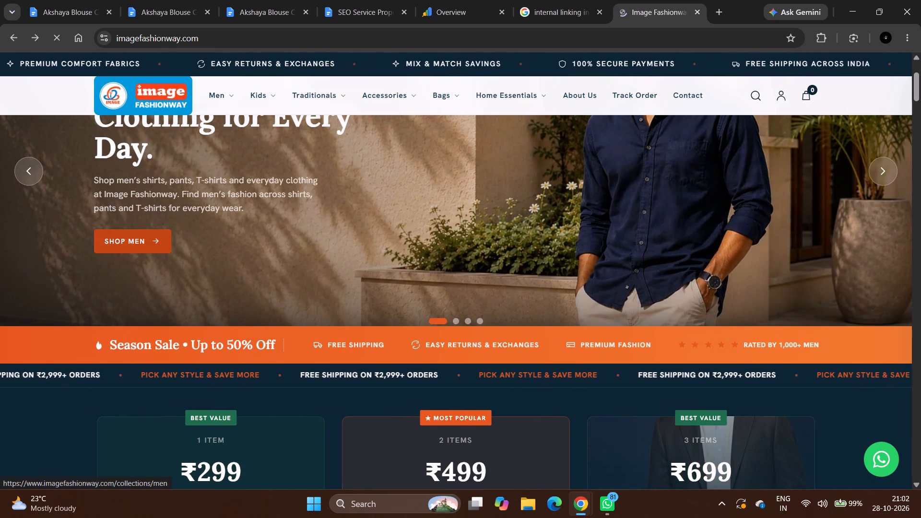
pyautogui.scroll(-1, 258, 322)
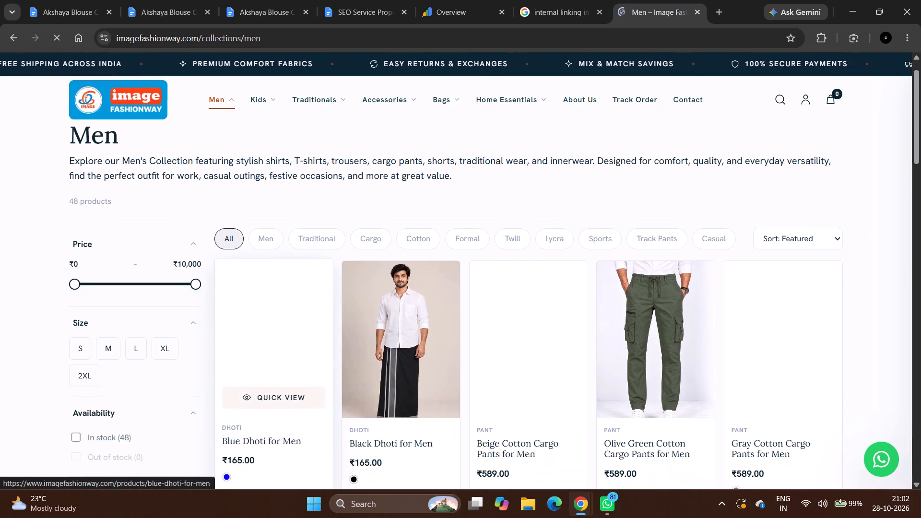
pyautogui.scroll(-3, 258, 322)
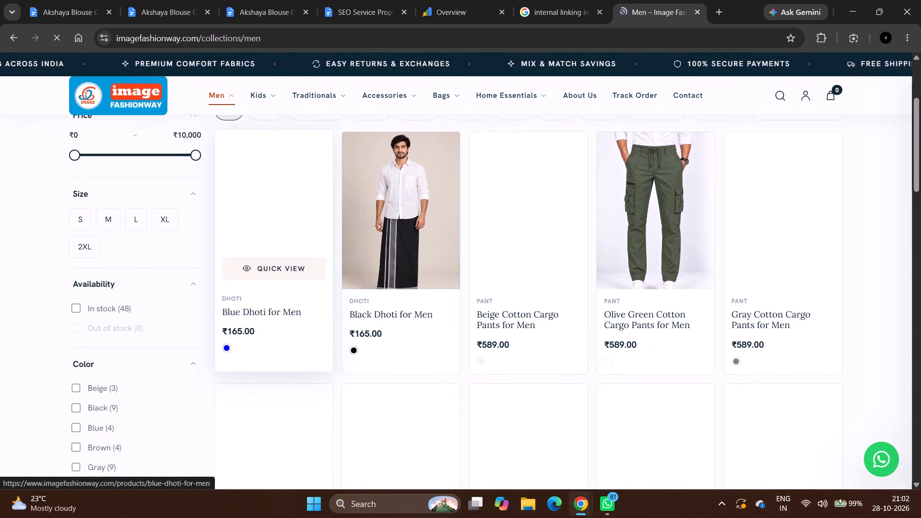
pyautogui.scroll(-4, 258, 322)
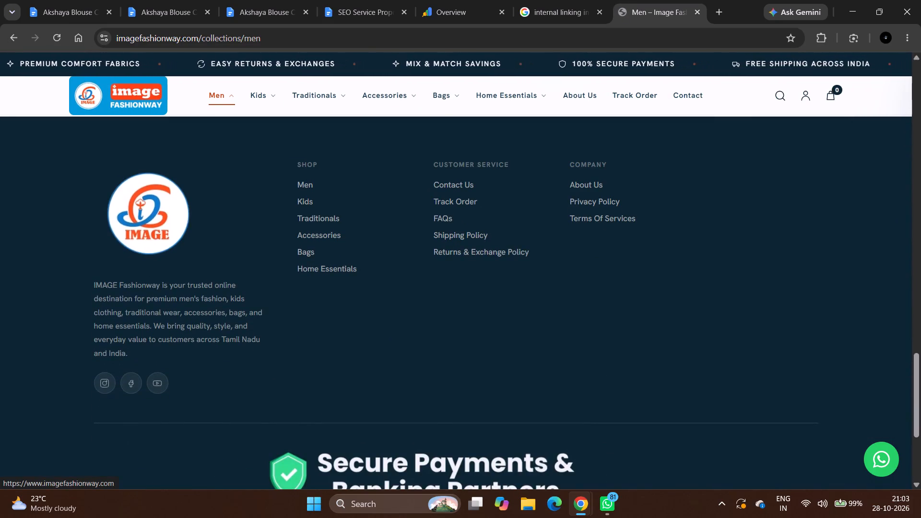
pyautogui.scroll(7, 261, 262)
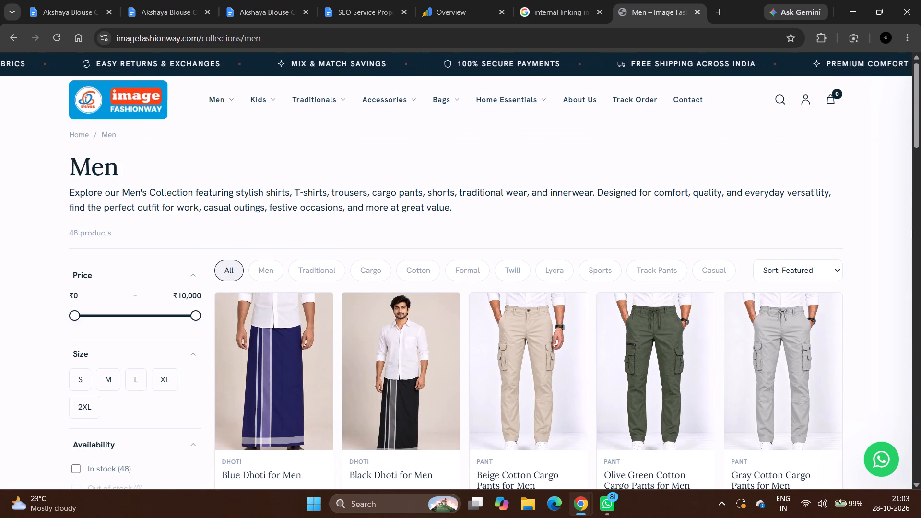
# Return to the store's home page and follow the Men's Fashion link in the Shop by Category section.
pyautogui.click(98, 104)
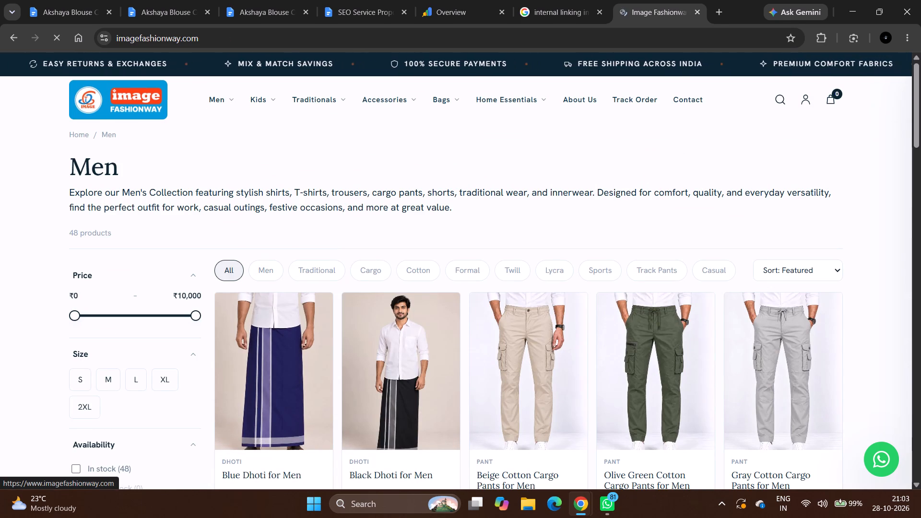
pyautogui.scroll(-1, 263, 341)
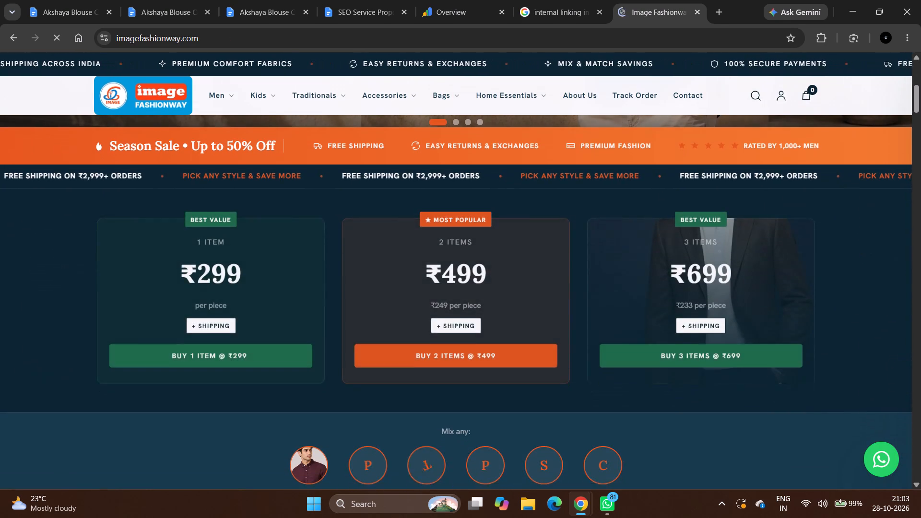
pyautogui.scroll(-4, 263, 341)
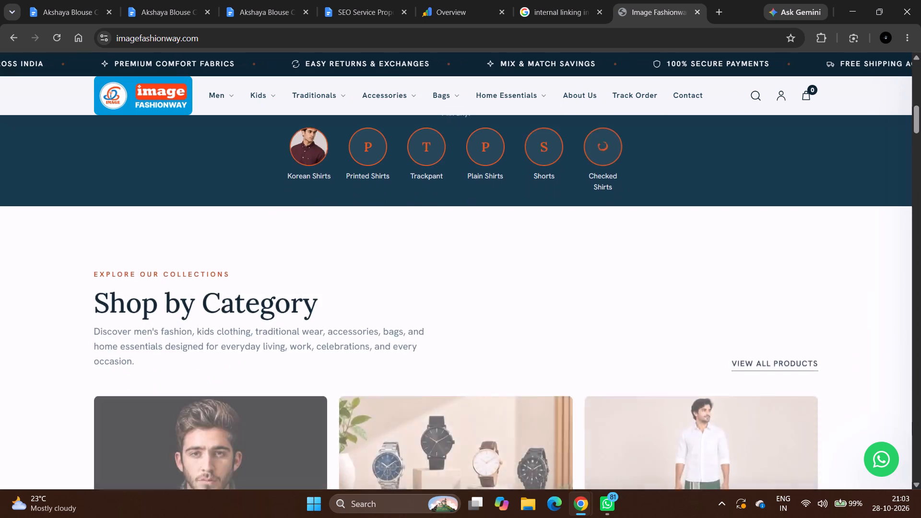
pyautogui.scroll(-1, 263, 341)
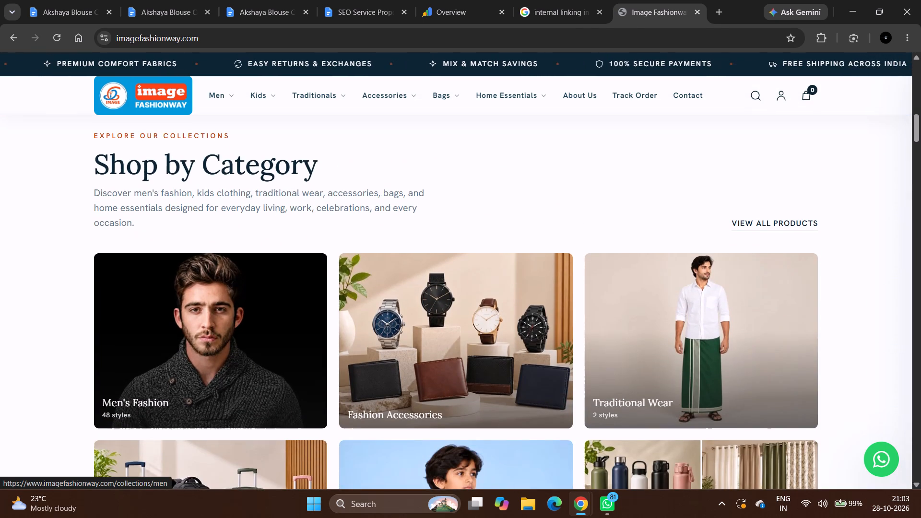
pyautogui.click(229, 346)
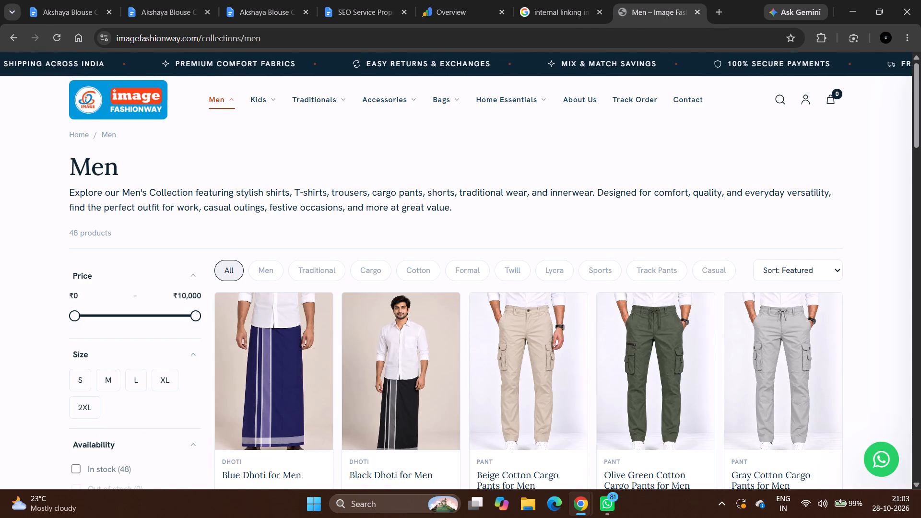
# Switch back to the Akshaya Blouse Collections marketing services proposal at the monthly SEO deliverables.
pyautogui.click(240, 0)
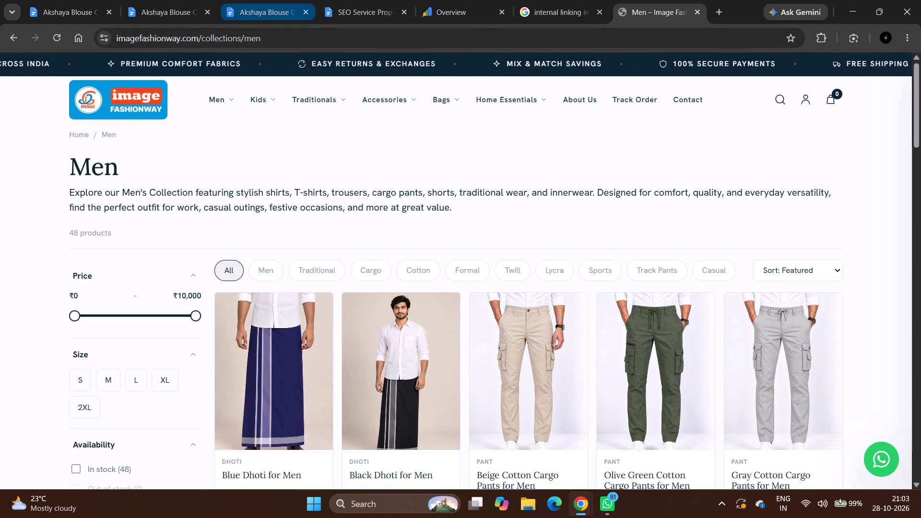
pyautogui.click(196, 0)
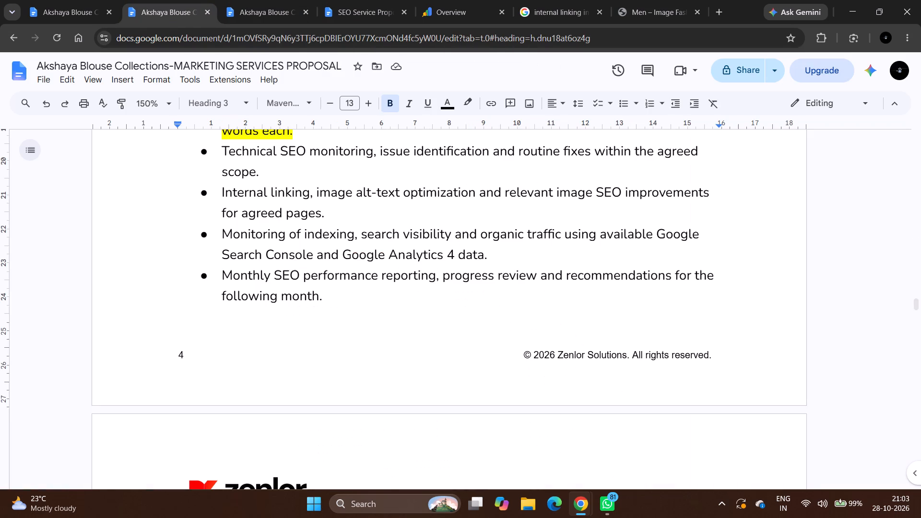
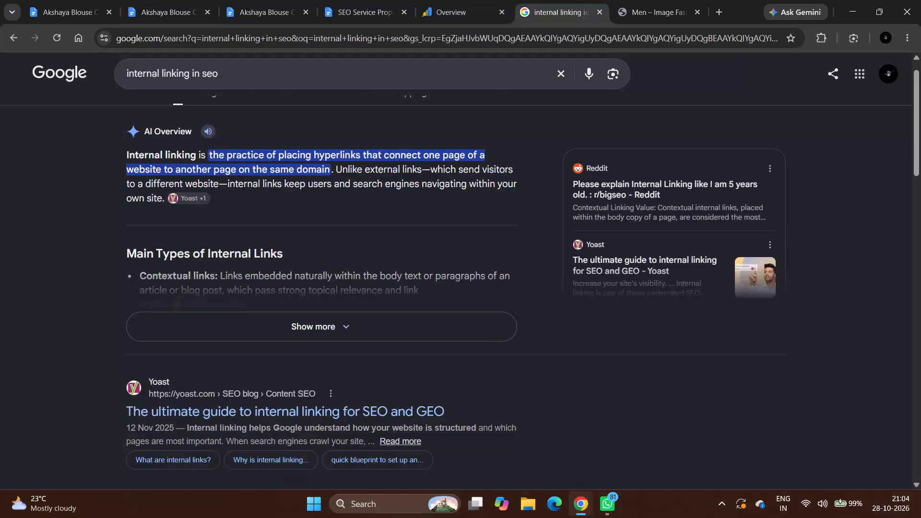
# Expand the AI overview on internal linking in SEO and read its link types, benefits and best practices.
pyautogui.click(316, 304)
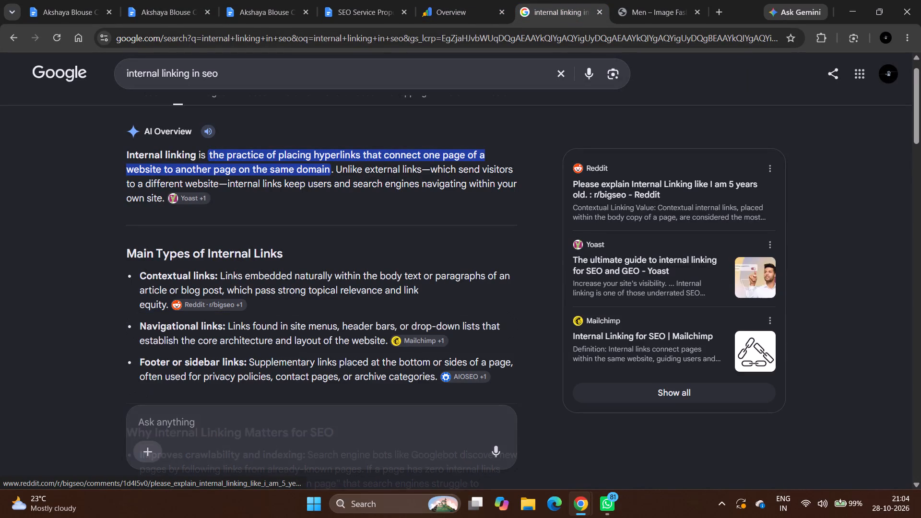
pyautogui.scroll(-2, 312, 314)
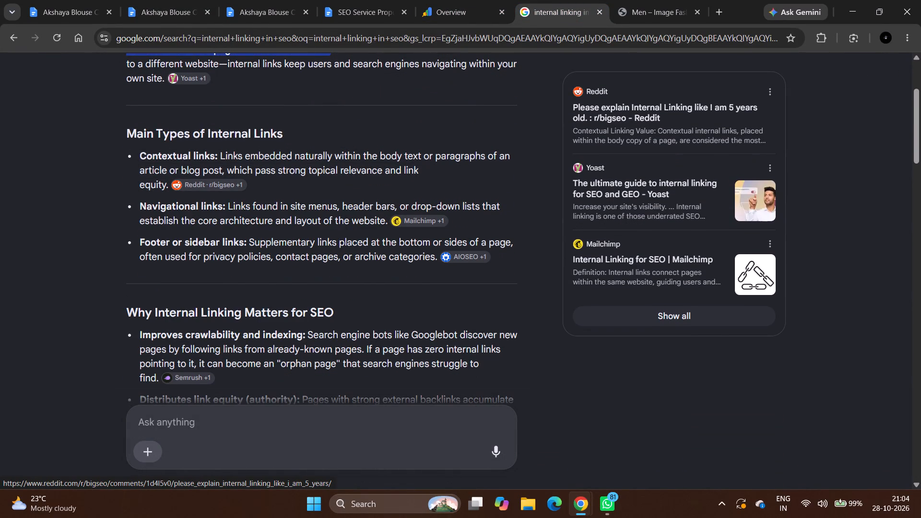
pyautogui.scroll(-2, 298, 283)
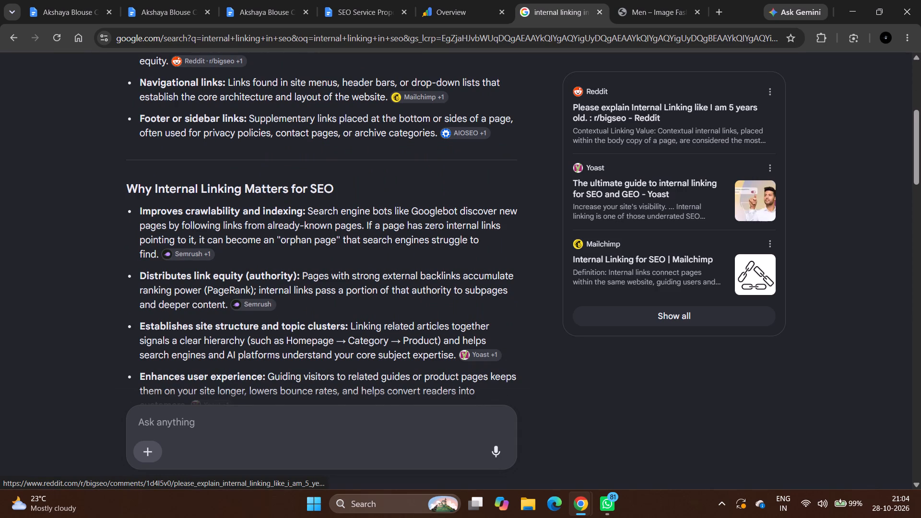
pyautogui.scroll(-1, 310, 308)
pyautogui.scroll(-1, 227, 279)
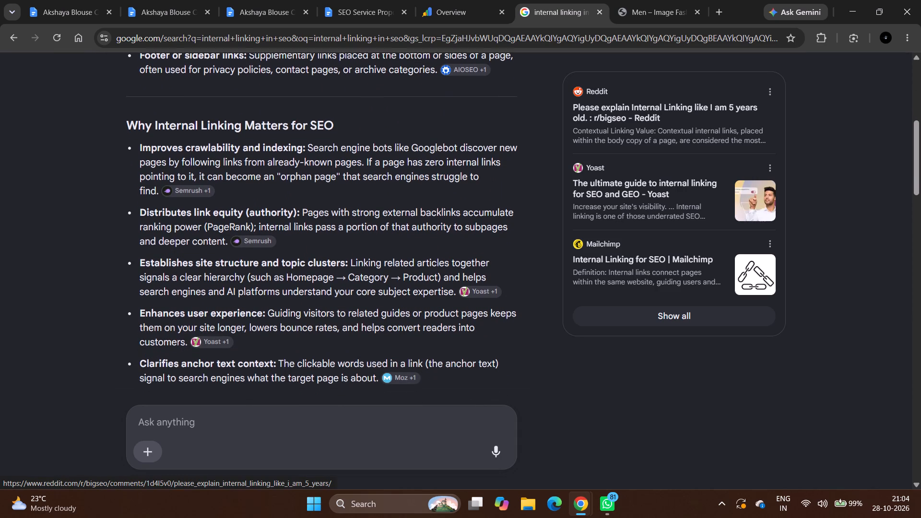
pyautogui.scroll(-3, 227, 279)
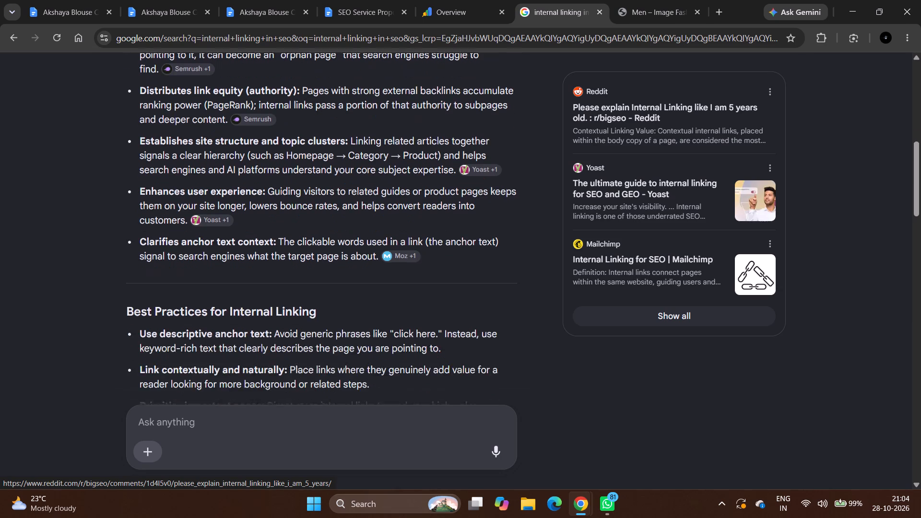
pyautogui.scroll(-2, 236, 296)
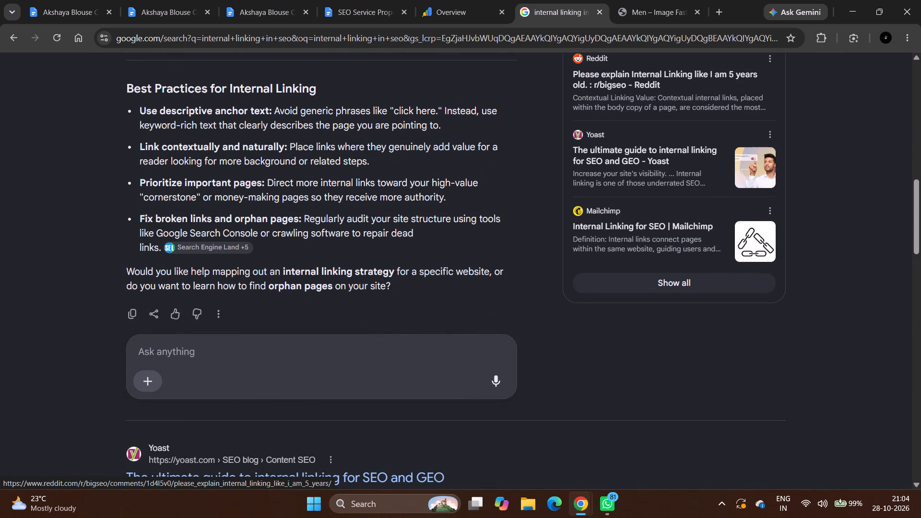
pyautogui.scroll(3, 262, 262)
# Return to the Akshaya Blouse Collections proposal and review the monthly SEO deliverables at the end of page 4.
pyautogui.click(198, 0)
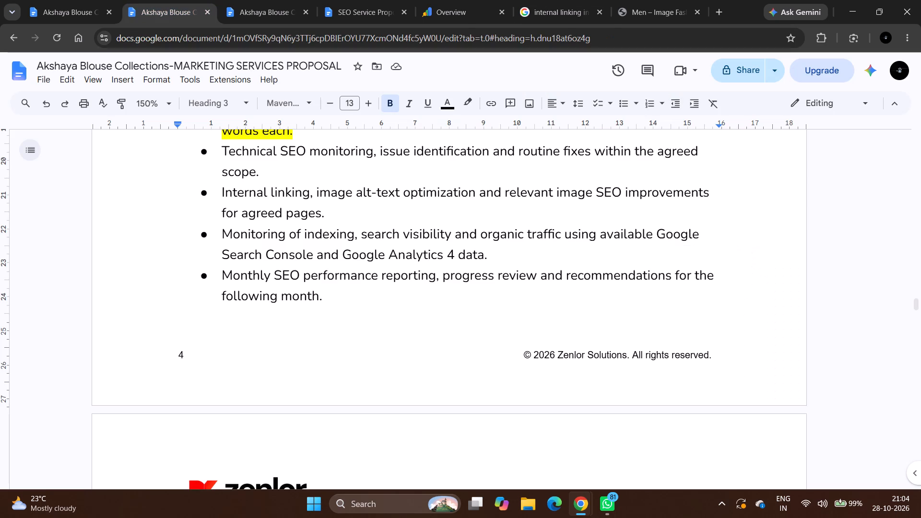
pyautogui.scroll(1, 353, 226)
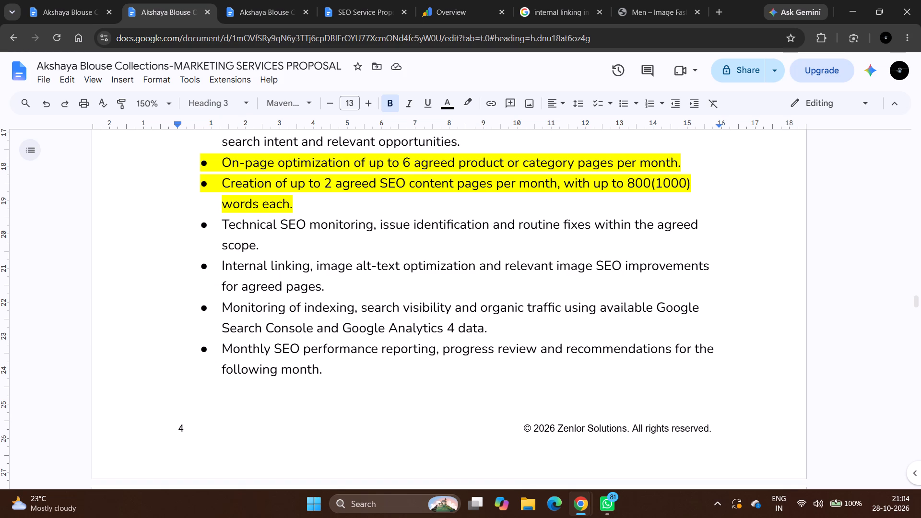
pyautogui.click(345, 324)
pyautogui.scroll(-1, 345, 324)
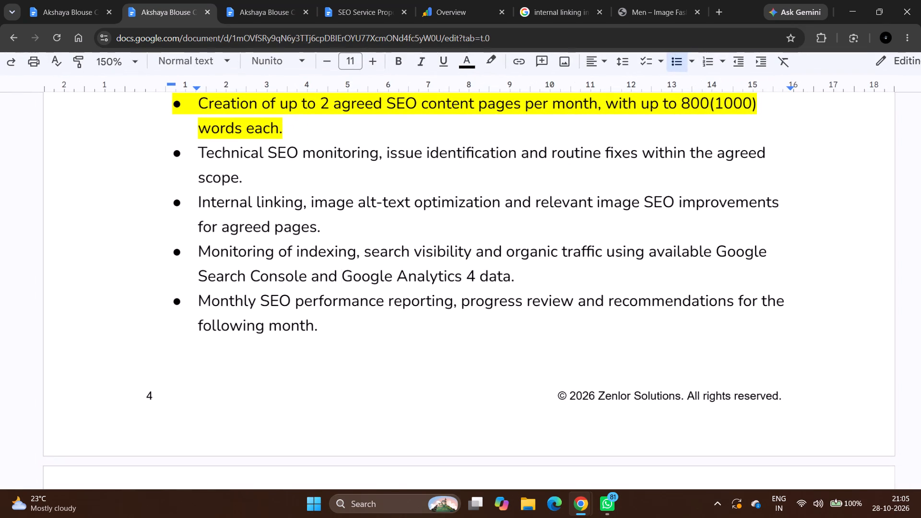
pyautogui.scroll(-2, 345, 324)
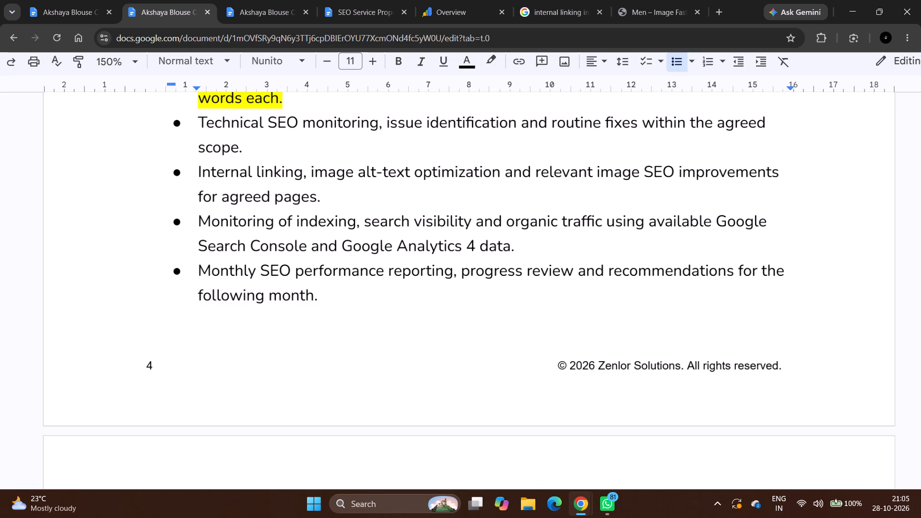
pyautogui.click(199, 226)
pyautogui.scroll(-1, 162, 266)
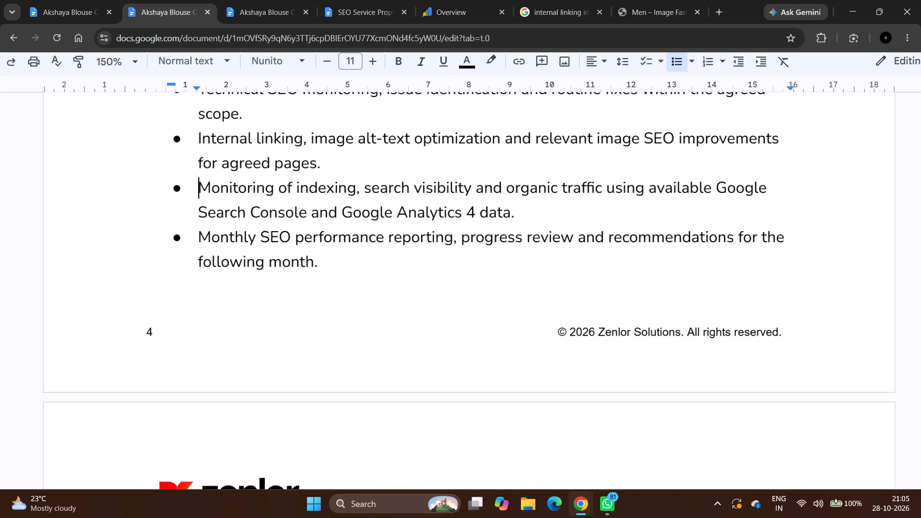
pyautogui.scroll(1, 162, 266)
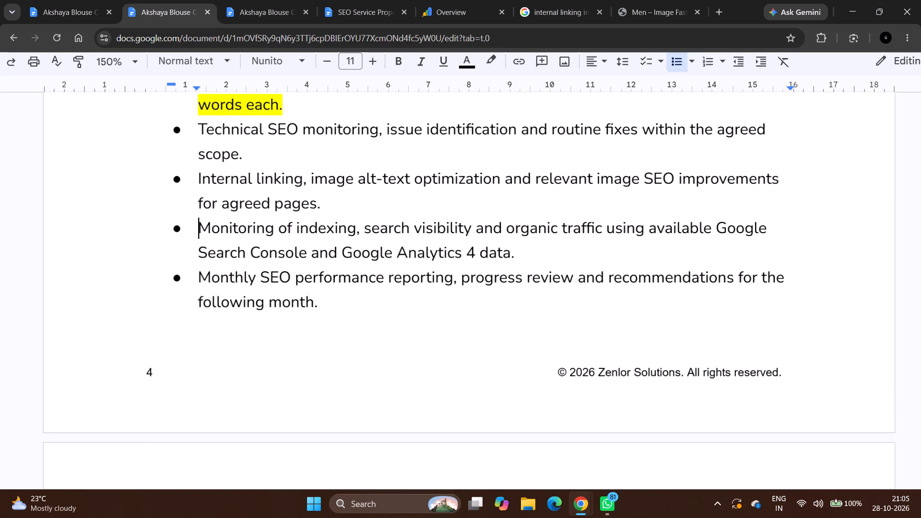
# Go back to the internal linking search results and reread the link types and why internal linking matters for SEO.
pyautogui.click(528, 1)
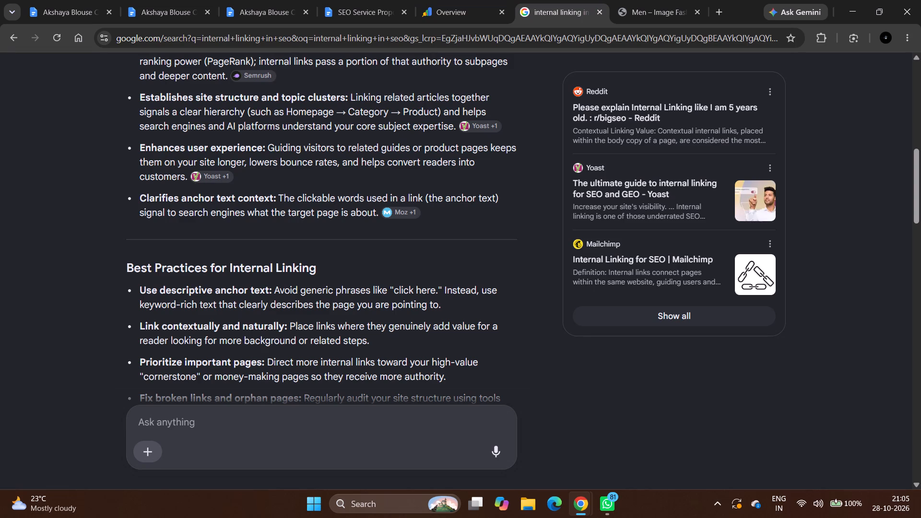
pyautogui.scroll(3, 378, 174)
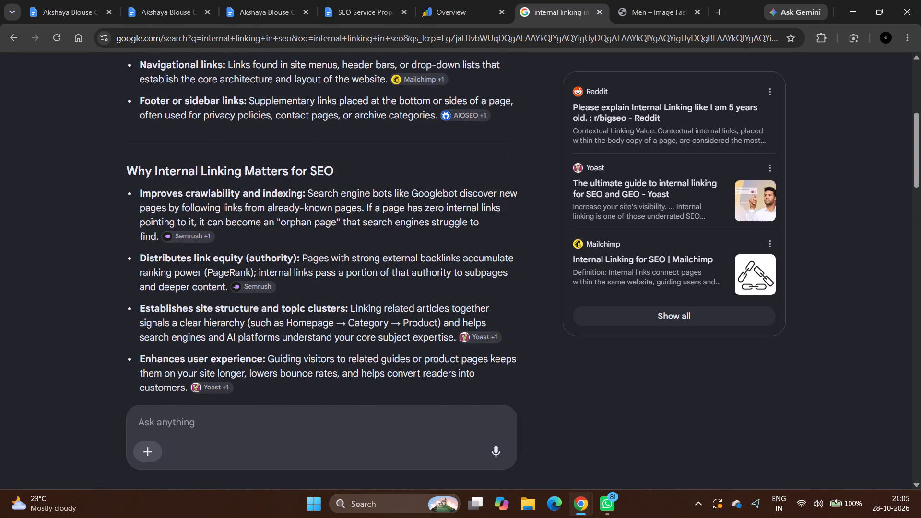
pyautogui.scroll(-1, 298, 175)
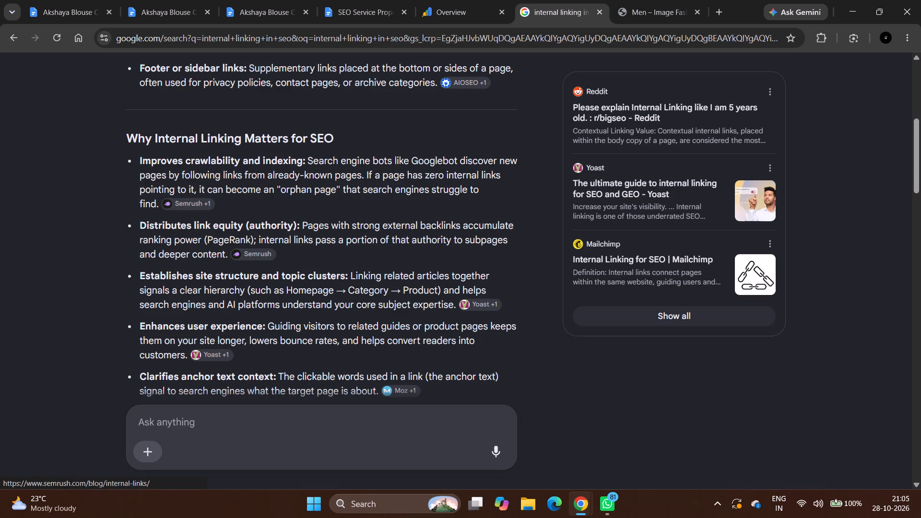
pyautogui.scroll(3, 181, 258)
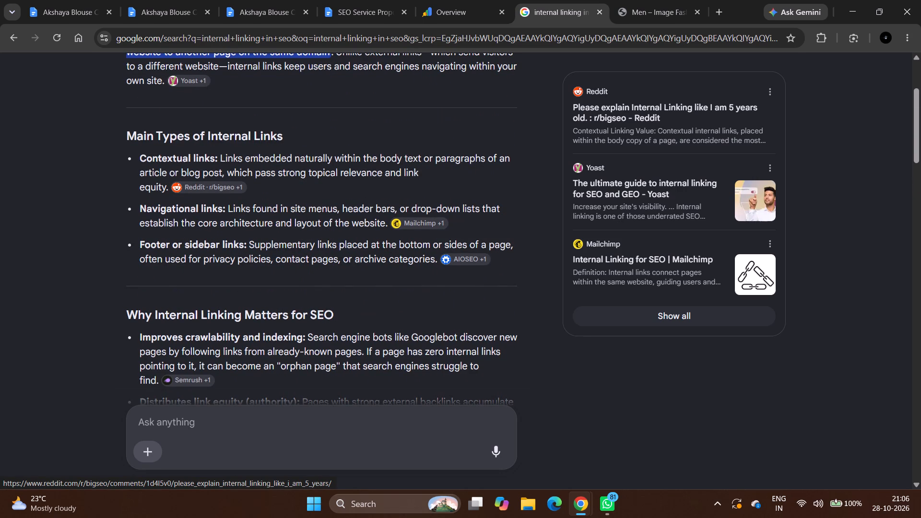
# Return to the proposal and read from the remaining SEO deliverables into the SEO Performance KPIs table on the following page.
pyautogui.click(170, 0)
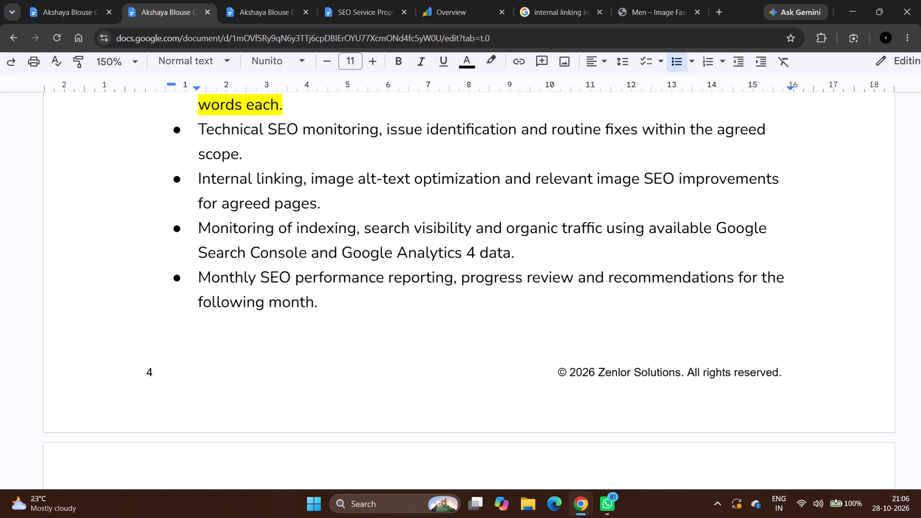
pyautogui.scroll(-1, 480, 236)
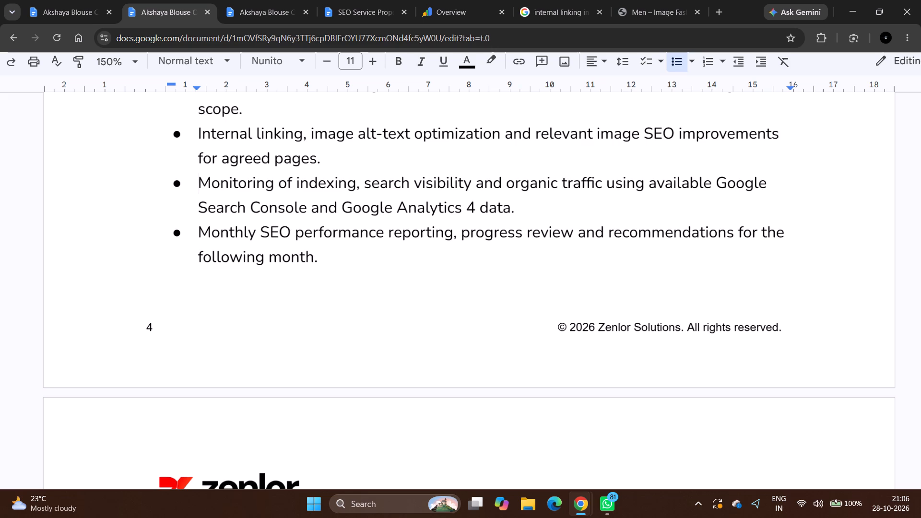
pyautogui.scroll(-2, 487, 308)
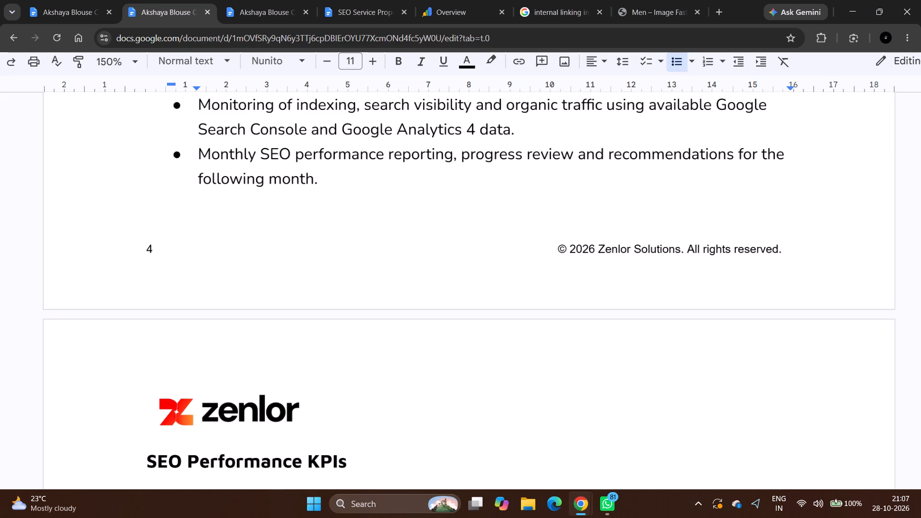
pyautogui.scroll(-5, 611, 448)
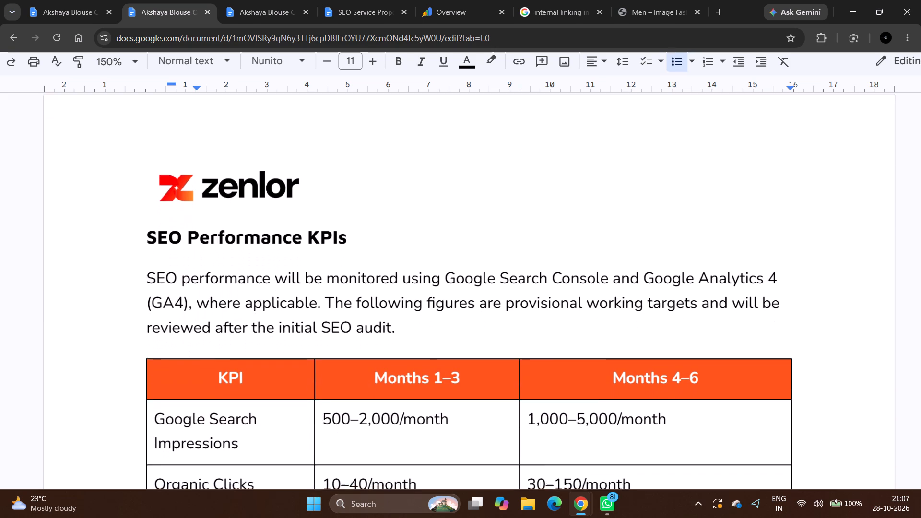
pyautogui.scroll(-3, 611, 448)
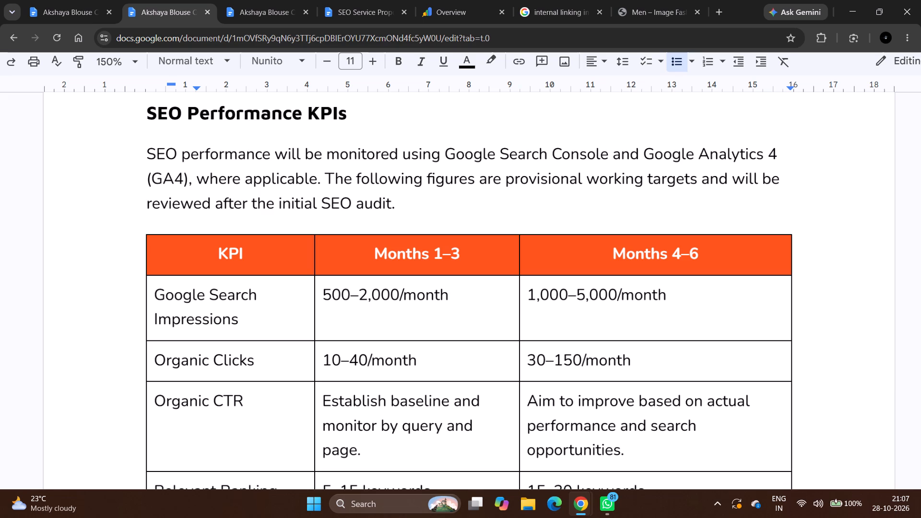
pyautogui.scroll(-1, 489, 229)
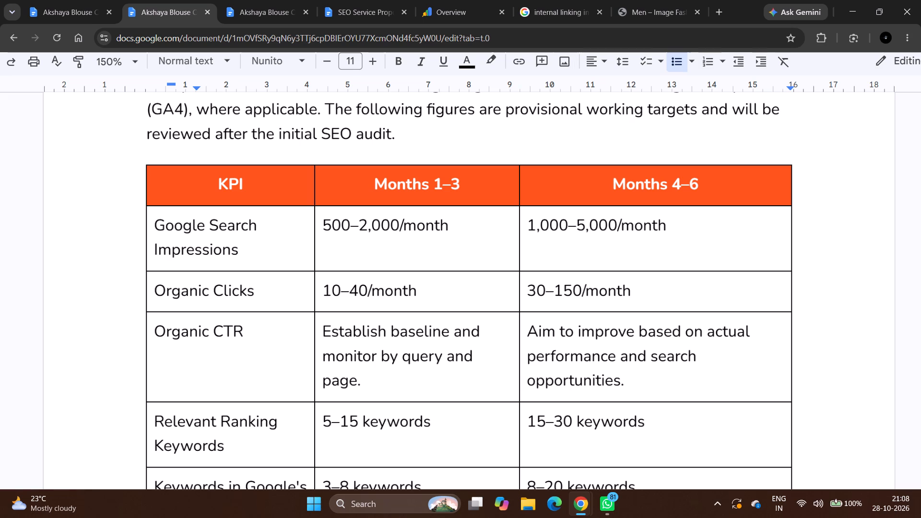
pyautogui.scroll(-1, 619, 246)
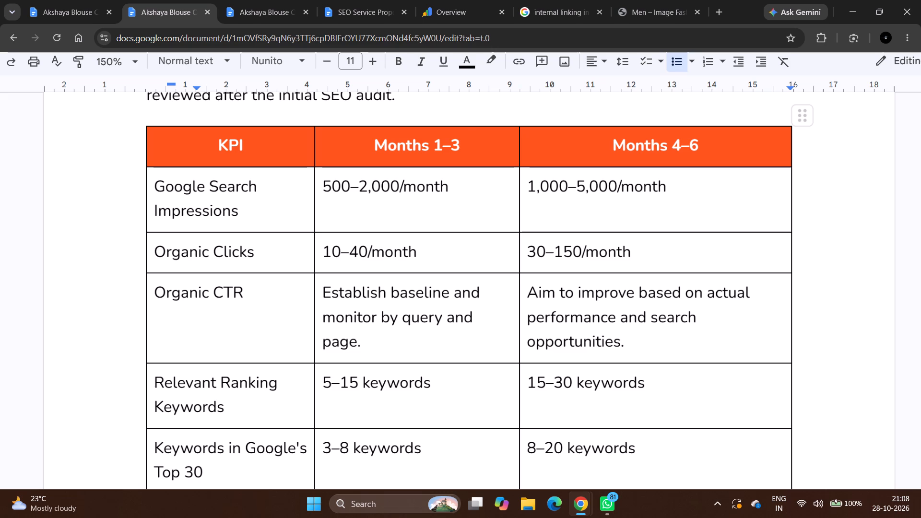
# Switch to Google Search Console and open the Performance report for zenlor.tech.
pyautogui.click(432, 0)
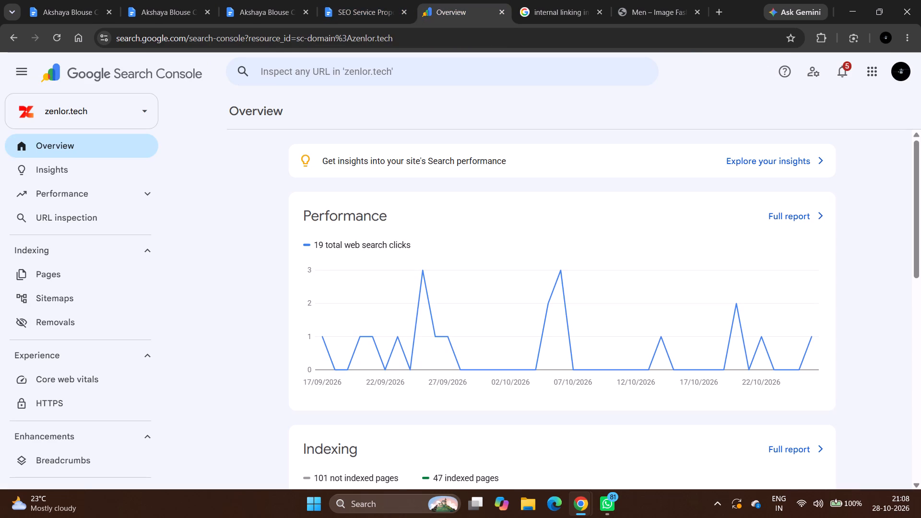
pyautogui.scroll(9, 361, 226)
pyautogui.click(68, 141)
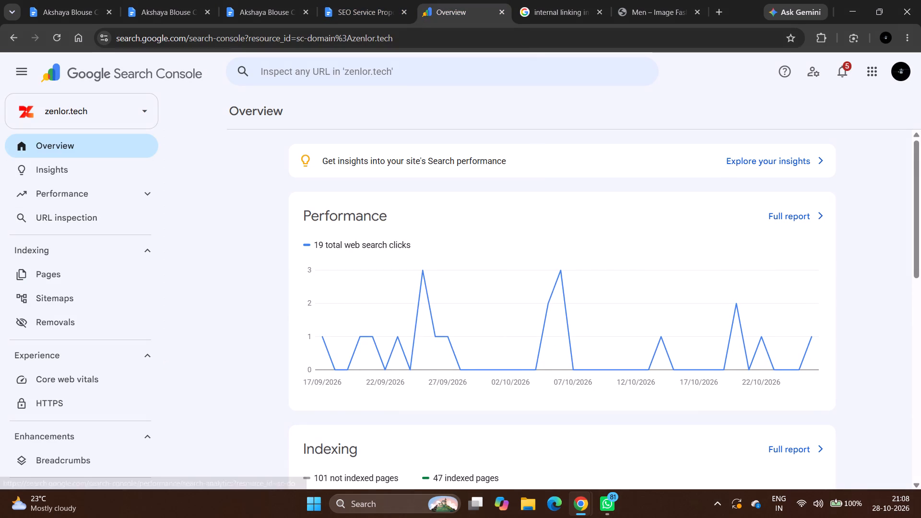
pyautogui.scroll(1, 328, 207)
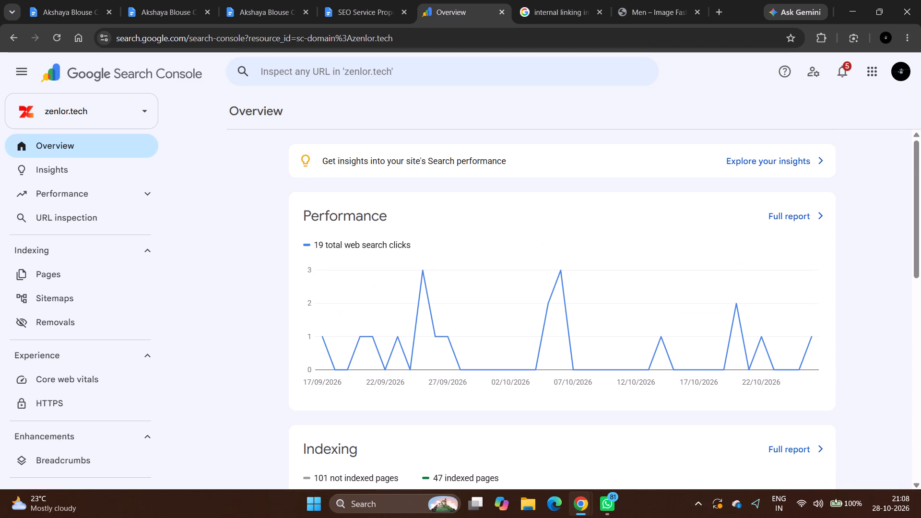
pyautogui.click(55, 183)
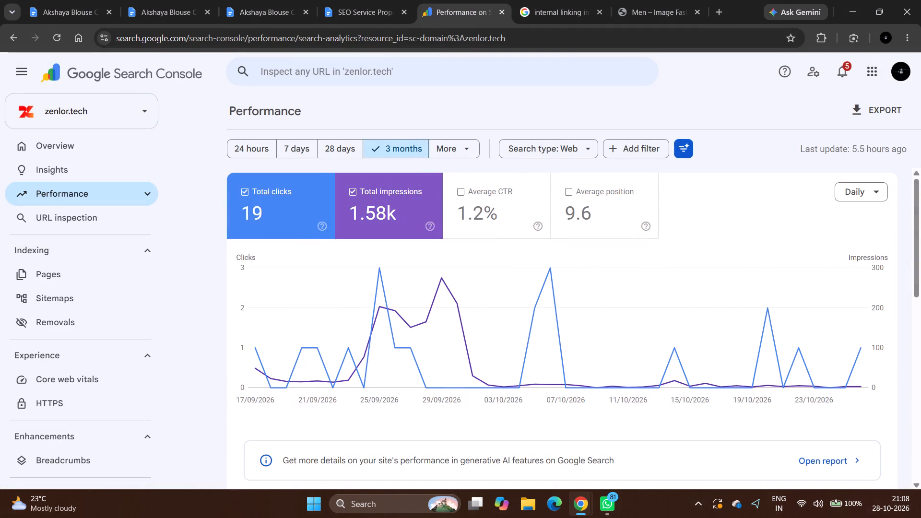
# Compare the proposal's SEO Performance KPIs table with the zenlor.tech search performance figures.
pyautogui.hotkey('ctrl', 'shift', 'Tab')
pyautogui.hotkey('ctrl', 'shift', 'Tab')
pyautogui.hotkey('ctrl', 'shift', 'Tab')
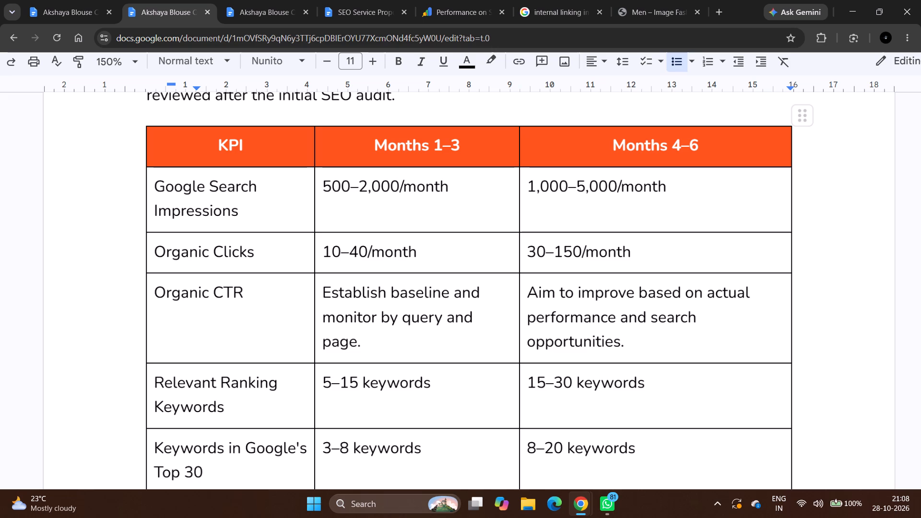
pyautogui.click(471, 0)
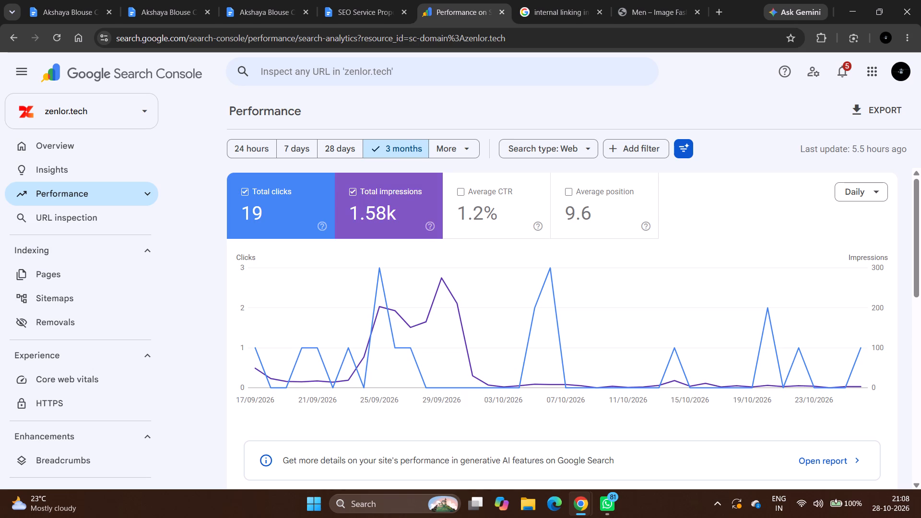
pyautogui.click(173, 0)
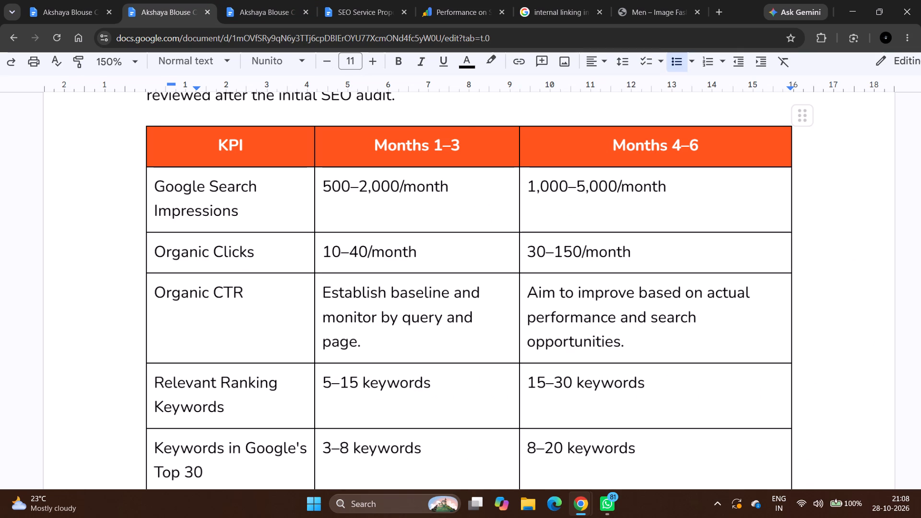
# Read the SEO Performance KPIs table's impressions, clicks, CTR and keyword-ranking targets for Months 1–3 and 4–6.
pyautogui.scroll(-1, 373, 198)
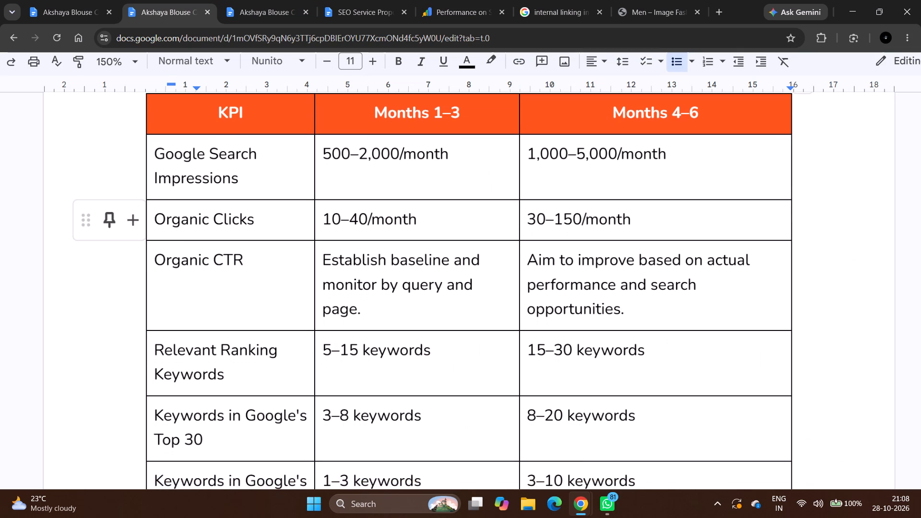
pyautogui.scroll(-2, 268, 224)
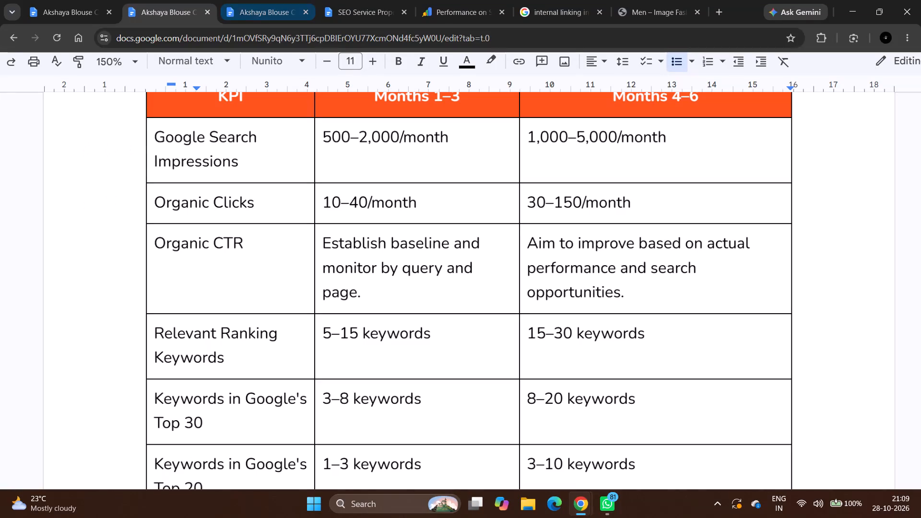
# Switch to Google Search Console and examine zenlor.tech's three-month clicks and impressions chart and its top queries.
pyautogui.click(450, 0)
pyautogui.scroll(-1, 435, 280)
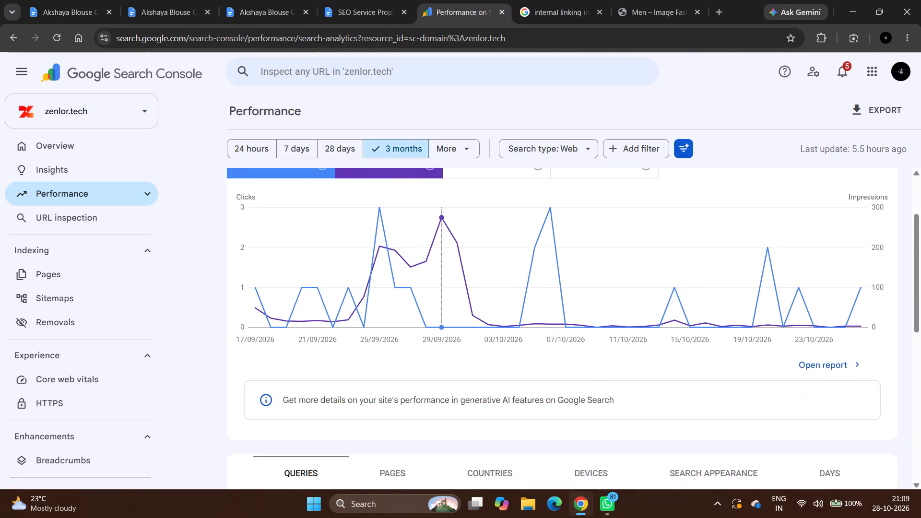
pyautogui.scroll(-3, 435, 280)
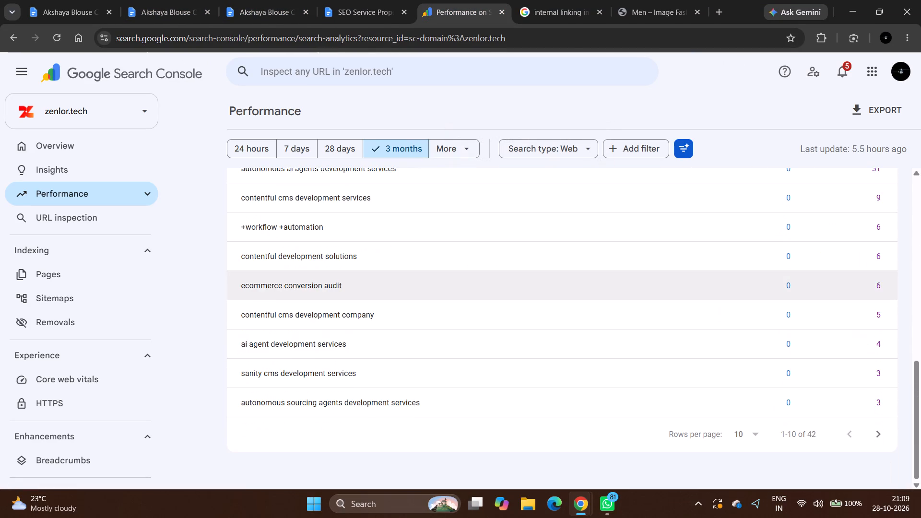
pyautogui.scroll(3, 435, 280)
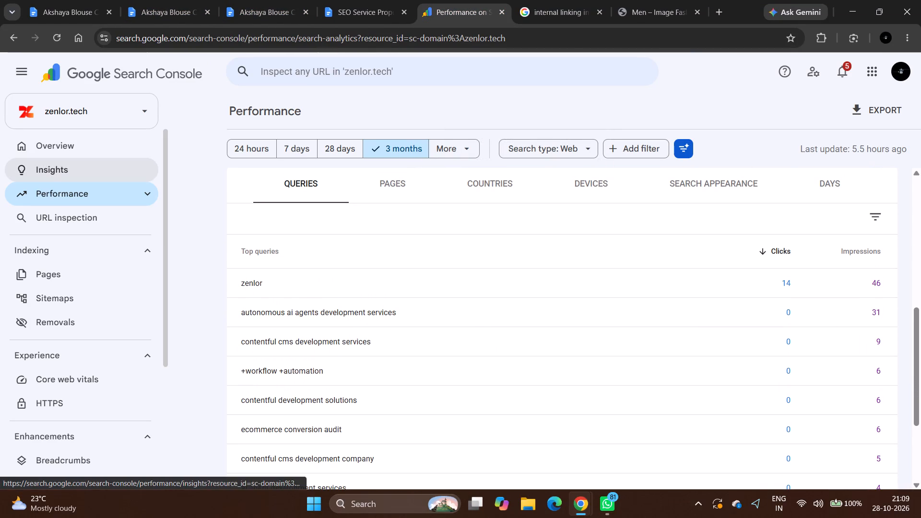
pyautogui.click(76, 185)
pyautogui.scroll(-2, 404, 334)
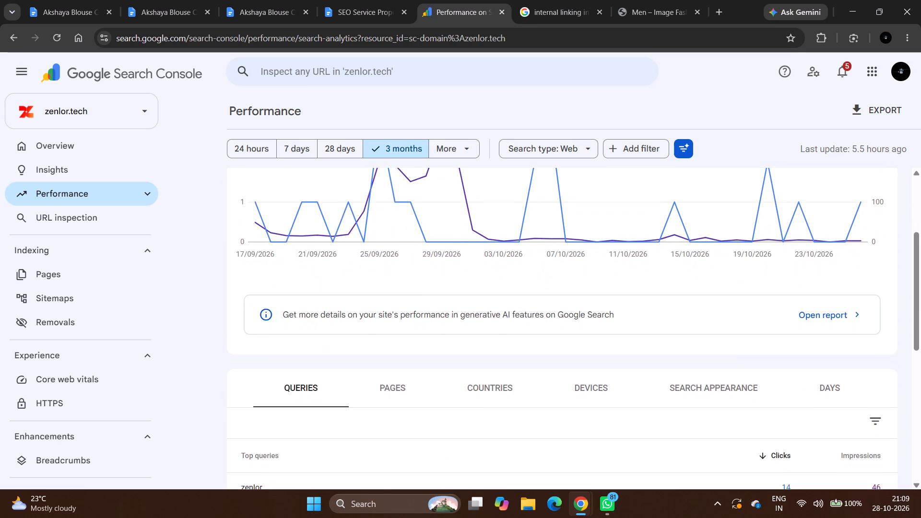
pyautogui.scroll(1, 407, 387)
pyautogui.click(142, 194)
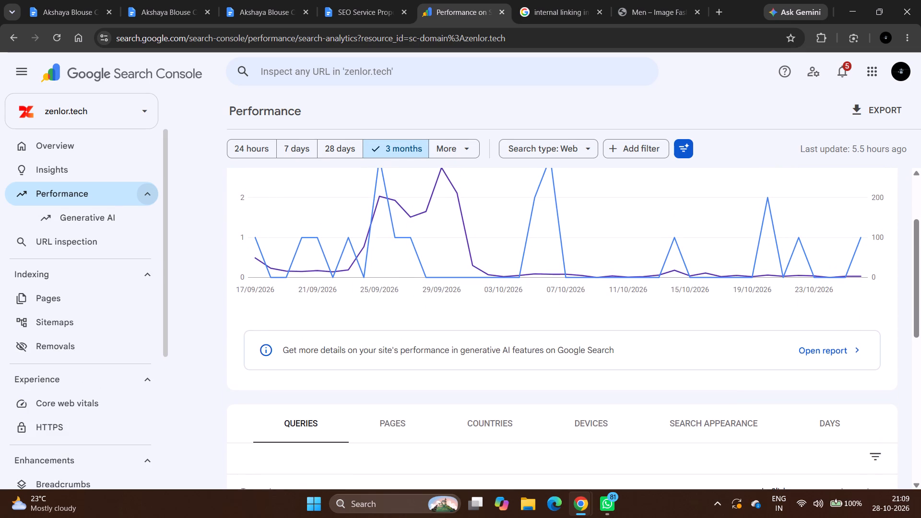
pyautogui.click(142, 194)
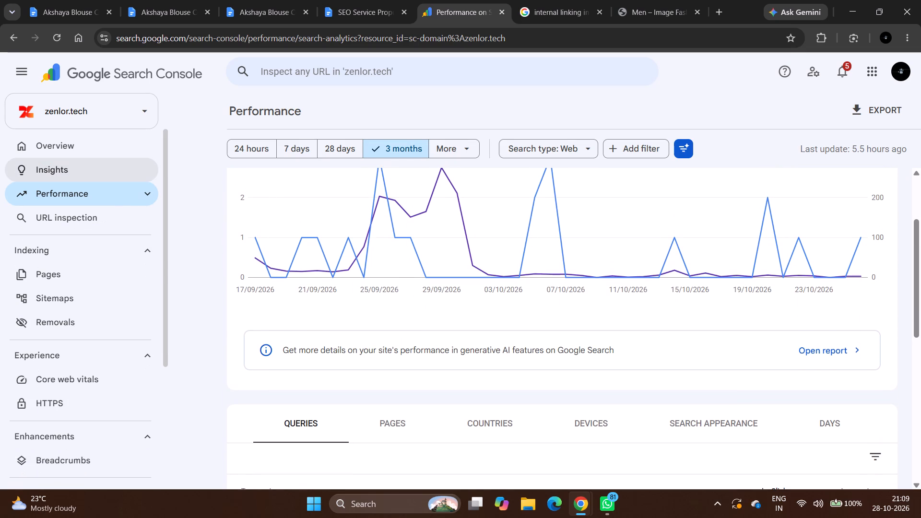
# Open the Search Console Insights report for zenlor.tech.
pyautogui.click(69, 172)
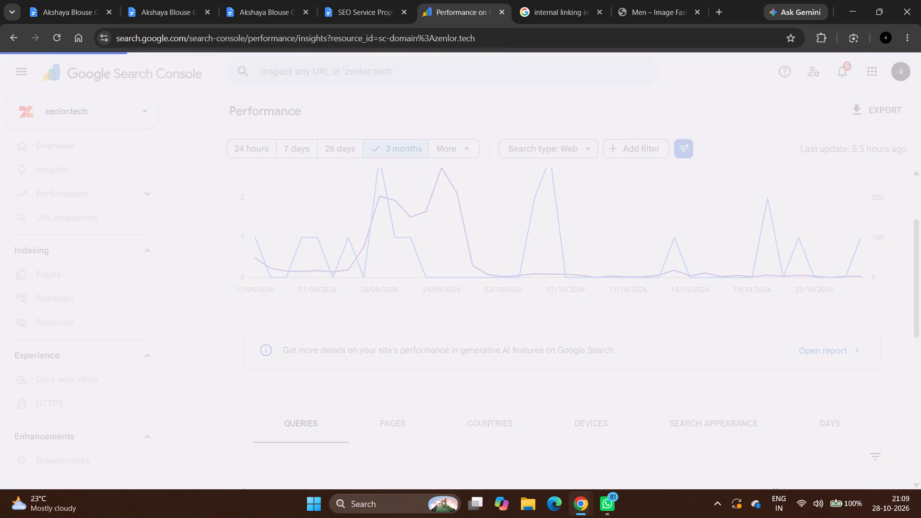
# Review the zenlor.tech Insights report, covering top content, queries leading to the site and top countries.
pyautogui.scroll(-1, 331, 348)
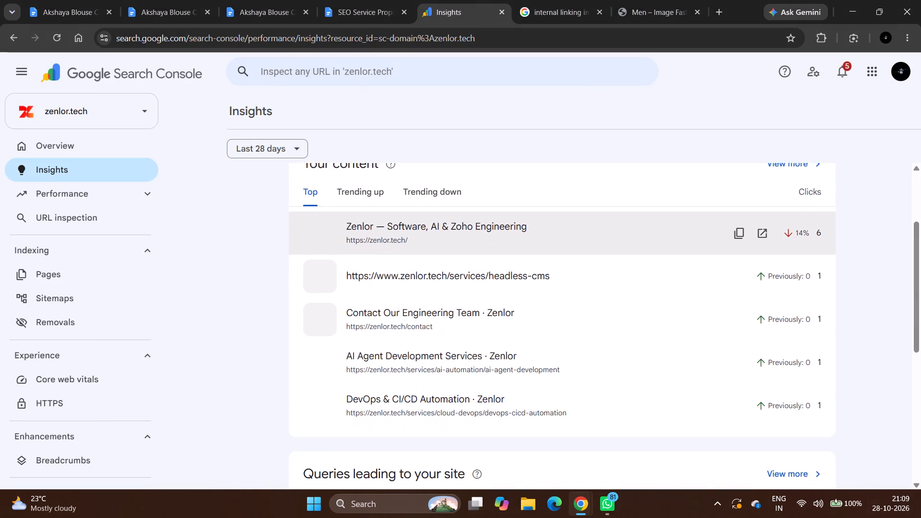
pyautogui.scroll(-3, 331, 348)
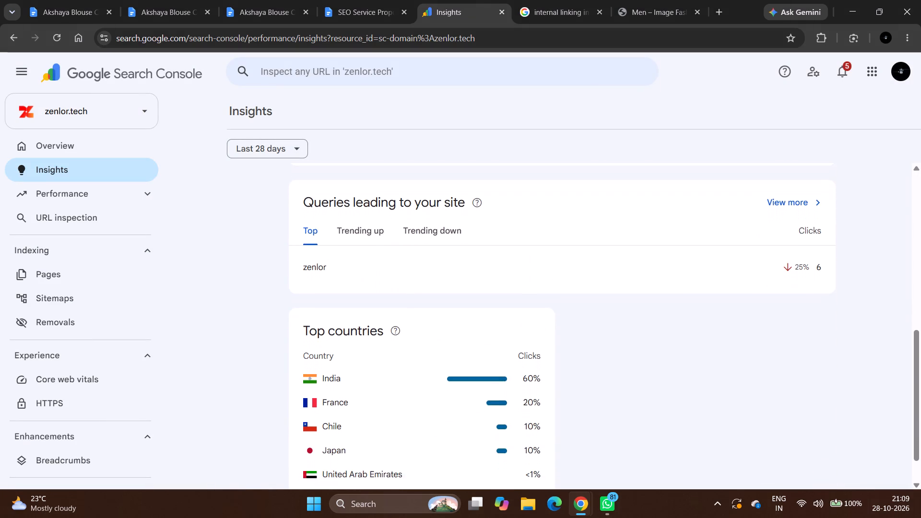
pyautogui.scroll(-1, 331, 348)
pyautogui.scroll(2, 331, 348)
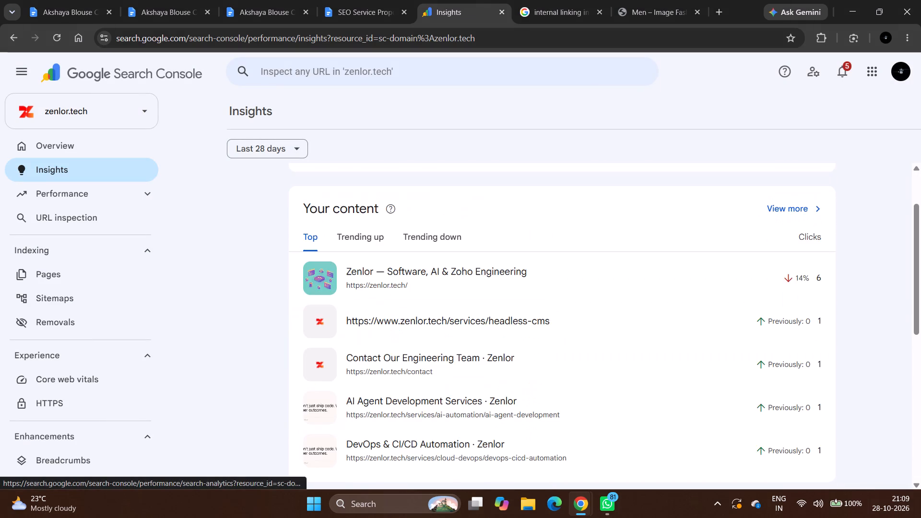
pyautogui.scroll(2, 331, 348)
# Reopen the zenlor.tech Performance report and examine the clicks and impressions of its top queries.
pyautogui.click(64, 197)
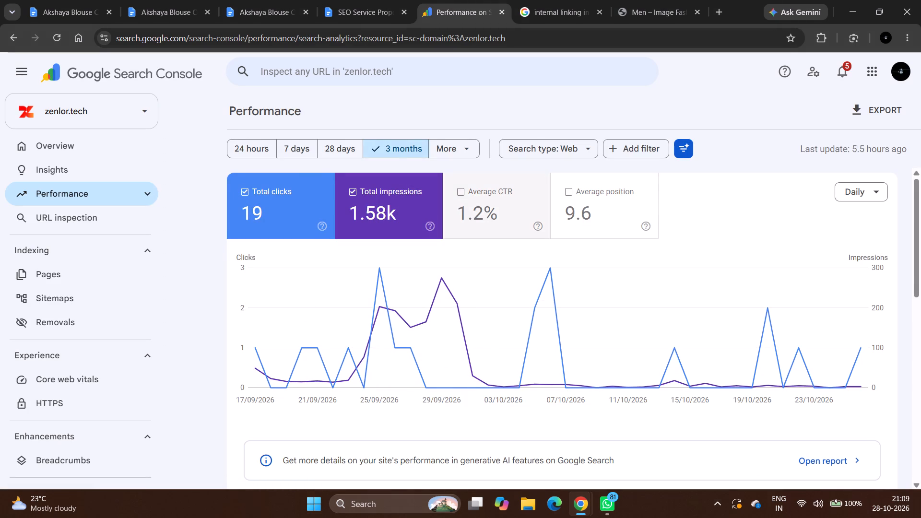
pyautogui.scroll(-2, 538, 303)
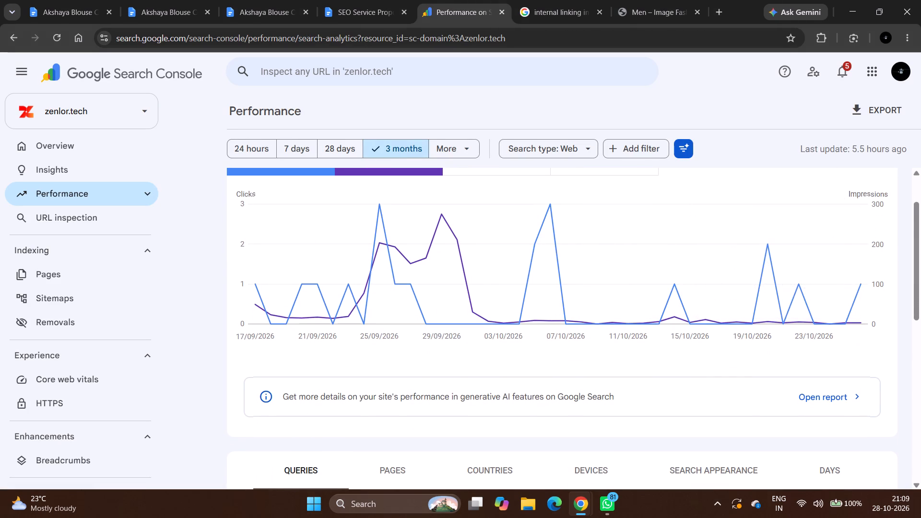
pyautogui.scroll(-1, 673, 384)
pyautogui.scroll(-2, 582, 398)
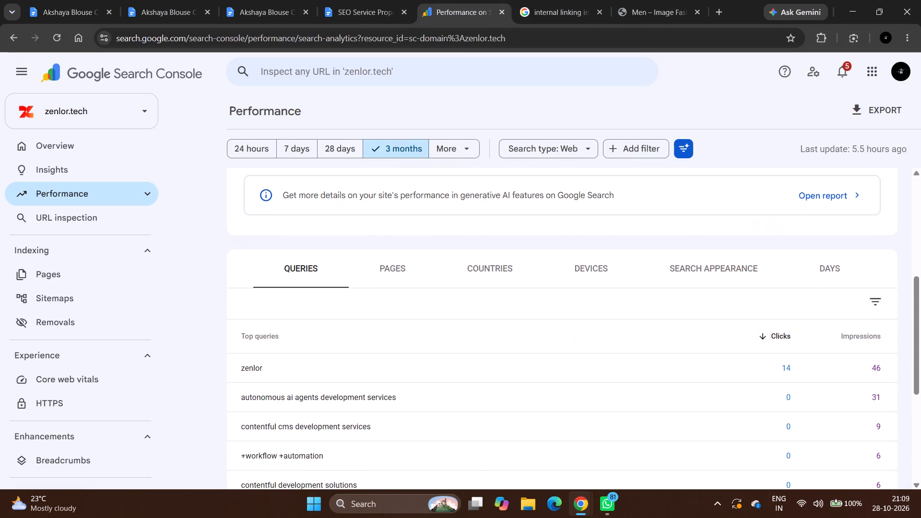
pyautogui.scroll(-1, 625, 337)
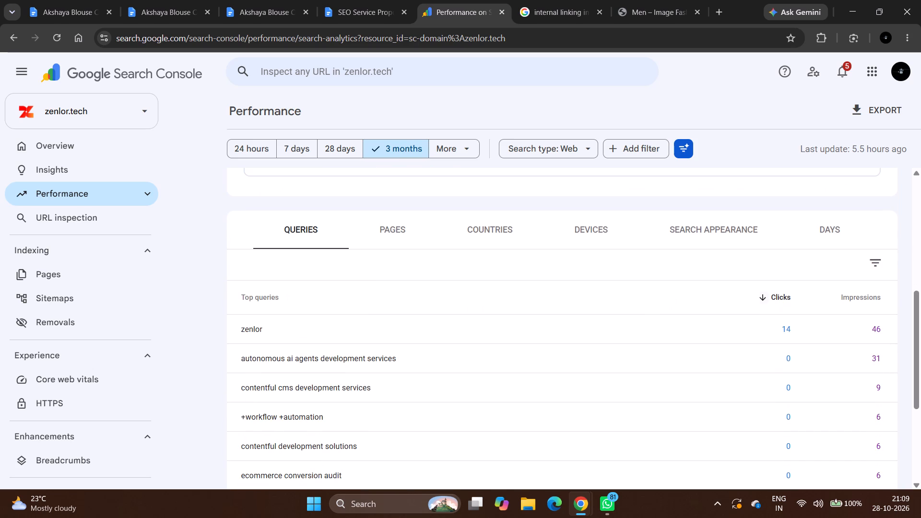
pyautogui.click(767, 294)
pyautogui.click(767, 294)
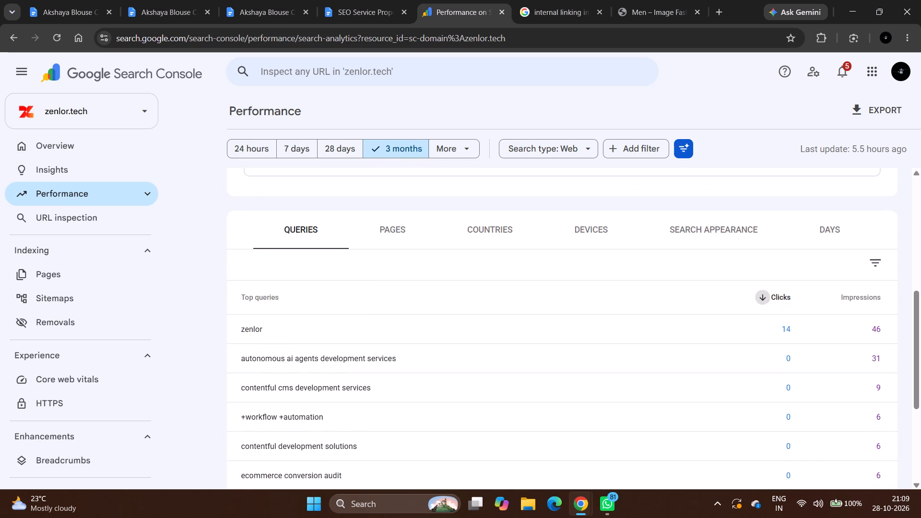
pyautogui.click(783, 296)
pyautogui.click(783, 296)
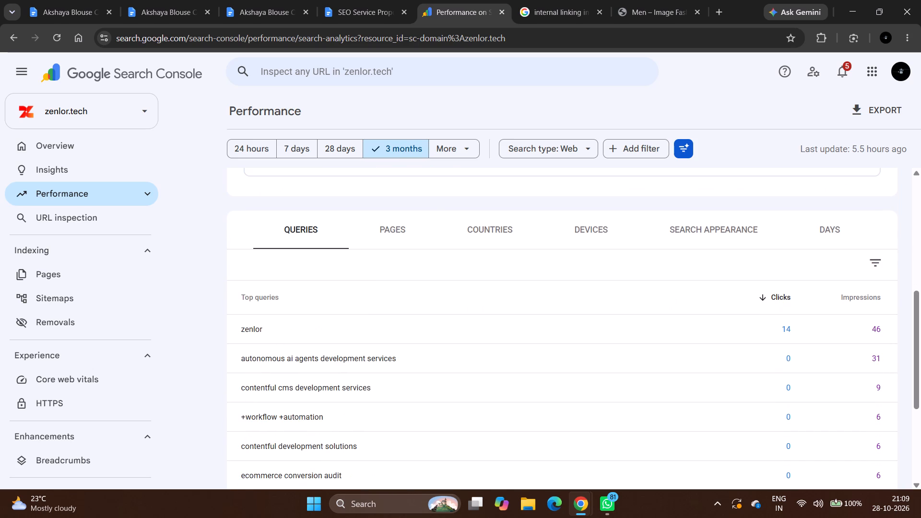
# Break the zenlor.tech performance data down by page and examine the top pages.
pyautogui.click(371, 237)
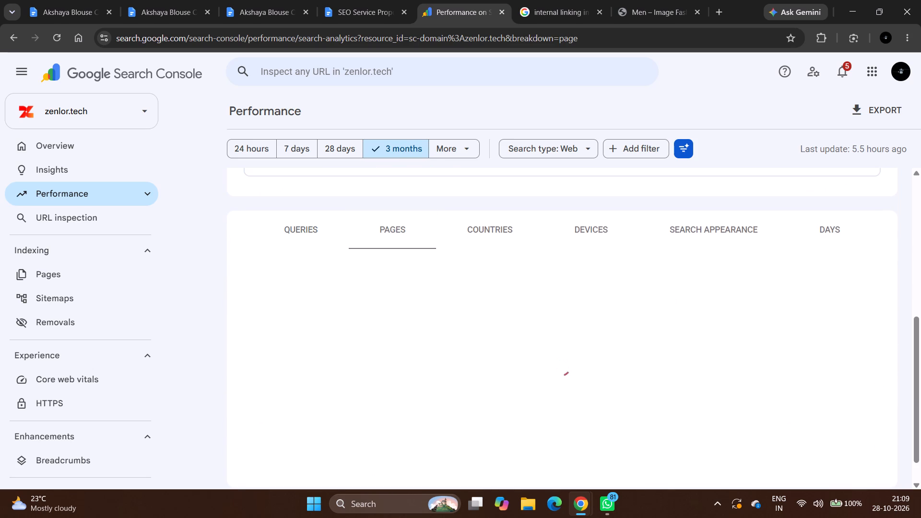
pyautogui.scroll(-2, 413, 324)
pyautogui.scroll(4, 413, 324)
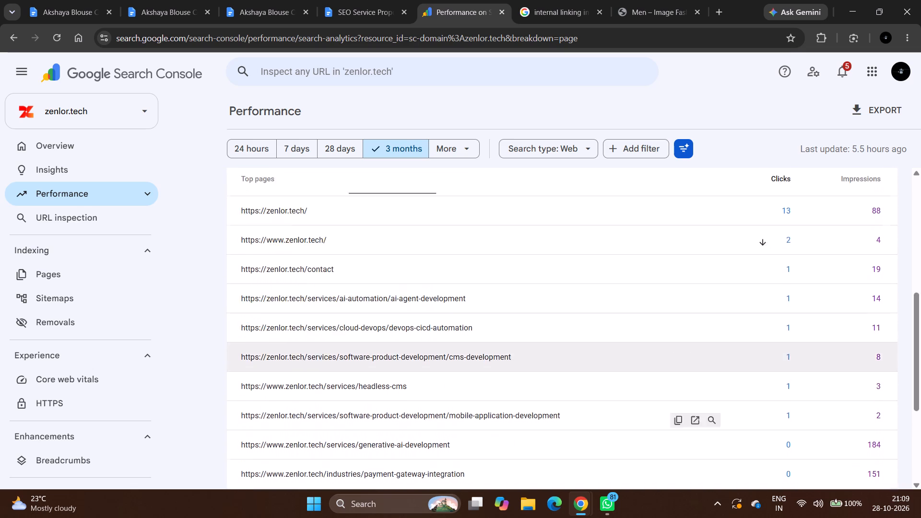
pyautogui.scroll(1, 413, 324)
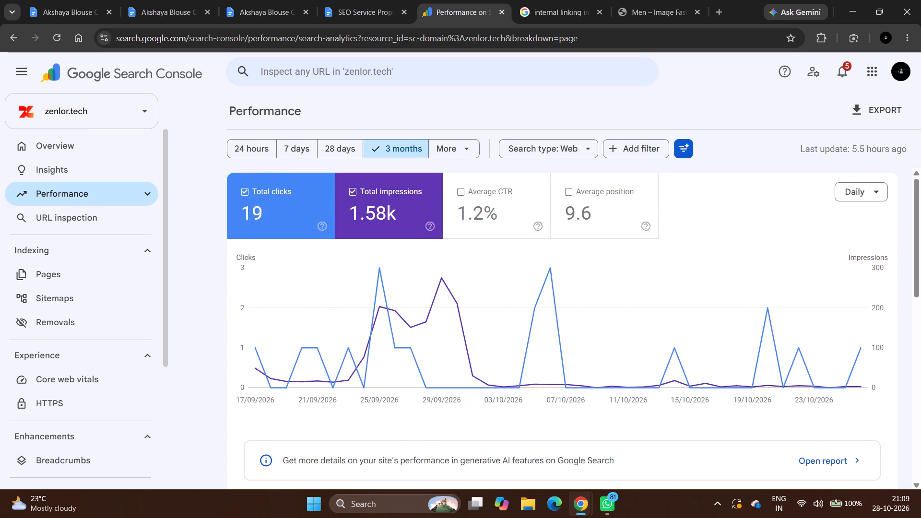
# Open the zenlor.tech Overview and review its Performance, Indexing, Experience and Enhancements sections.
pyautogui.click(38, 153)
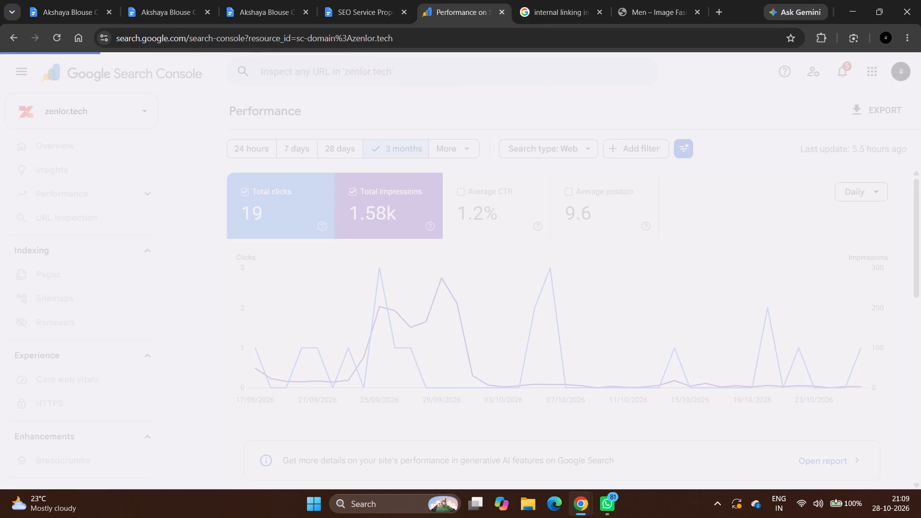
pyautogui.scroll(-1, 437, 352)
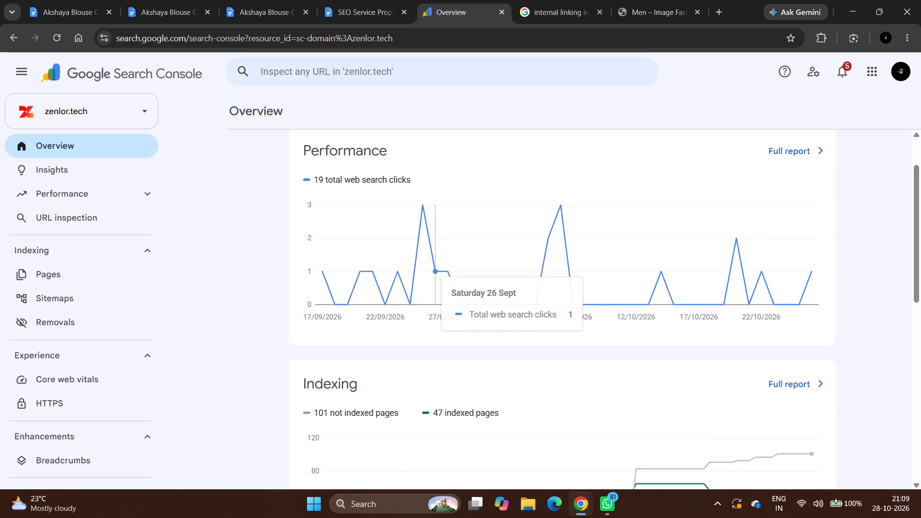
pyautogui.scroll(-3, 437, 352)
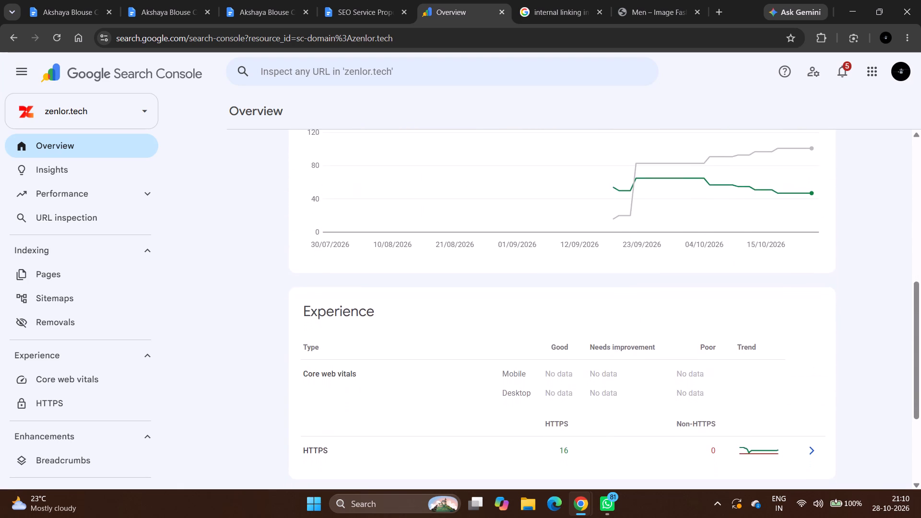
pyautogui.scroll(-3, 437, 352)
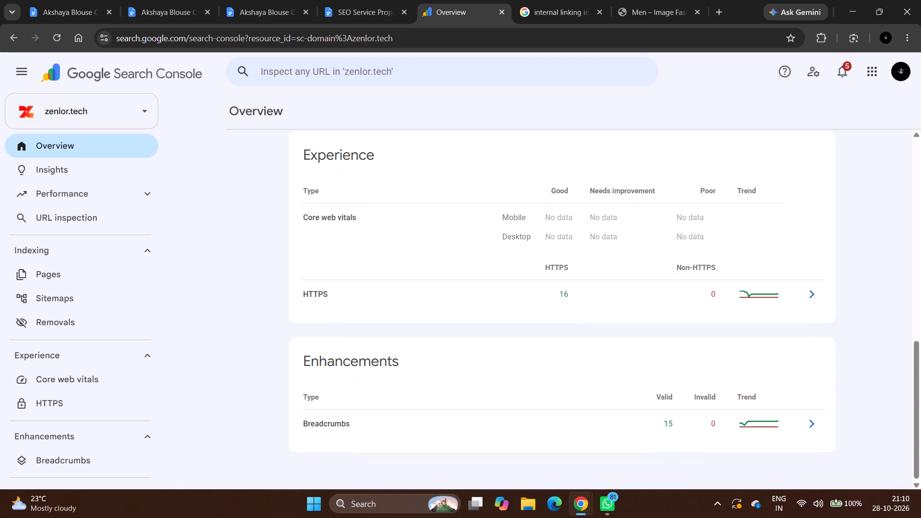
pyautogui.scroll(6, 437, 352)
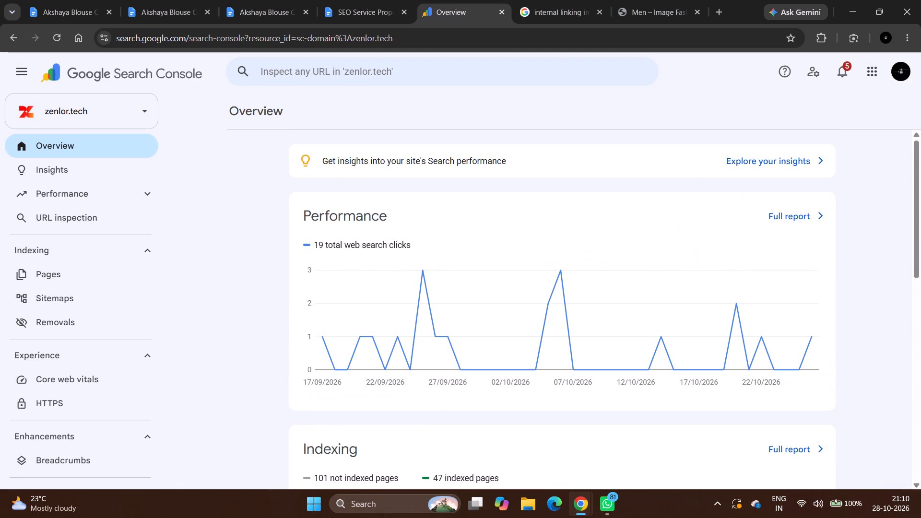
# Switch back to the Akshaya Blouse Collections proposal and reread its SEO Performance KPIs table and the measurement and reporting notes.
pyautogui.hotkey('ctrl', 'shift', 'Tab')
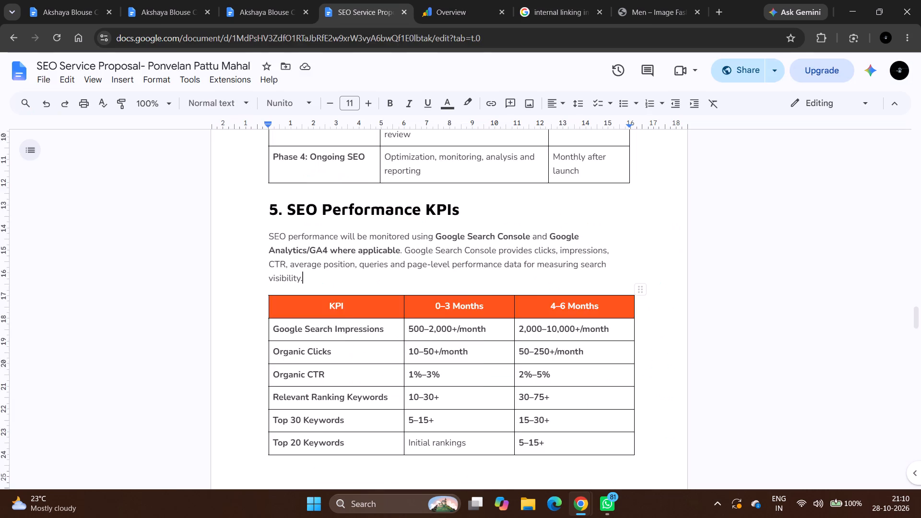
pyautogui.hotkey('ctrl', 'shift', 'Tab')
pyautogui.hotkey('ctrl', 'shift', 'Tab')
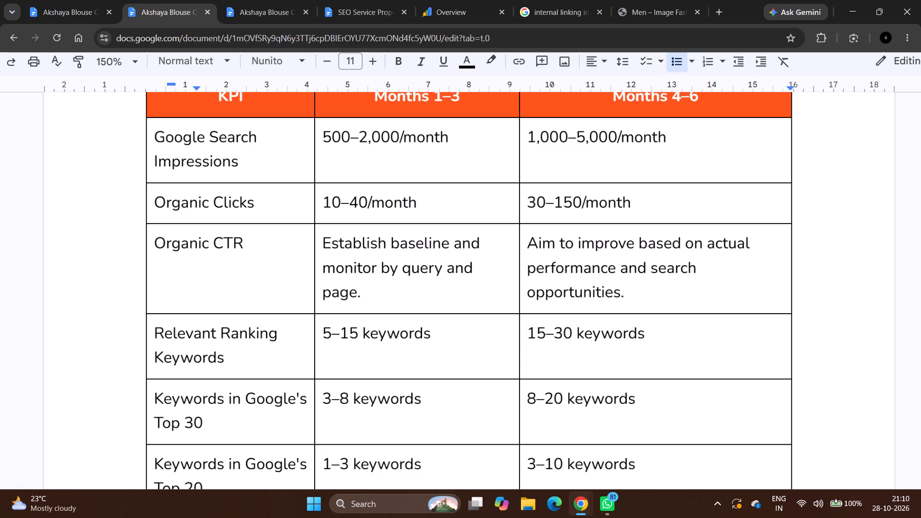
pyautogui.scroll(-3, 356, 211)
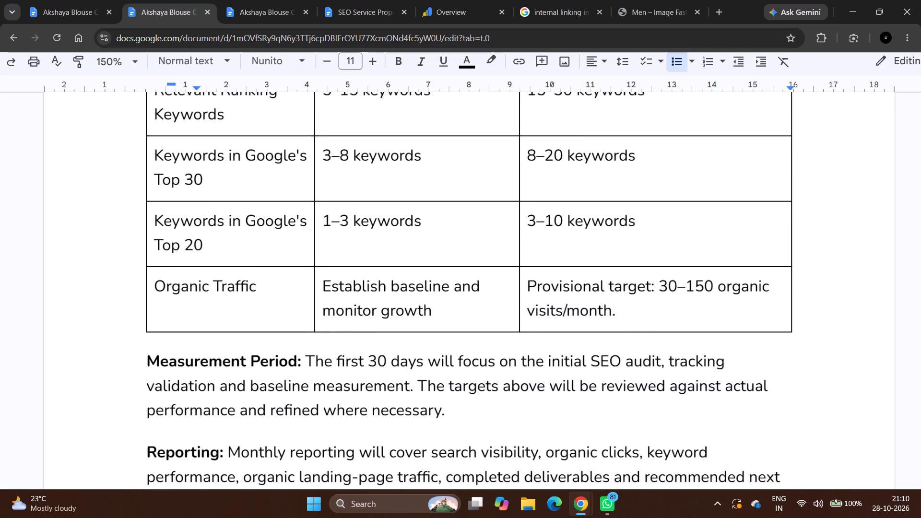
pyautogui.scroll(-1, 356, 211)
pyautogui.scroll(1, 356, 211)
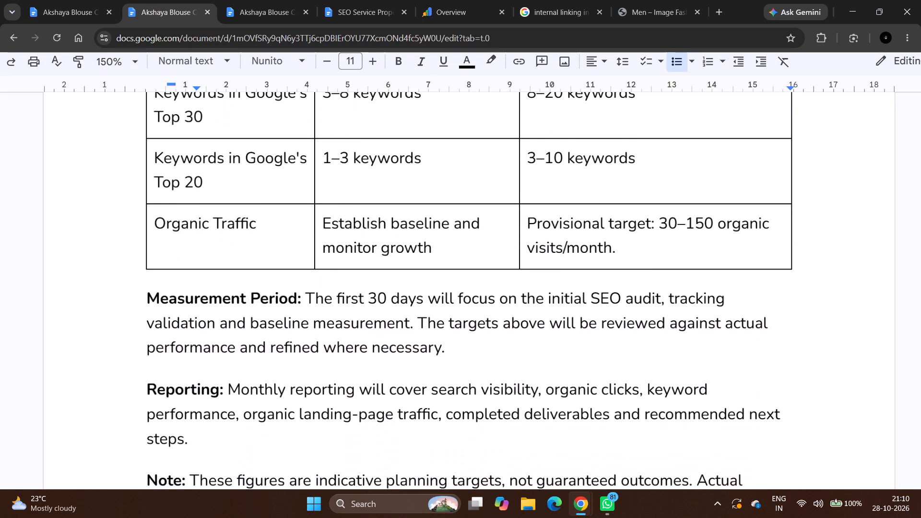
pyautogui.scroll(2, 356, 211)
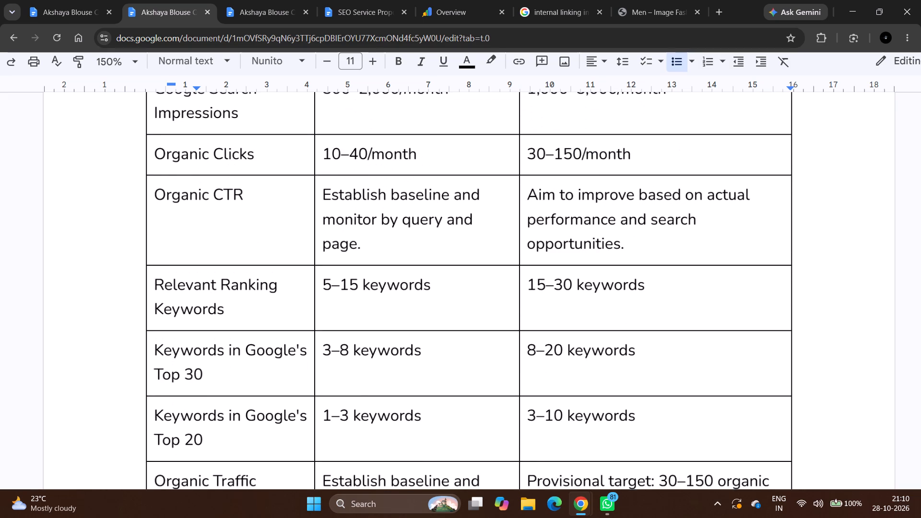
pyautogui.scroll(1, 356, 211)
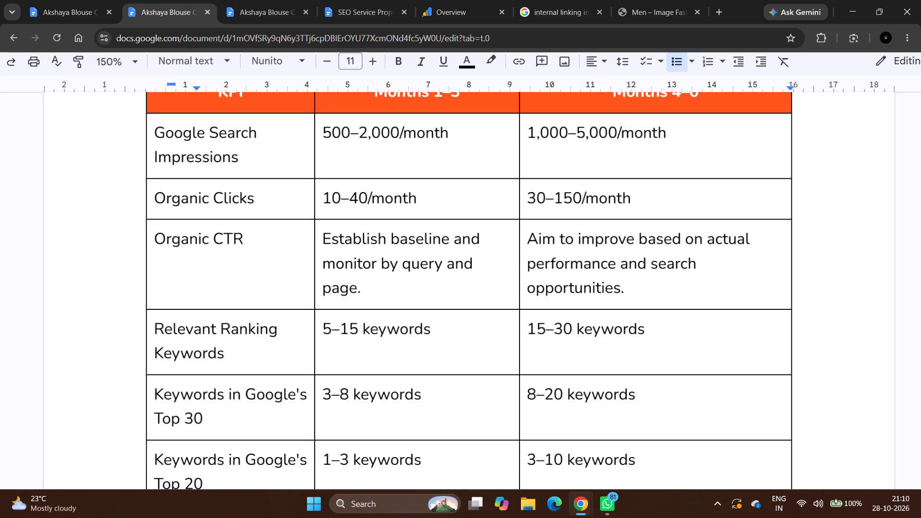
# Prefix the Months 1–3 targets for Organic Clicks and Google Search Impressions with "~" in the SEO Performance KPIs table.
pyautogui.press('Right')
pyautogui.press('Right')
pyautogui.press('Down')
pyautogui.press('Down')
pyautogui.press('Down')
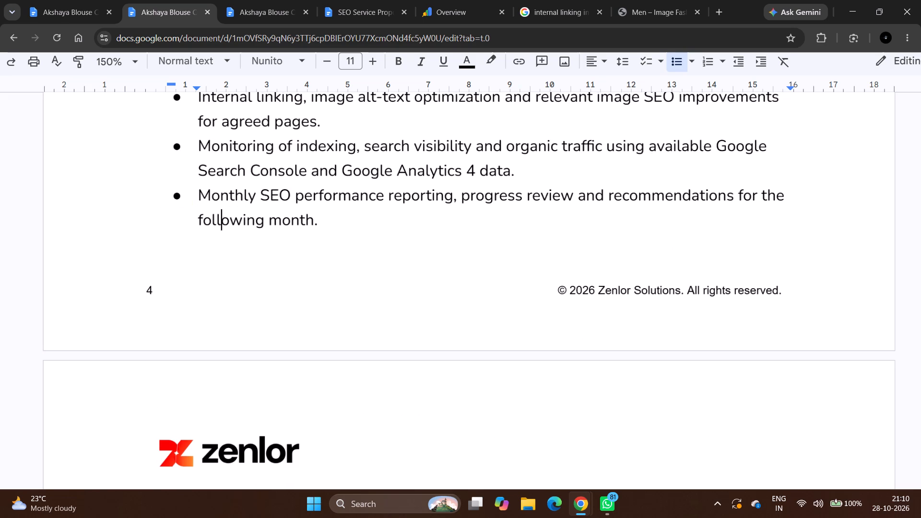
pyautogui.press('Down')
pyautogui.press('Down')
pyautogui.press('Down')
pyautogui.press('Down')
pyautogui.press('Down')
pyautogui.press('Down')
pyautogui.press('Down')
pyautogui.press('Down')
pyautogui.press('Down')
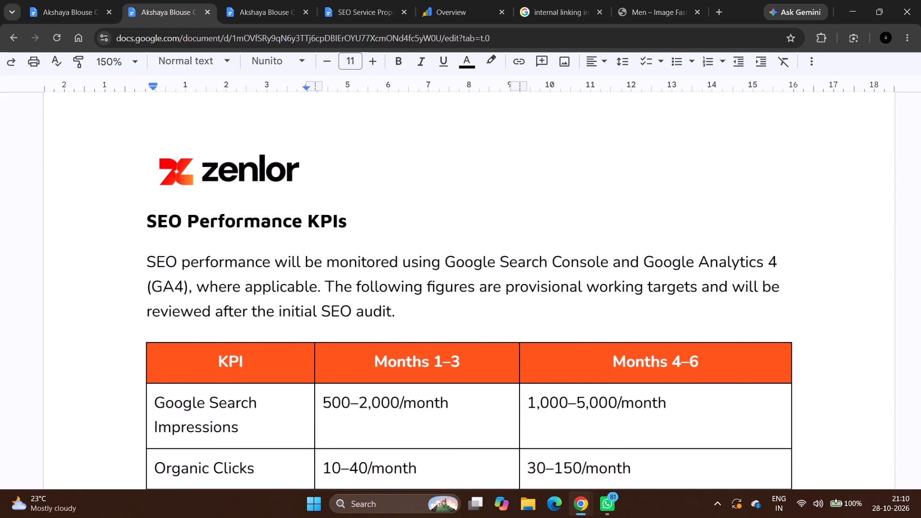
pyautogui.scroll(-1, 378, 203)
pyautogui.click(327, 403)
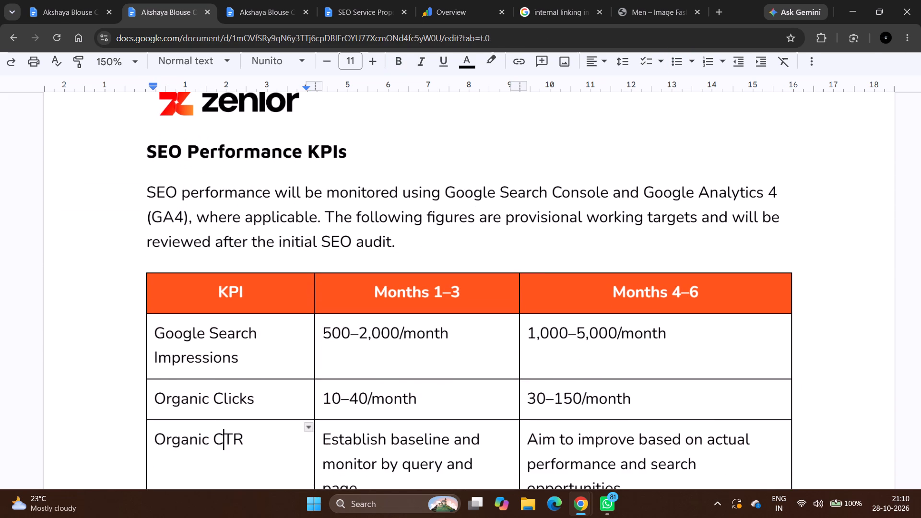
pyautogui.press('`')
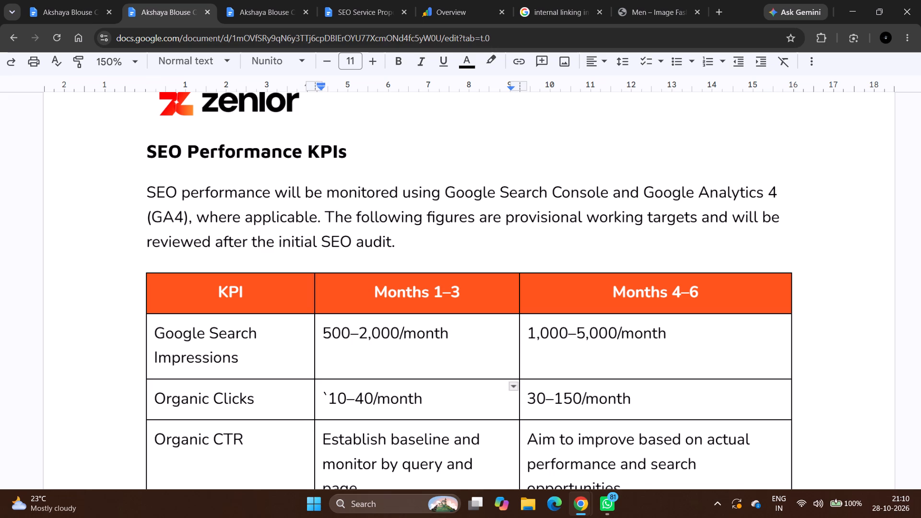
pyautogui.press('BackSpace')
pyautogui.hotkey('shift', '~')
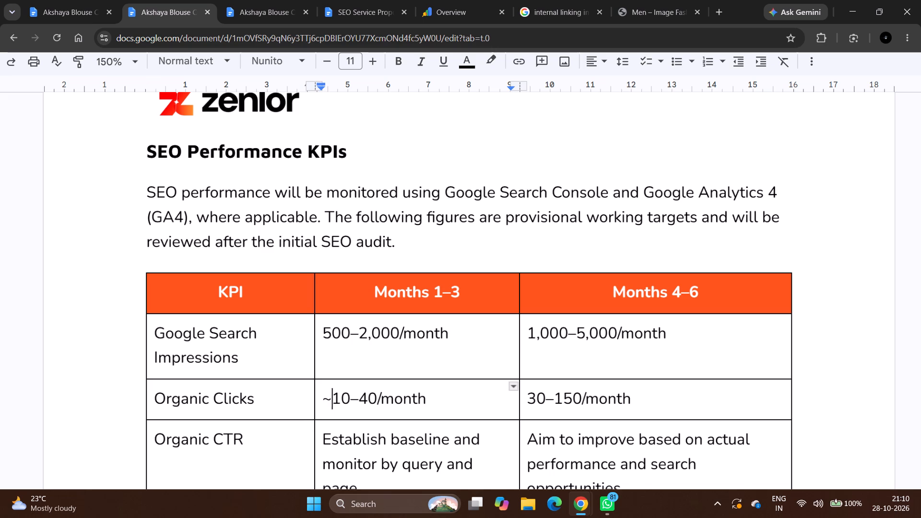
pyautogui.click(319, 335)
pyautogui.hotkey('shift', '~')
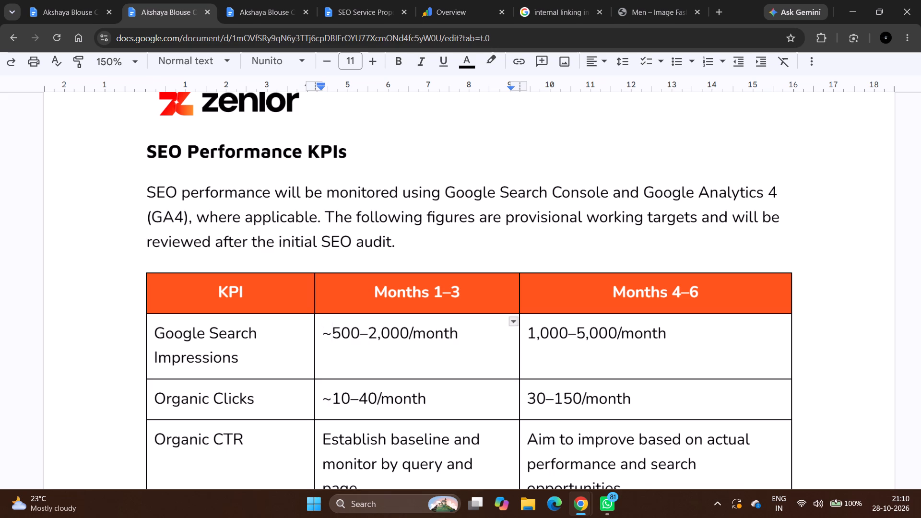
# Prefix the Months 4–6 targets for Google Search Impressions and Organic Clicks with "~".
pyautogui.click(529, 332)
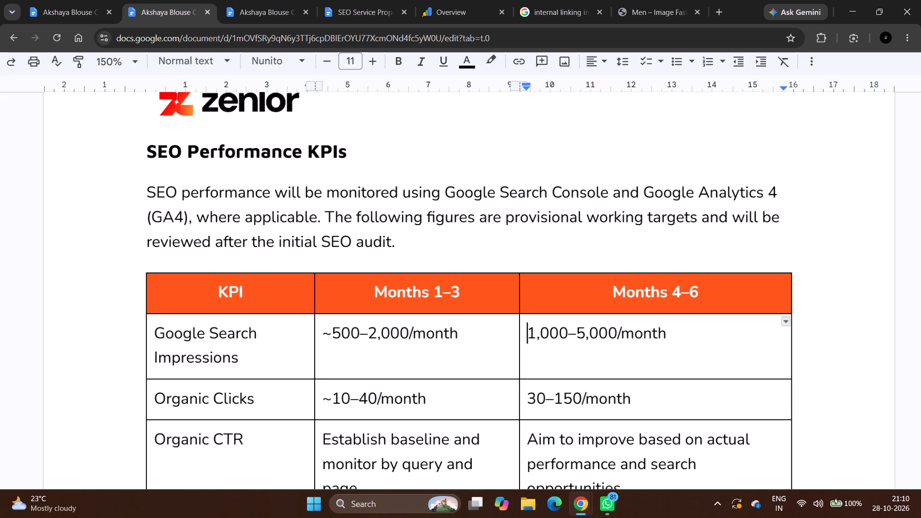
pyautogui.hotkey('shift', '~')
pyautogui.click(527, 397)
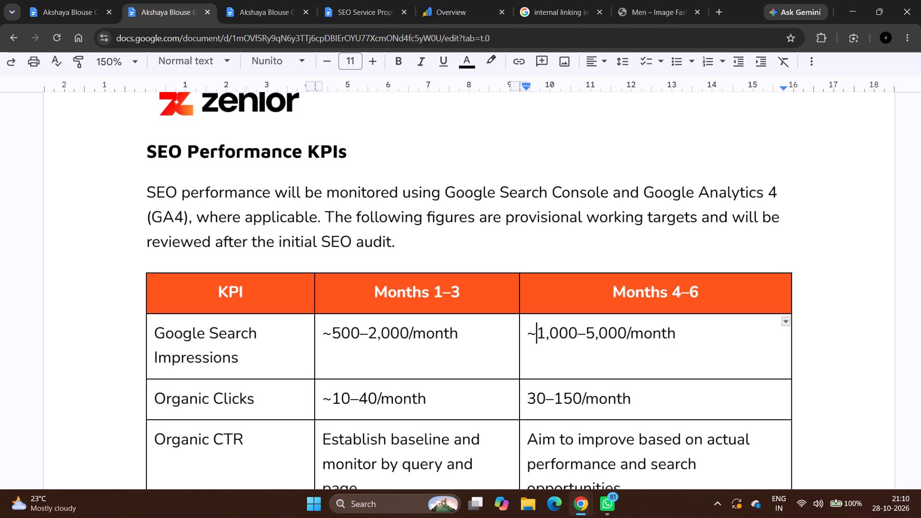
pyautogui.hotkey('shift', '~')
# Read through the remaining KPI rows, from Organic CTR and the keyword ranking targets to Organic Traffic.
pyautogui.scroll(-1, 527, 397)
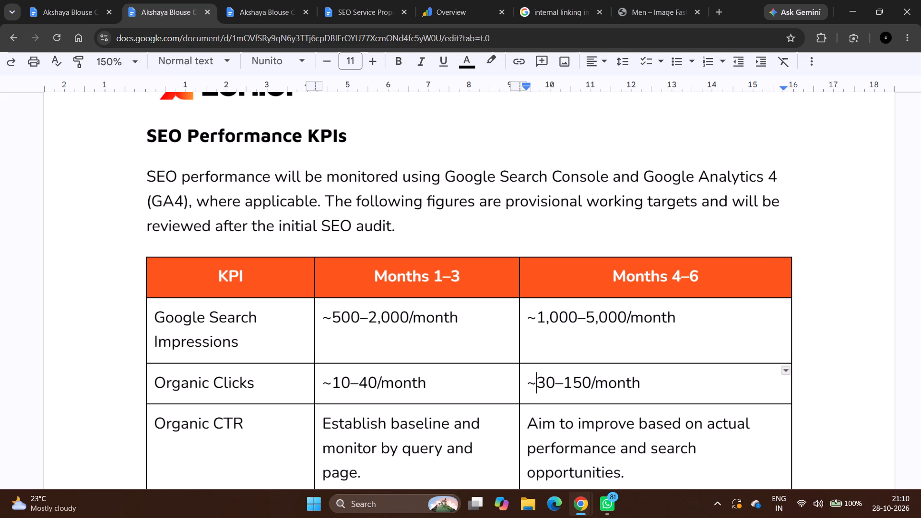
pyautogui.scroll(-2, 498, 394)
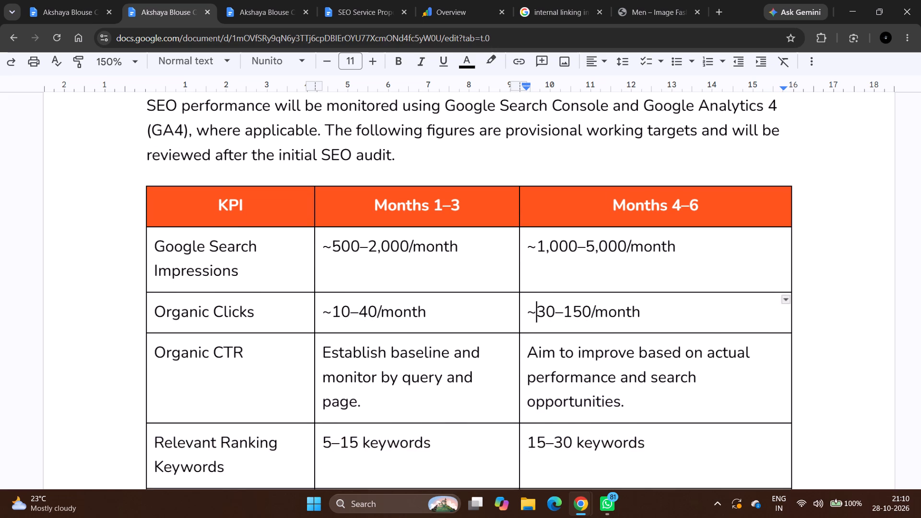
pyautogui.scroll(-2, 498, 394)
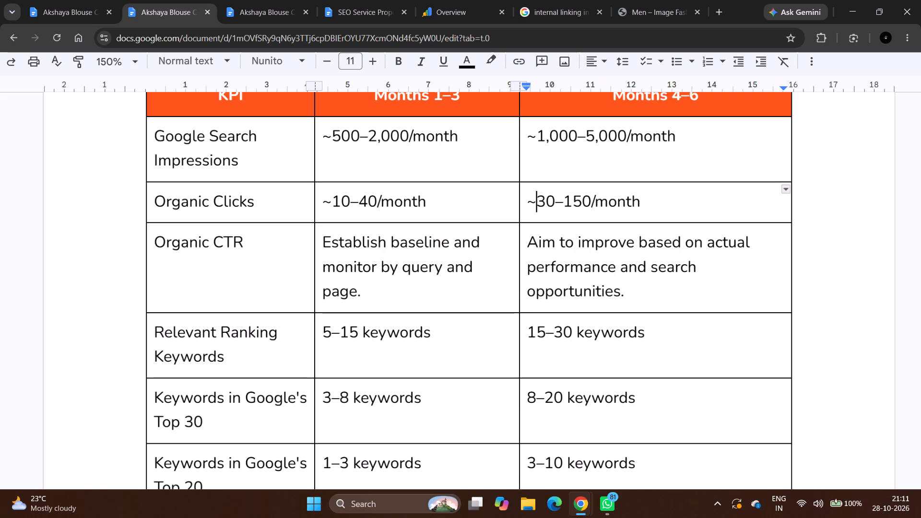
pyautogui.hscroll(1, 422, 306)
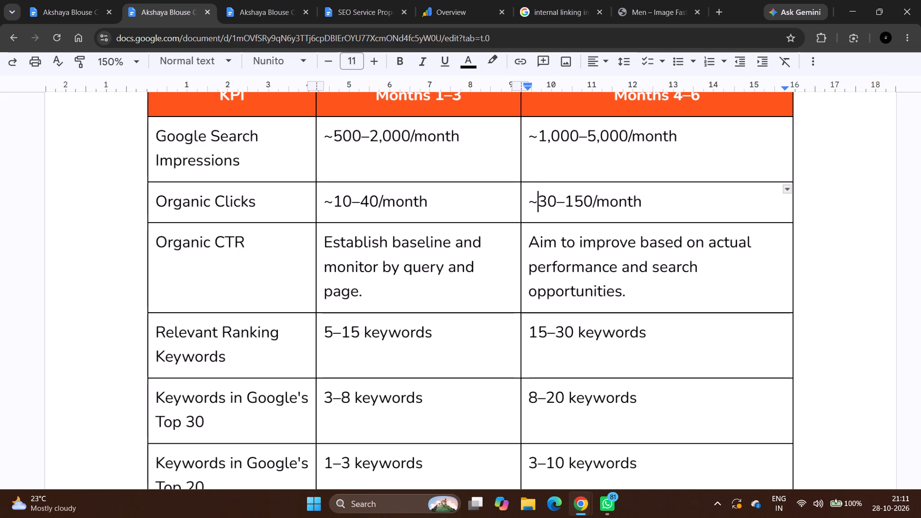
pyautogui.scroll(-3, 422, 306)
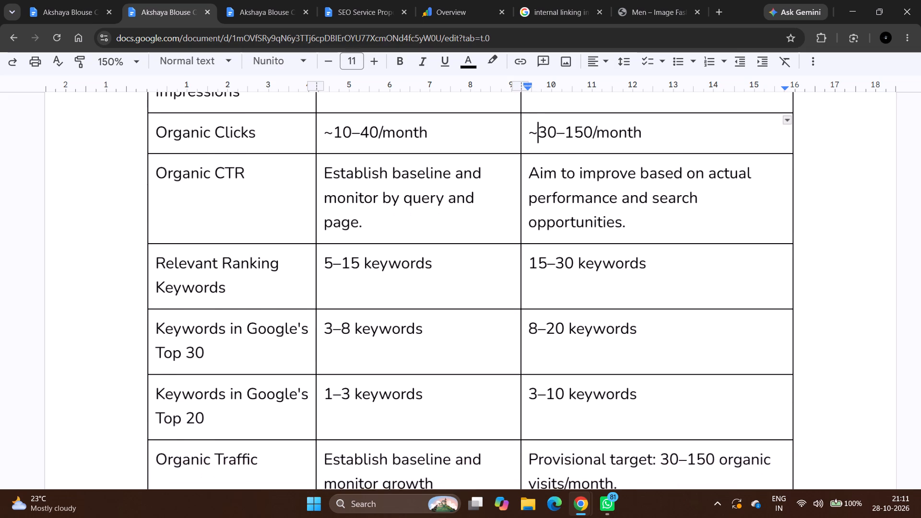
pyautogui.scroll(-1, 422, 306)
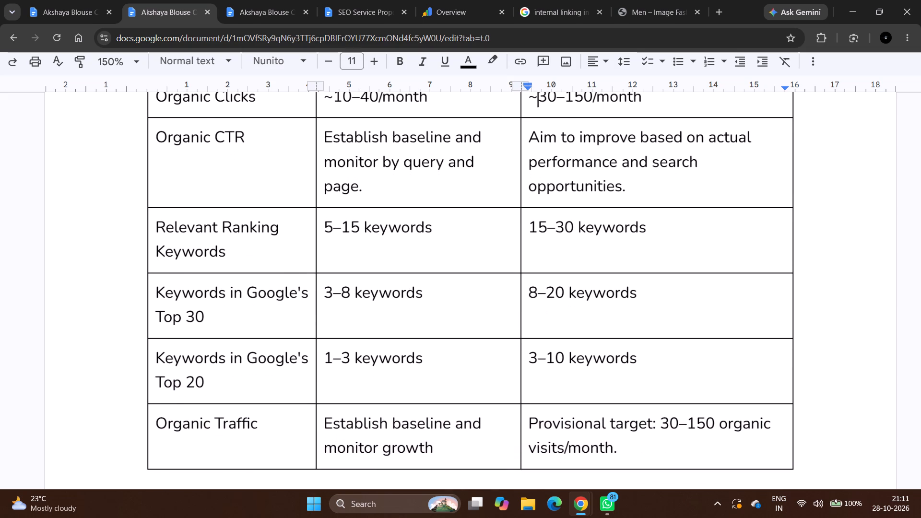
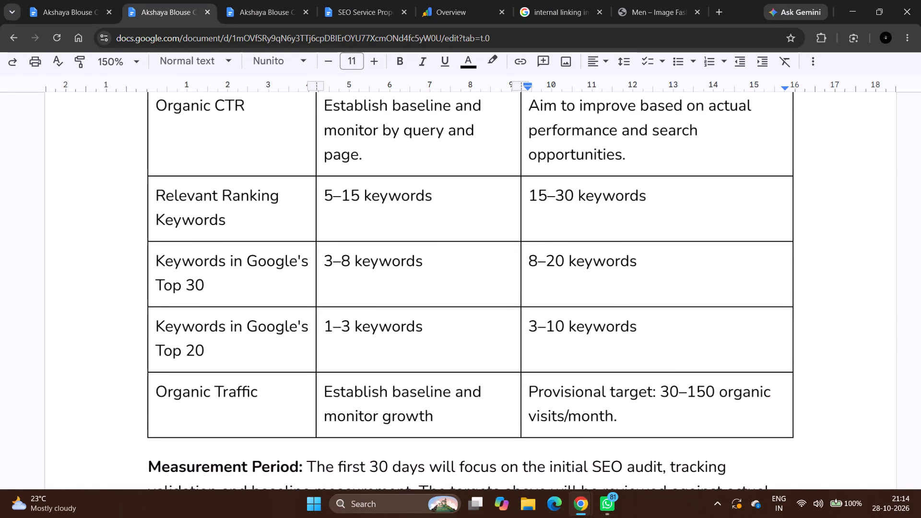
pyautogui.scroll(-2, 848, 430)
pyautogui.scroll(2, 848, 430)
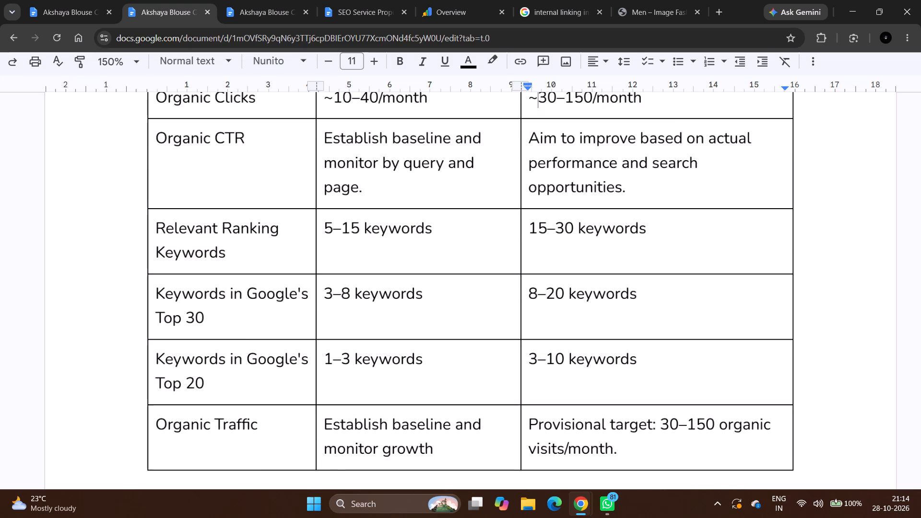
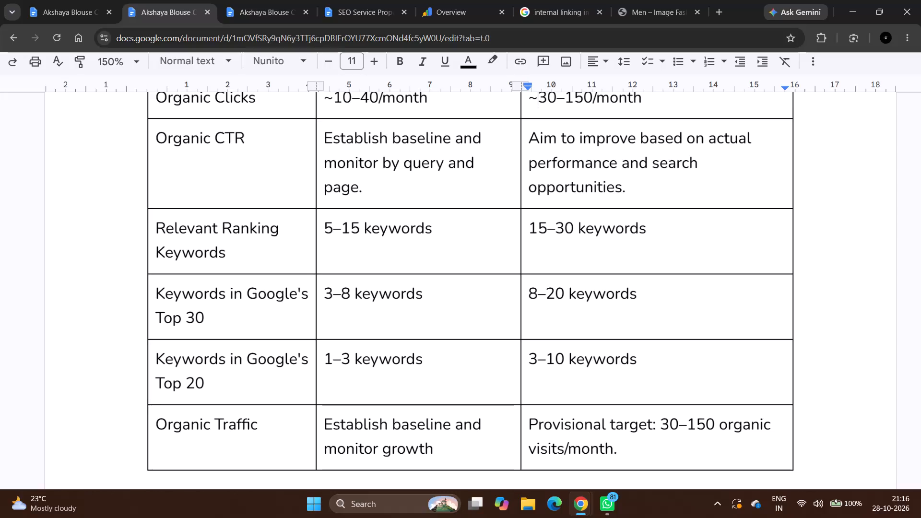
# Prefix both target ranges with ~ in the Relevant Ranking Keywords, Keywords in Google's Top 30 and Keywords in Google's Top 20 rows.
pyautogui.click(321, 228)
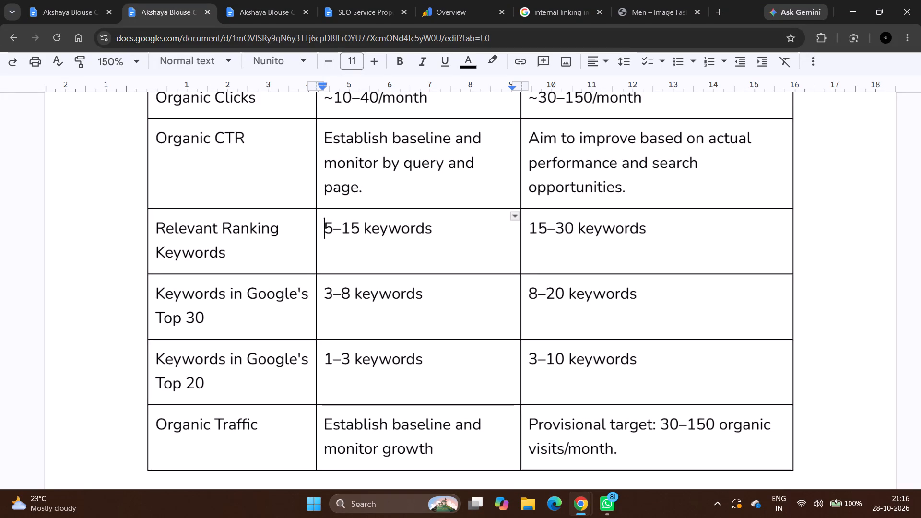
pyautogui.hotkey('shift', '~')
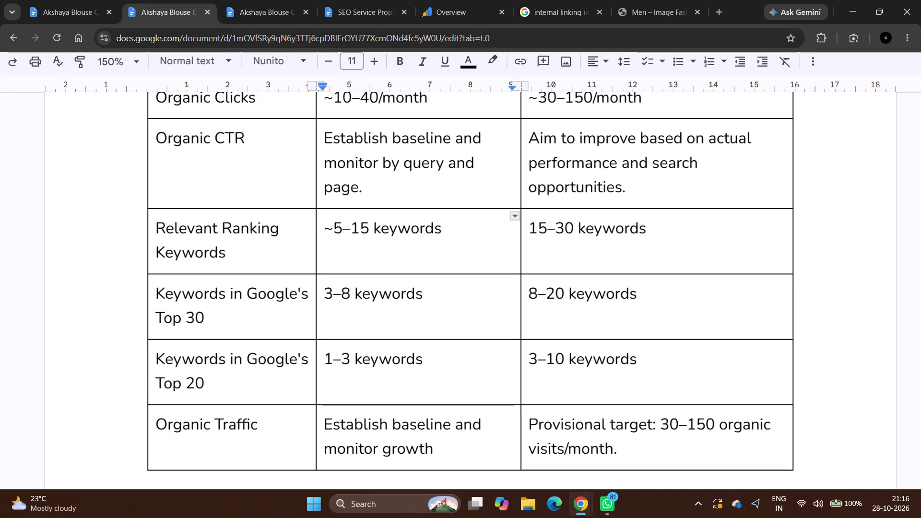
pyautogui.click(532, 229)
pyautogui.hotkey('shift', '~')
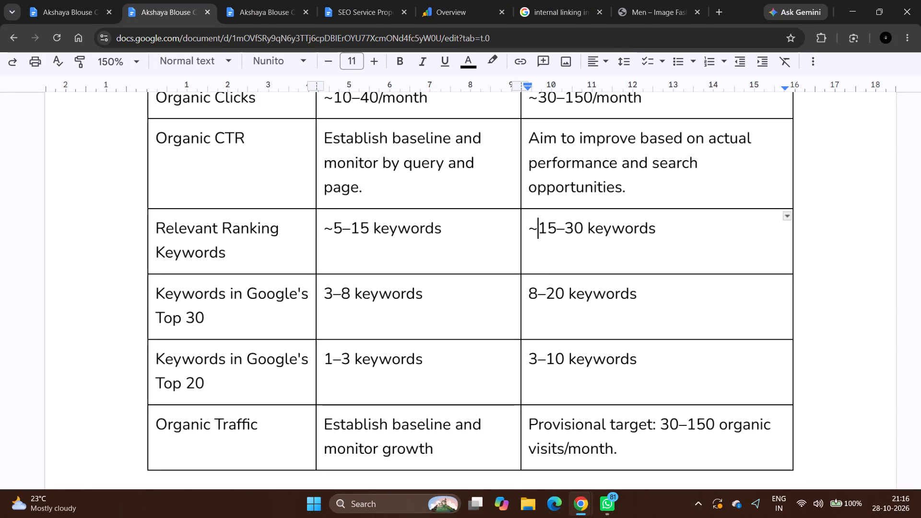
pyautogui.click(325, 297)
pyautogui.hotkey('shift', '~')
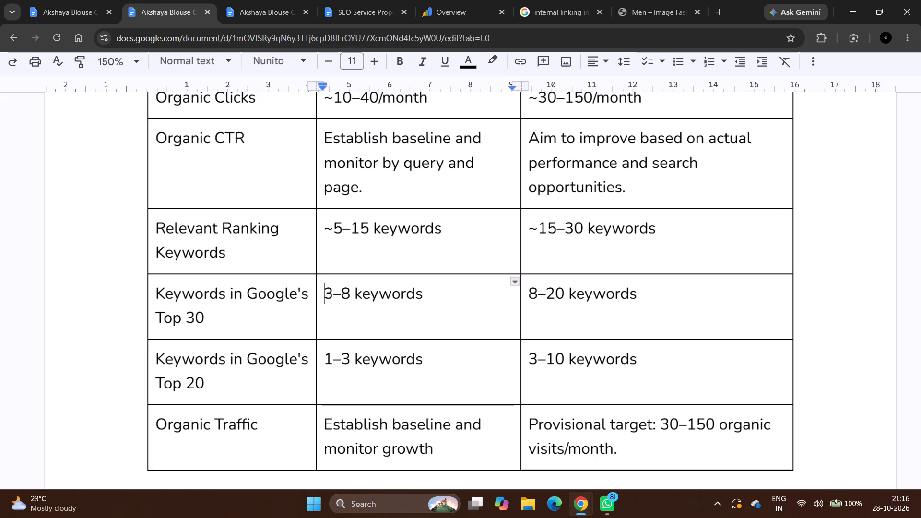
pyautogui.click(530, 298)
pyautogui.hotkey('shift', '~')
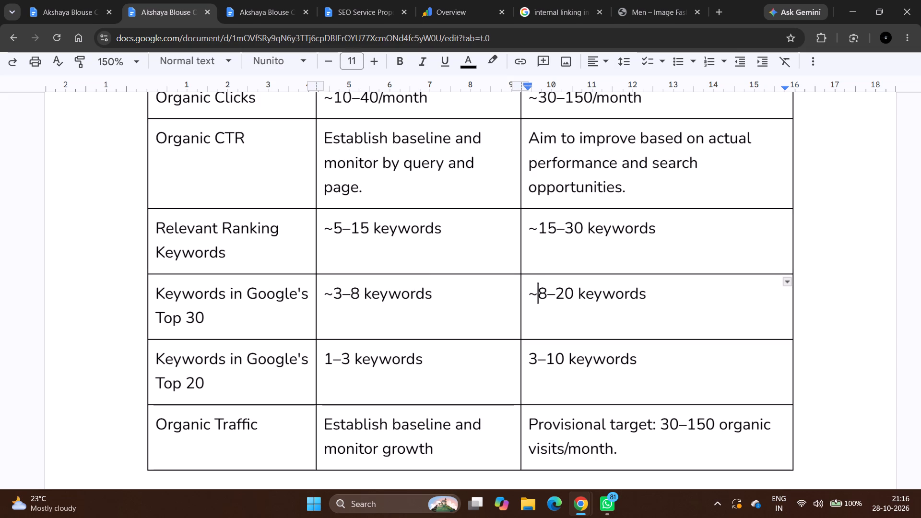
pyautogui.click(325, 362)
pyautogui.hotkey('shift', '~')
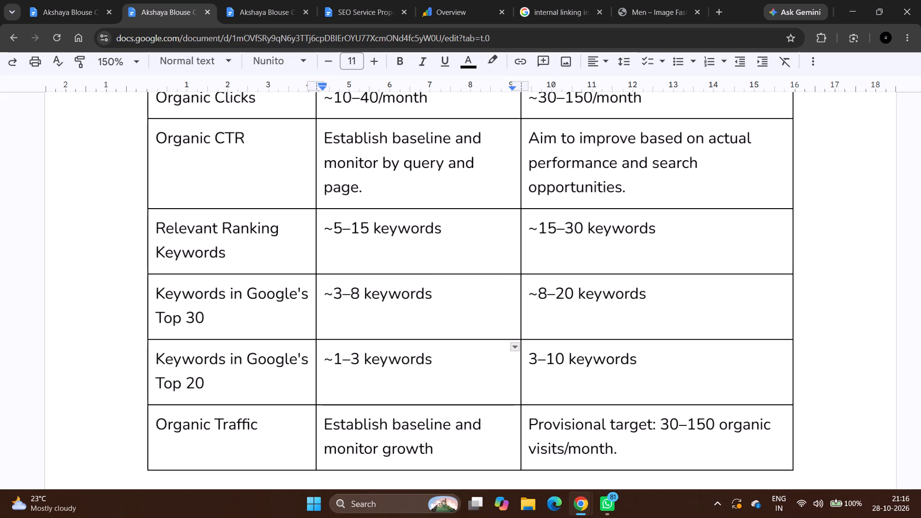
pyautogui.click(532, 361)
pyautogui.hotkey('shift', '~')
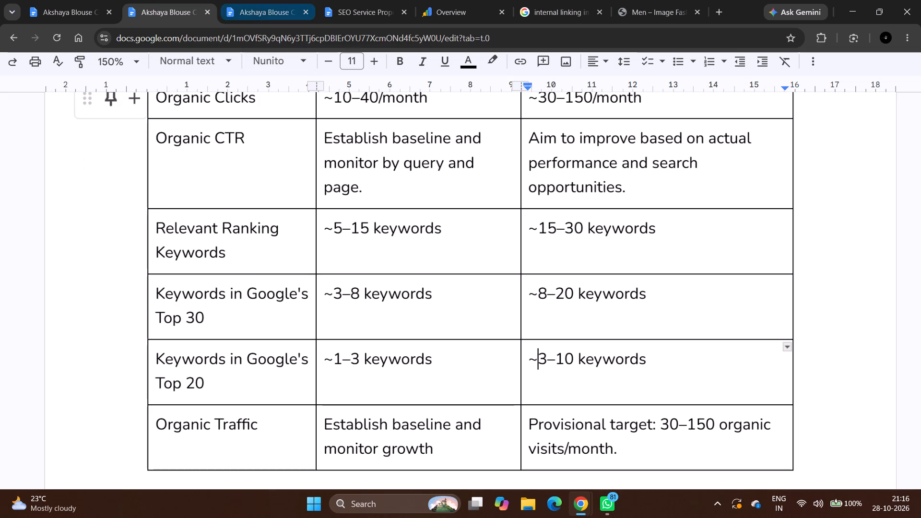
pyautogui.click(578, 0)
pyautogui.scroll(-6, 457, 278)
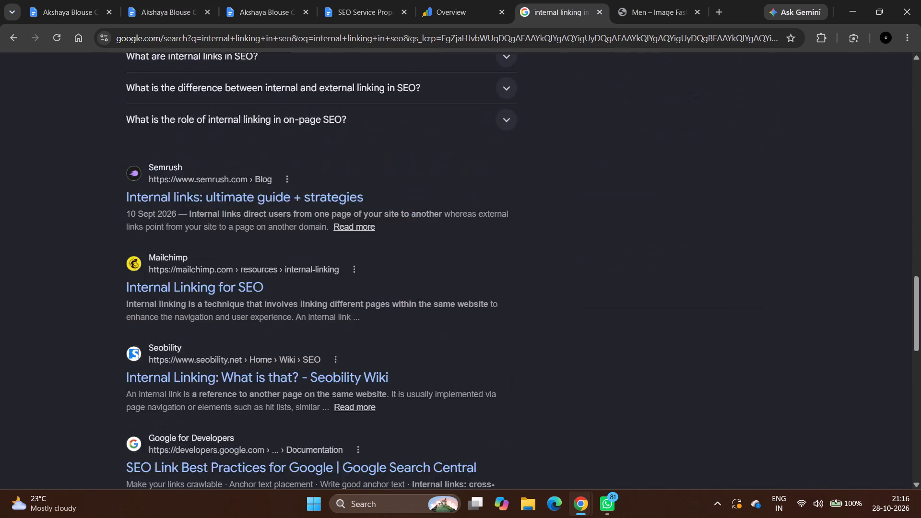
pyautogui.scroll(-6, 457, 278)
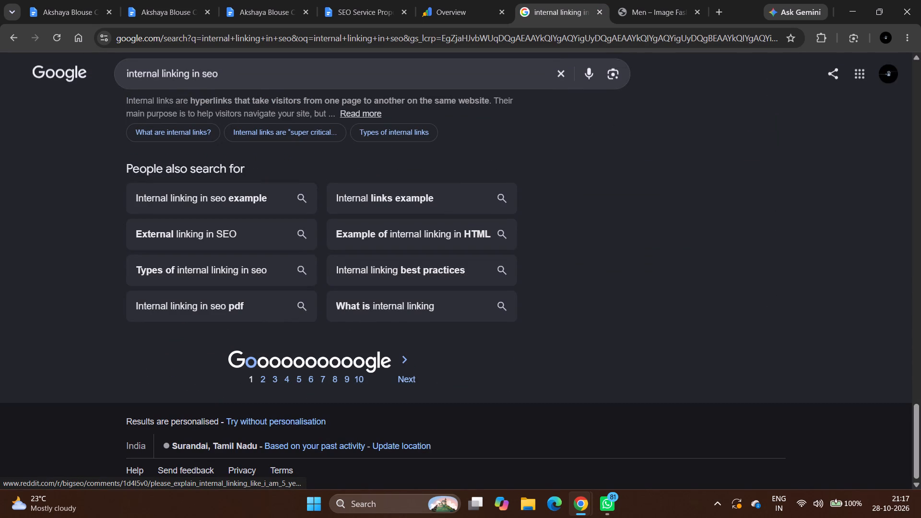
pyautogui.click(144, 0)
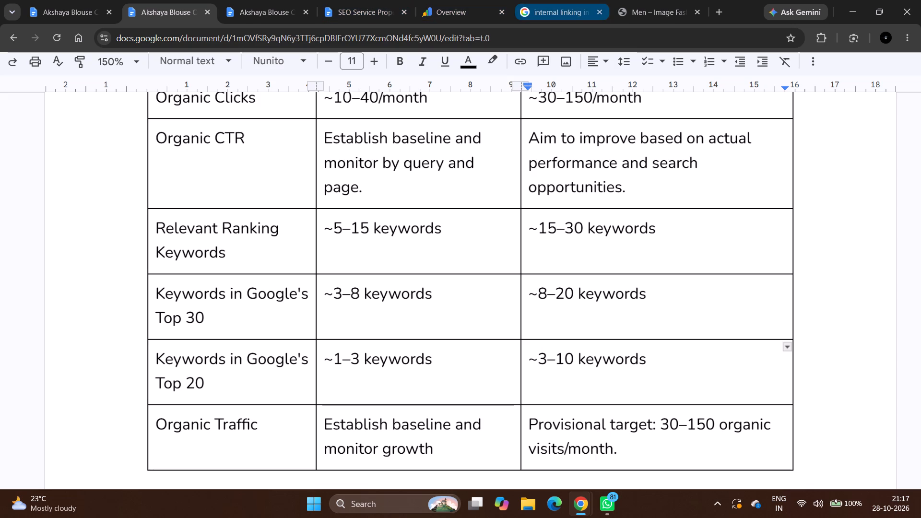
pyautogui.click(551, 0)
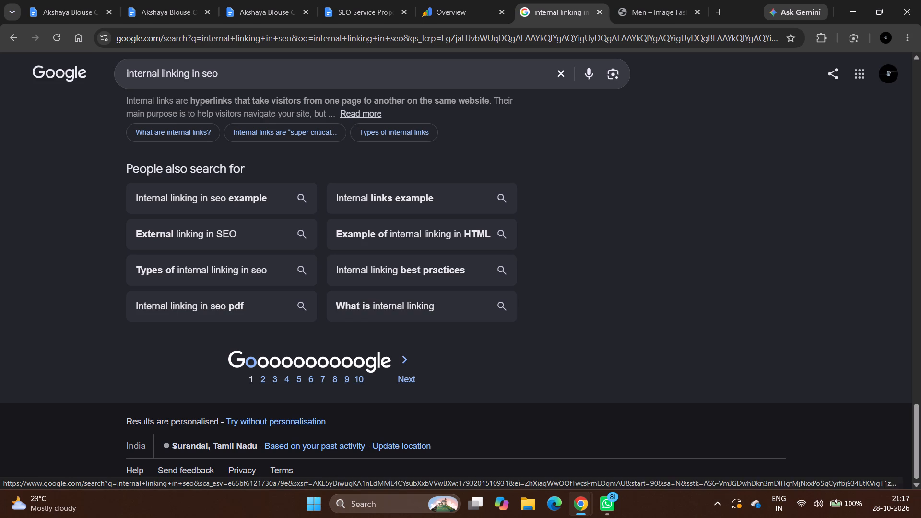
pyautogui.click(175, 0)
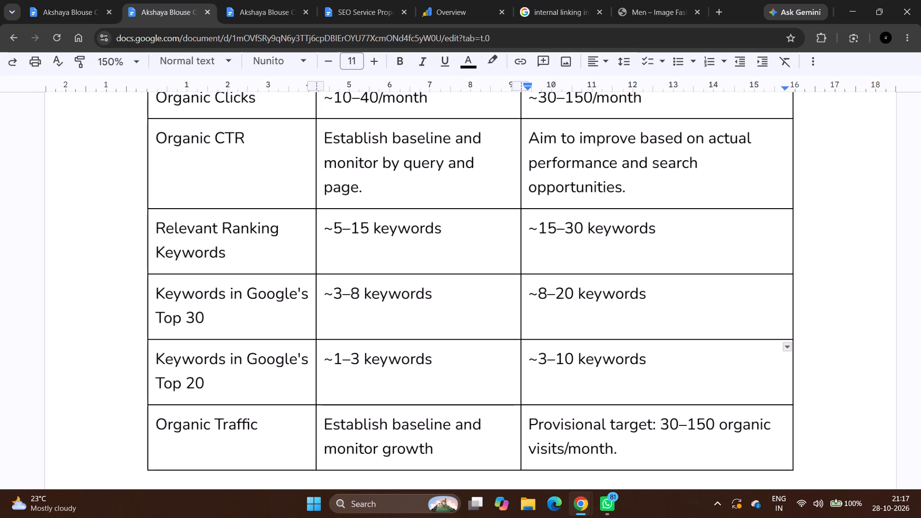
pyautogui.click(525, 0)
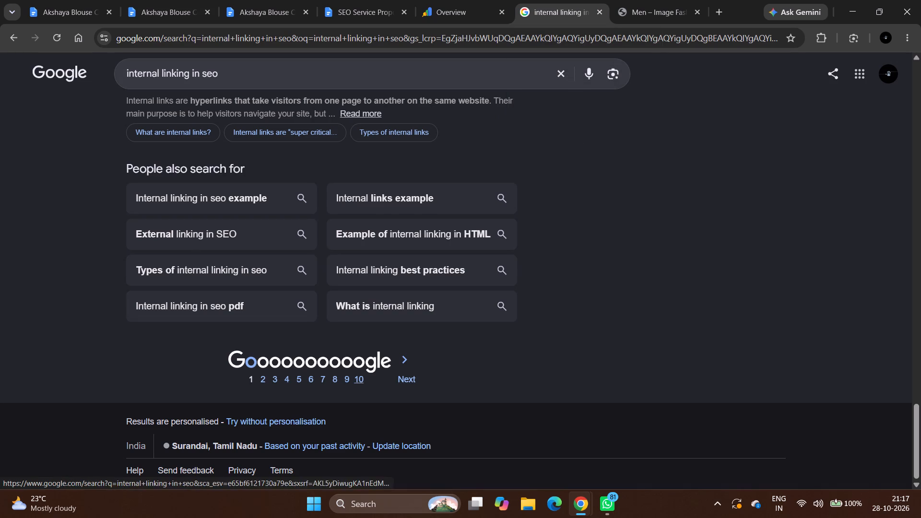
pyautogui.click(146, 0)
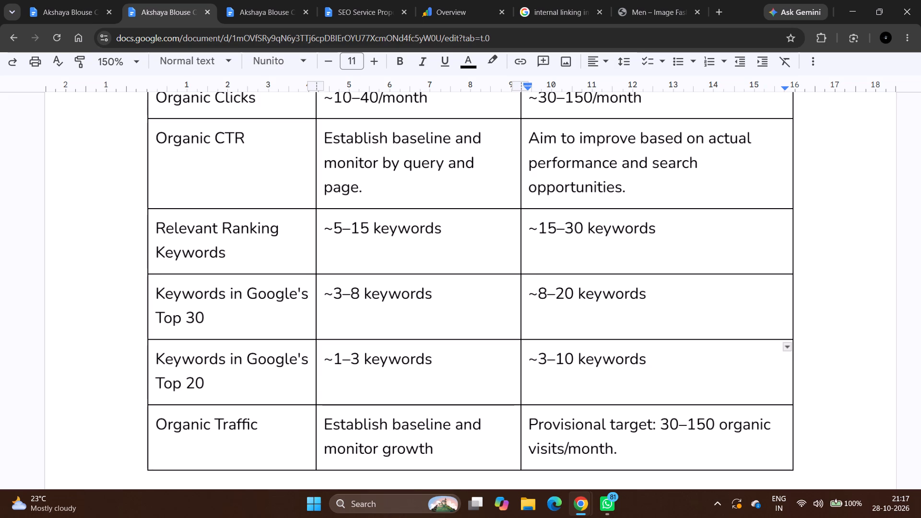
# Search Google for "provisional meaning" to check the word used in the Organic Traffic target.
pyautogui.scroll(-1, 384, 372)
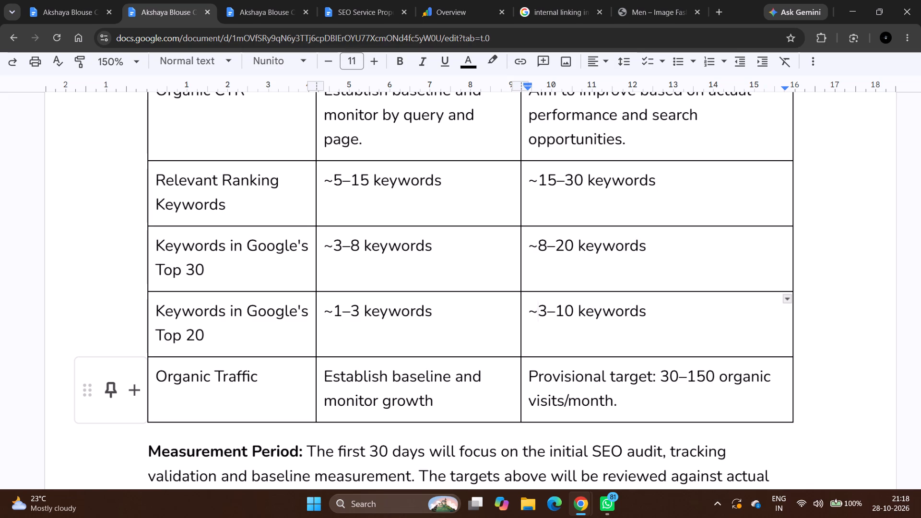
pyautogui.click(572, 1)
pyautogui.click(460, 47)
pyautogui.write('provisoional')
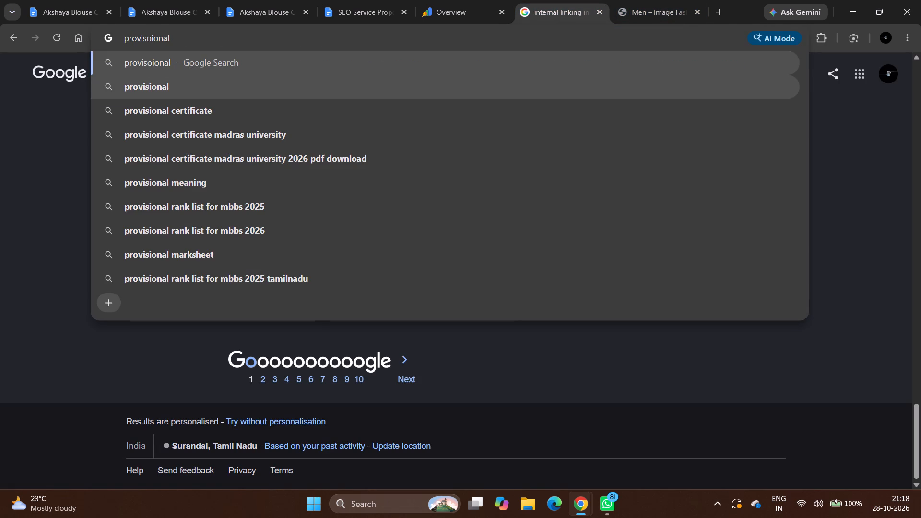
pyautogui.press('Down')
pyautogui.press('space')
pyautogui.write('meaning')
pyautogui.press('Return')
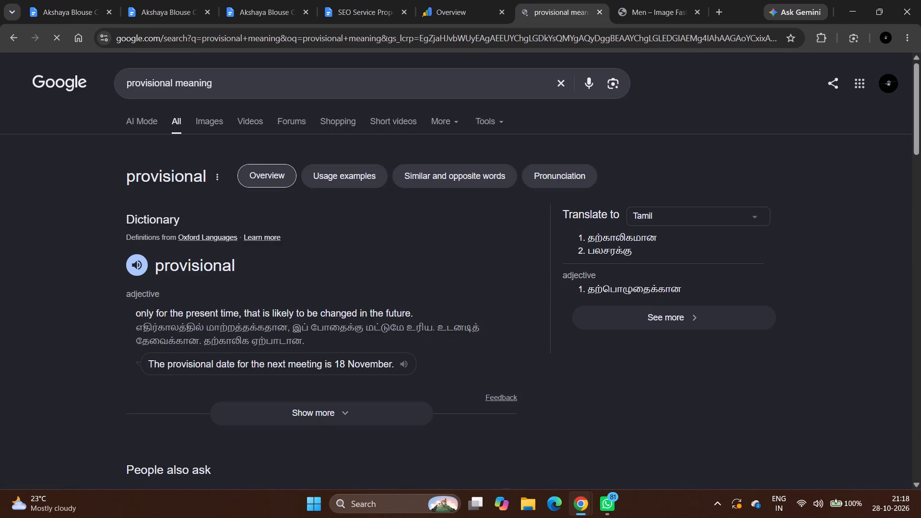
# Highlight "Provisional target" in yellow in the Organic Traffic row of the proposal's KPI table.
pyautogui.click(269, 0)
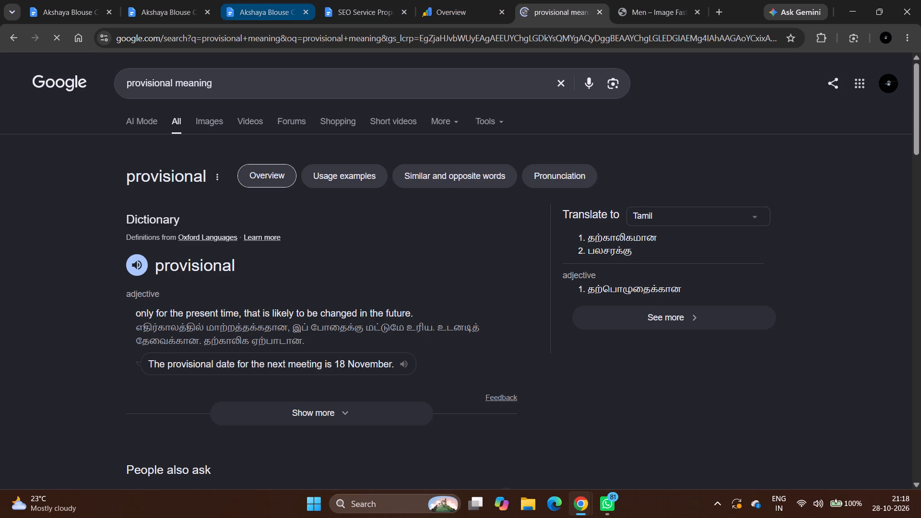
pyautogui.click(174, 0)
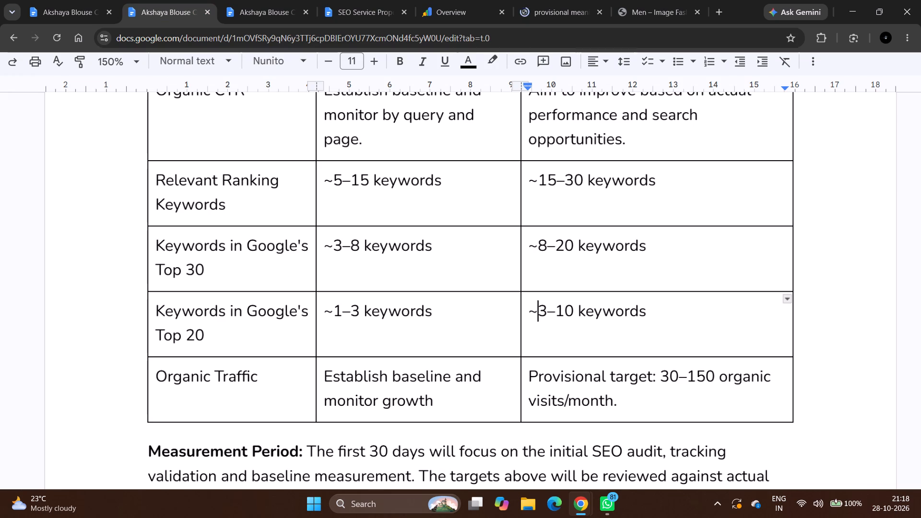
pyautogui.moveTo(526, 377); pyautogui.dragTo(654, 368)
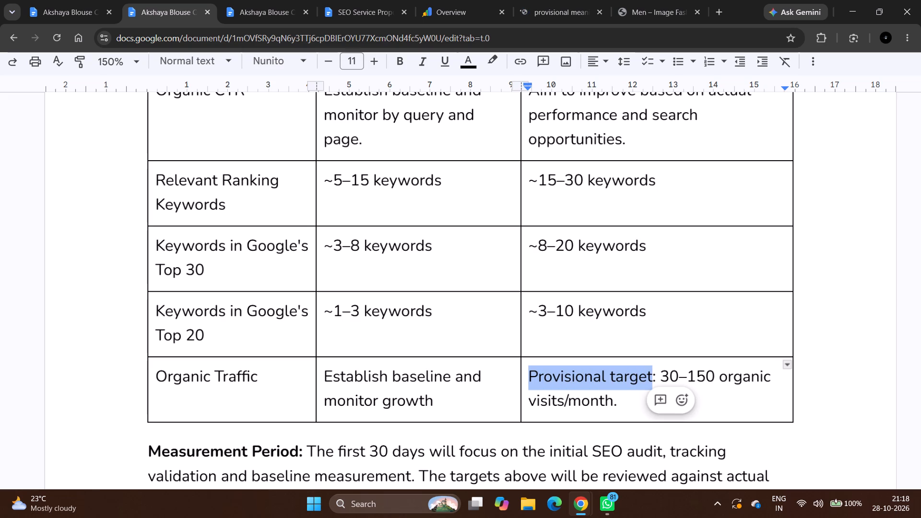
pyautogui.click(496, 61)
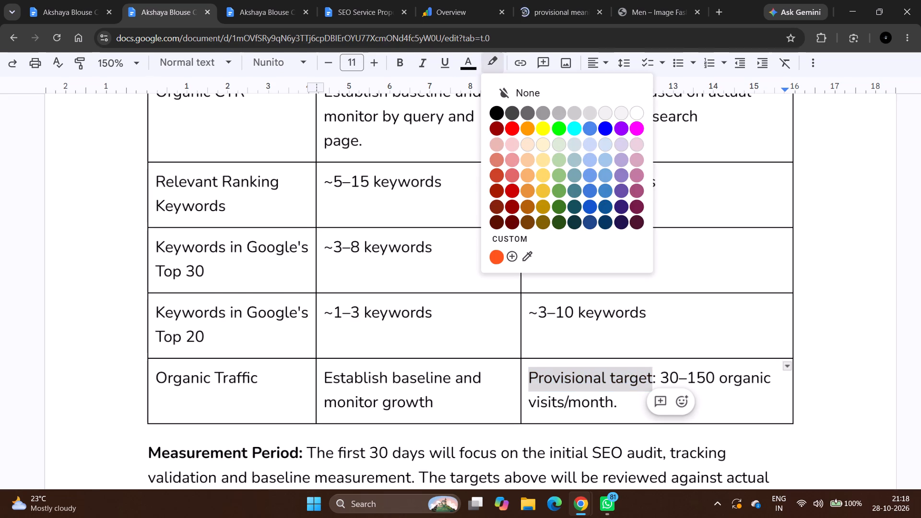
pyautogui.click(542, 125)
pyautogui.click(615, 400)
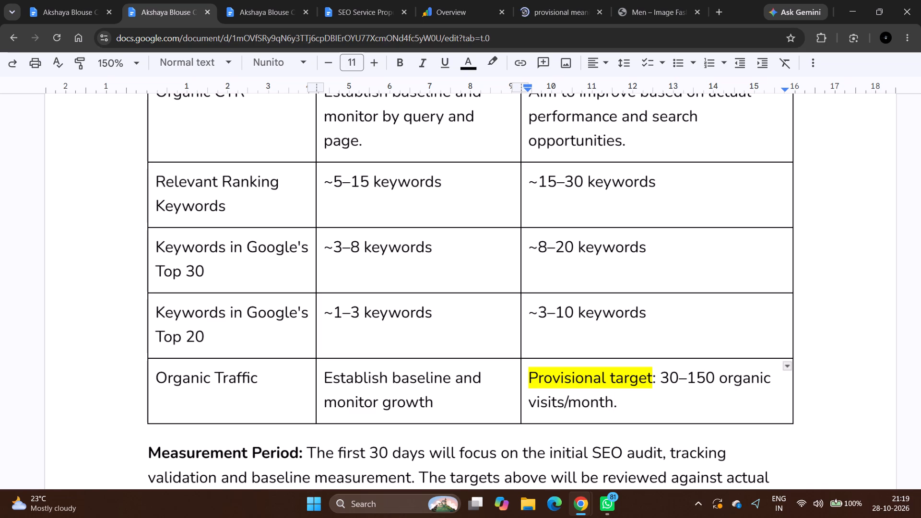
# Read through the Measurement Period, Reporting and Note paragraphs below the KPI table, checking them against the table's targets.
pyautogui.scroll(-2, 683, 380)
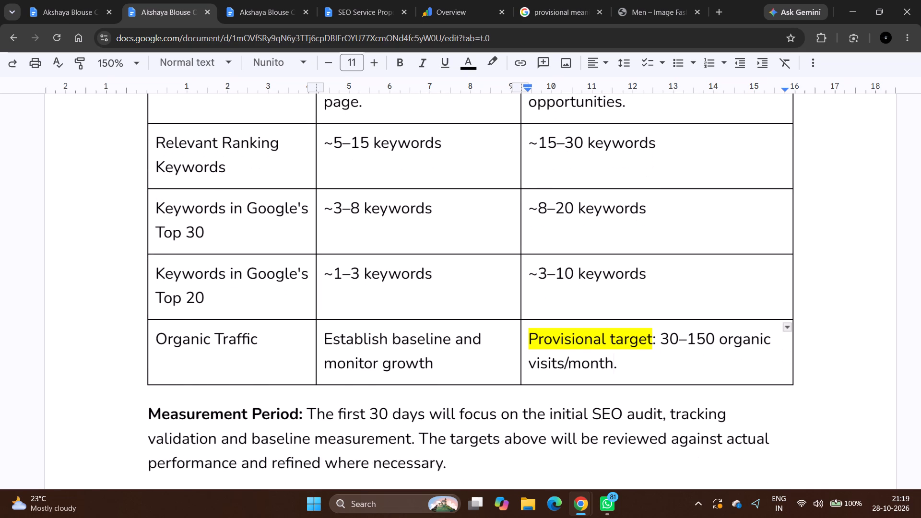
pyautogui.scroll(-1, 683, 380)
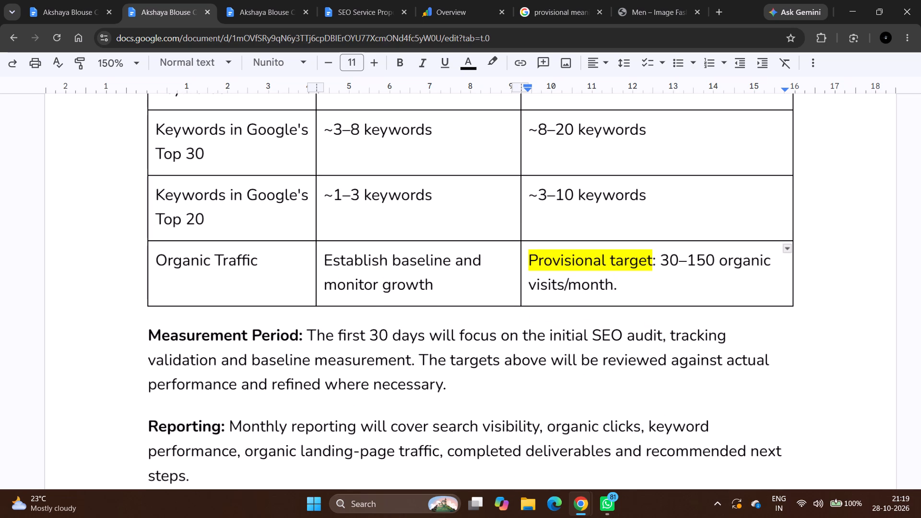
pyautogui.scroll(-1, 636, 249)
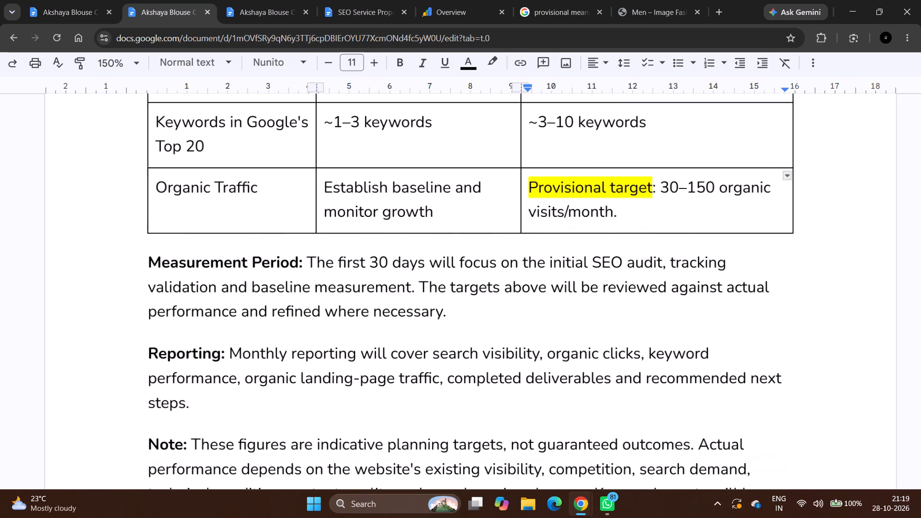
pyautogui.scroll(-1, 636, 249)
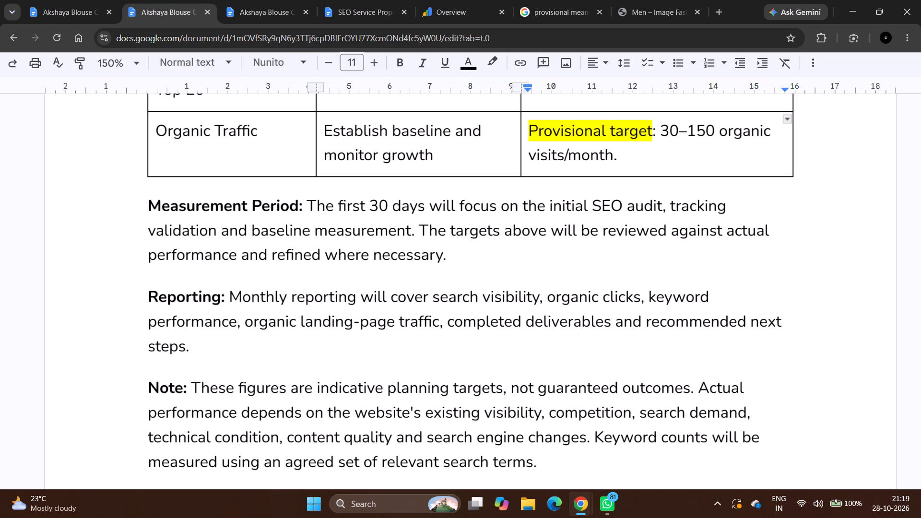
pyautogui.scroll(-2, 390, 224)
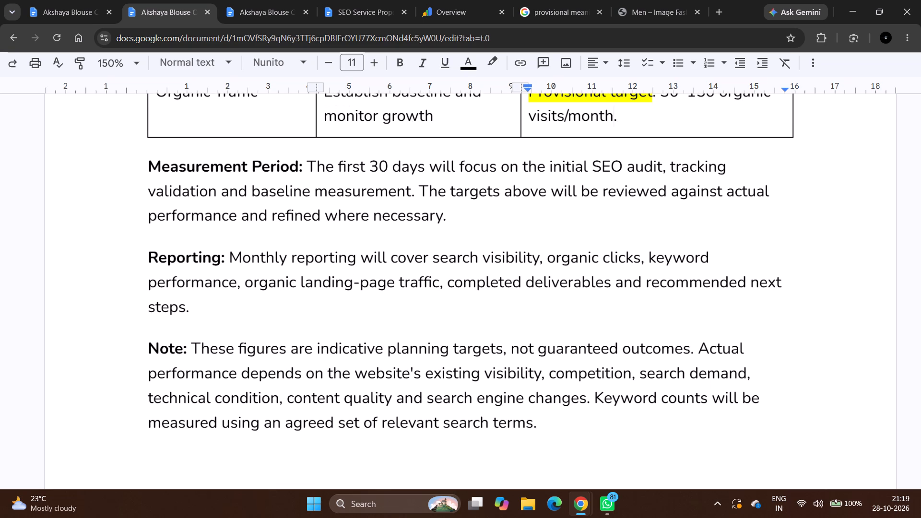
pyautogui.scroll(-1, 390, 224)
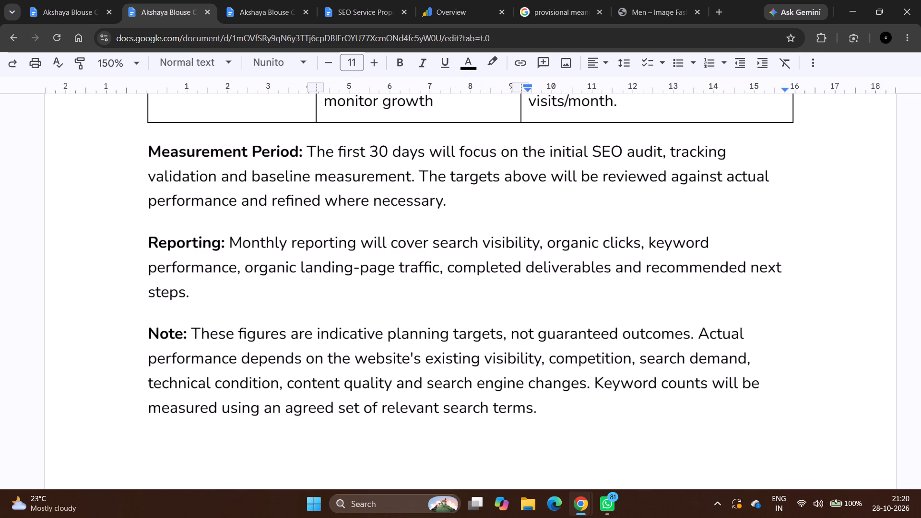
pyautogui.scroll(3, 305, 378)
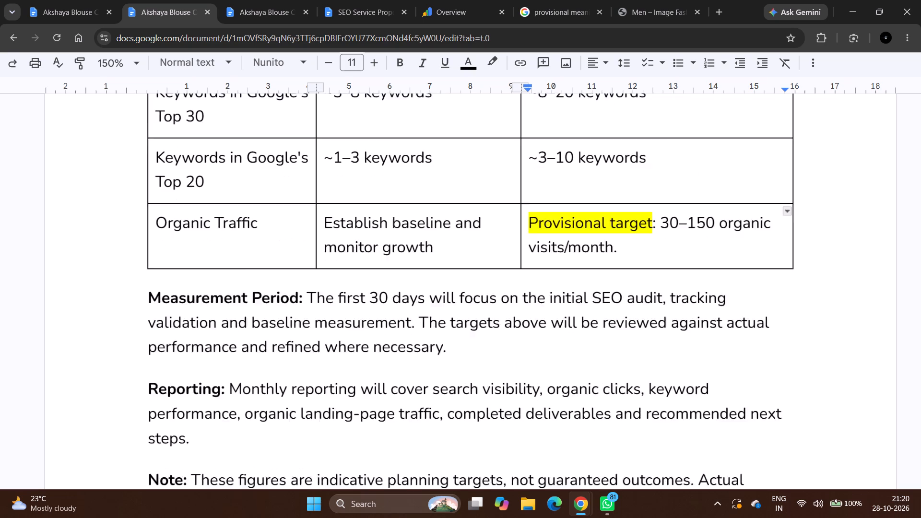
pyautogui.scroll(1, 305, 378)
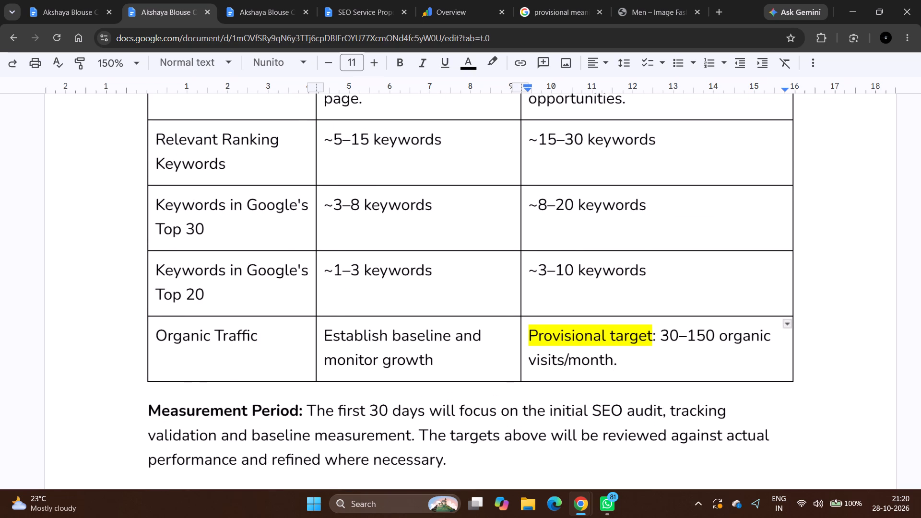
pyautogui.scroll(-2, 474, 177)
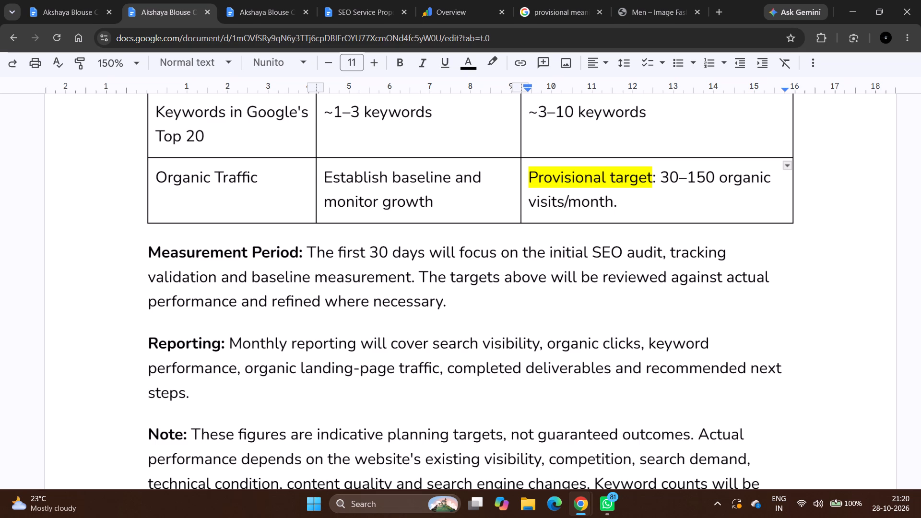
pyautogui.scroll(-2, 500, 215)
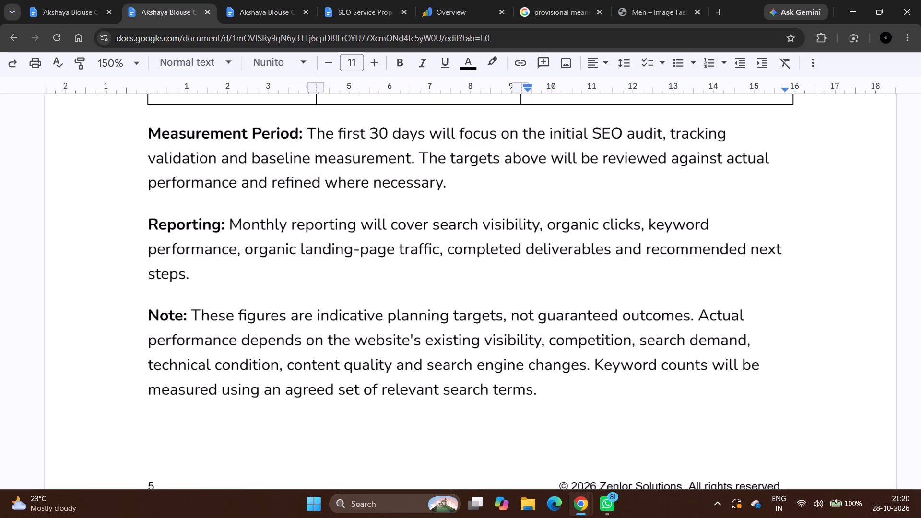
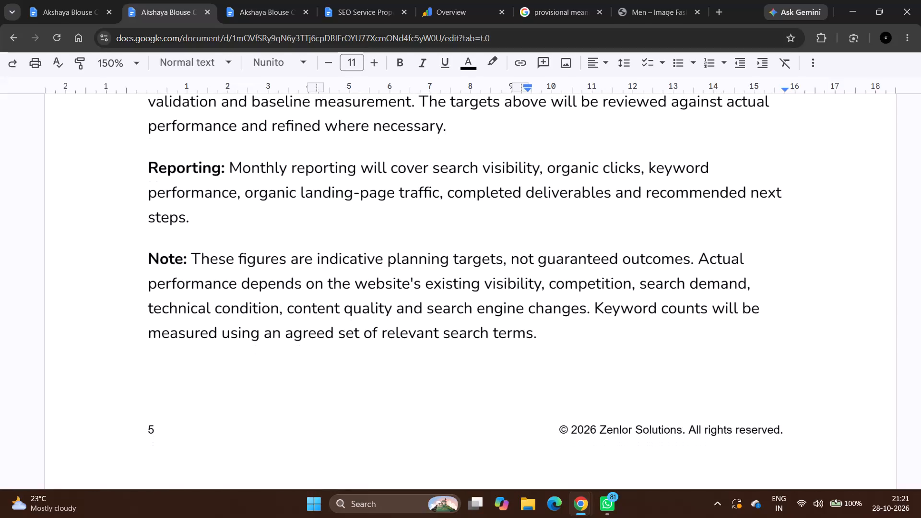
# Add the bracketed note "[how many keywords we have optimized]" at the end of the Reporting paragraph, after "next steps.".
pyautogui.scroll(-1, 500, 215)
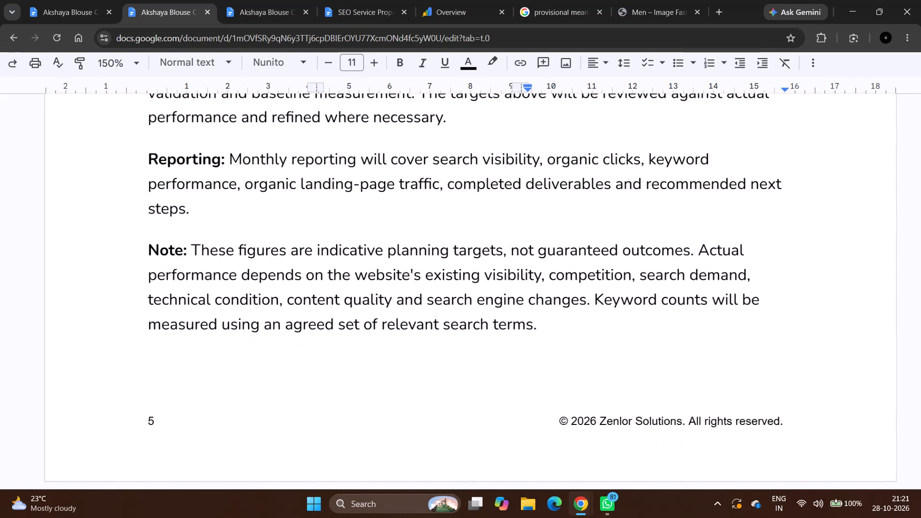
pyautogui.scroll(-1, 500, 215)
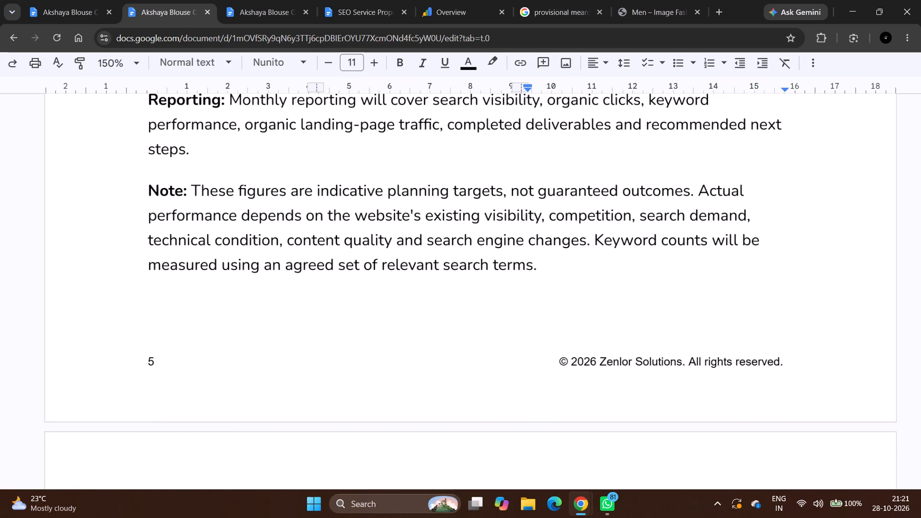
pyautogui.scroll(1, 518, 189)
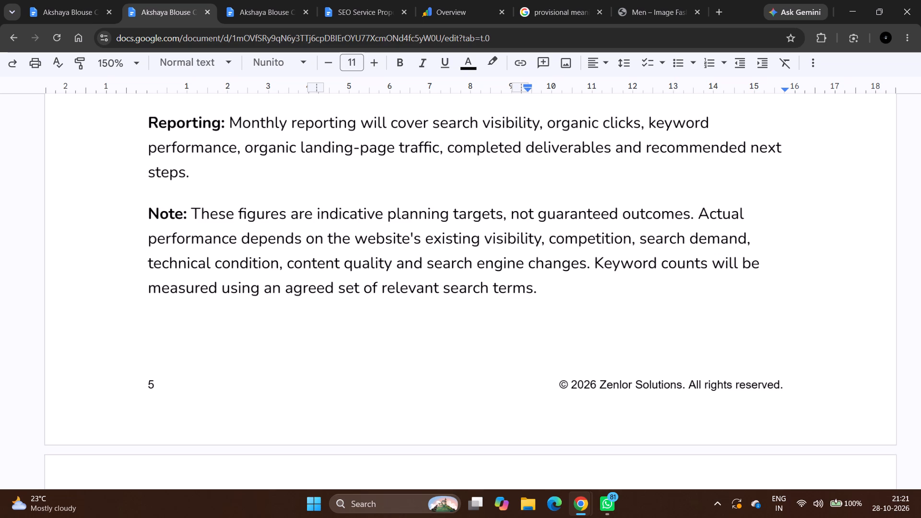
pyautogui.click(242, 148)
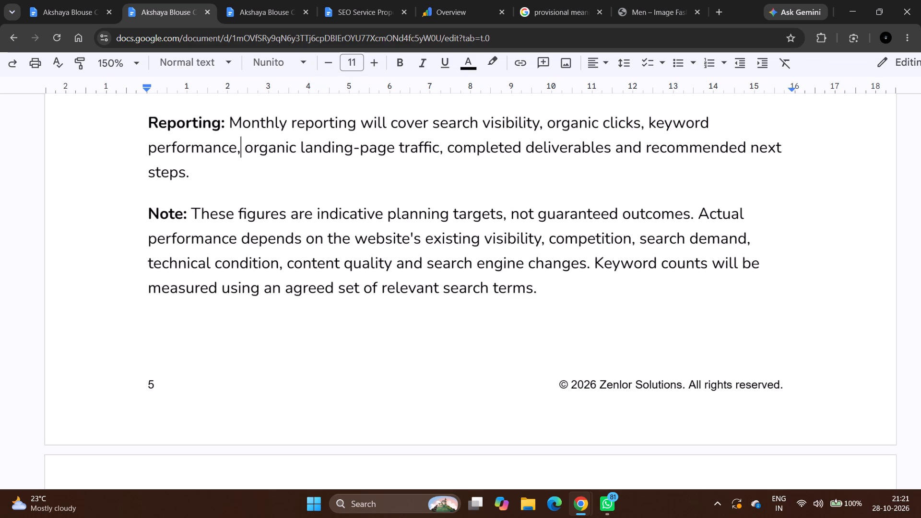
pyautogui.click(216, 169)
pyautogui.write('{}')
pyautogui.press('BackSpace')
pyautogui.press('BackSpace')
pyautogui.write('[]')
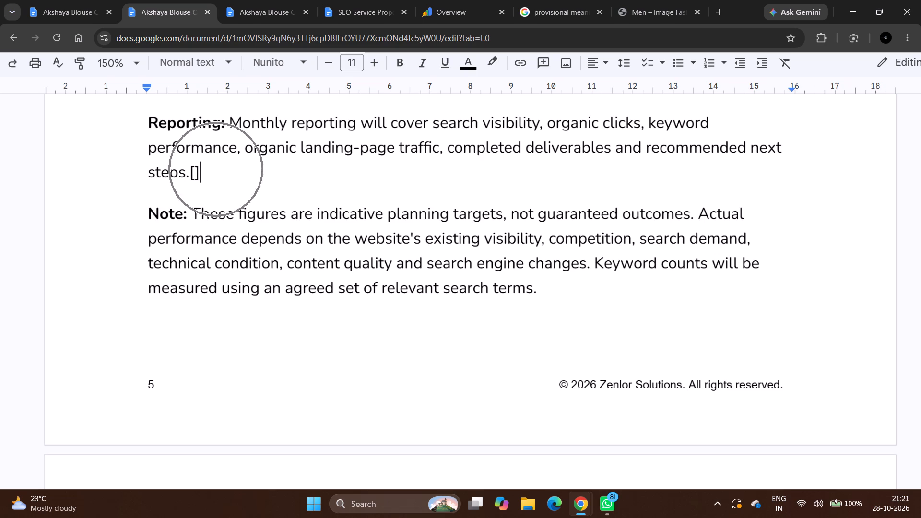
pyautogui.press('Left')
pyautogui.write('how many keywords')
pyautogui.press('space')
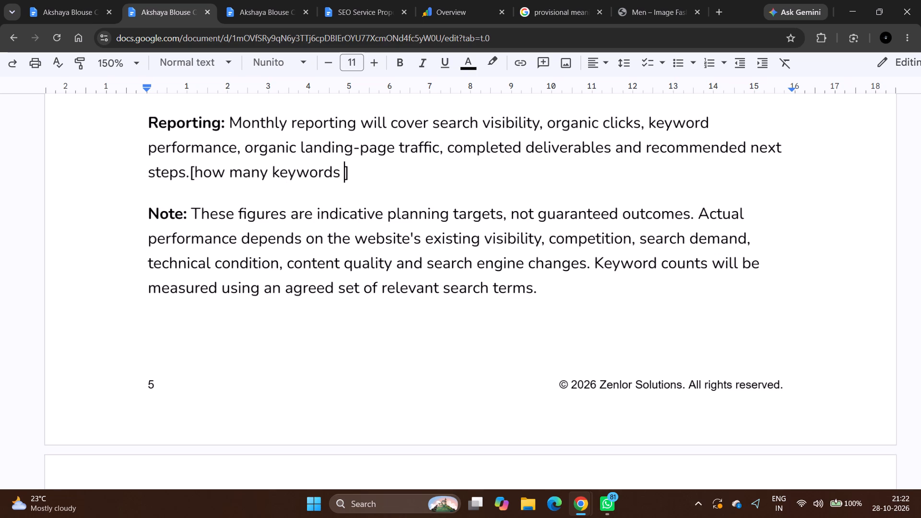
pyautogui.write('we have')
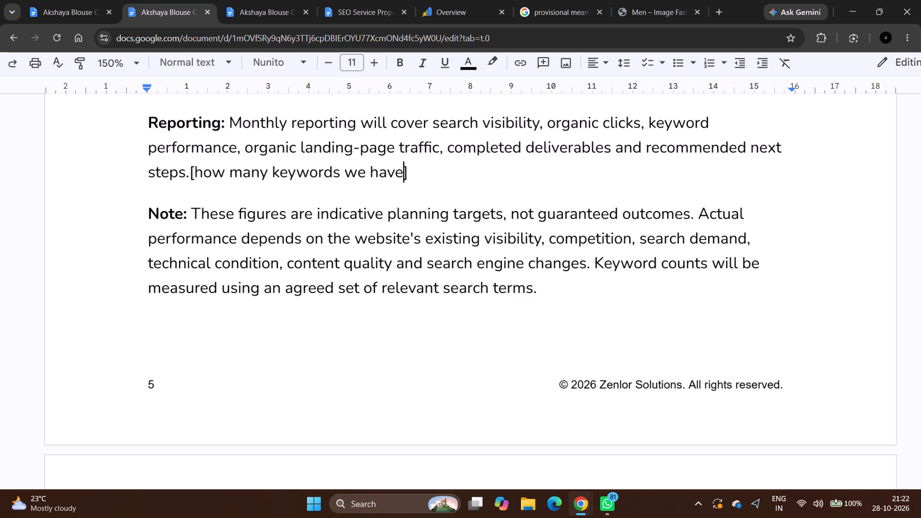
pyautogui.press('space')
pyautogui.press('p')
pyautogui.press('BackSpace')
pyautogui.write('optimized')
# Highlight the bracketed keyword note at the end of the Reporting paragraph in yellow.
pyautogui.moveTo(190, 173); pyautogui.dragTo(488, 177)
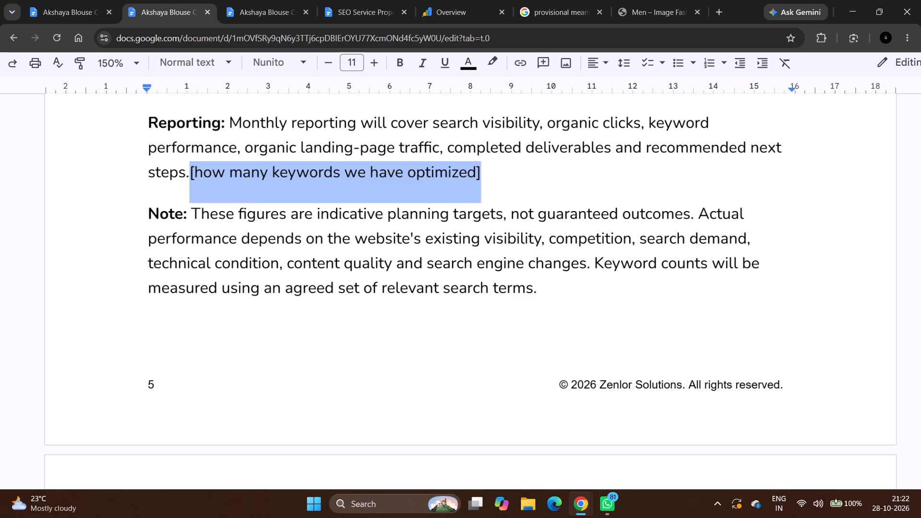
pyautogui.moveTo(488, 177); pyautogui.dragTo(484, 174)
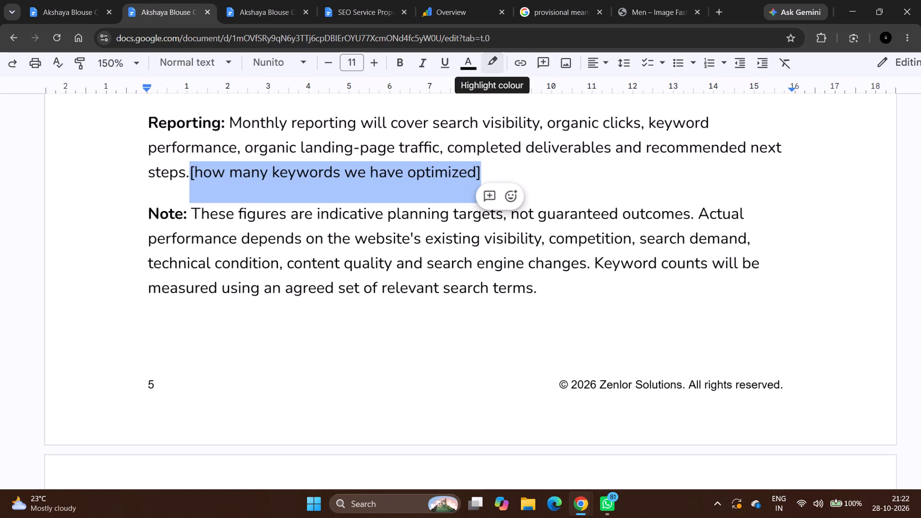
pyautogui.click(487, 64)
pyautogui.click(544, 124)
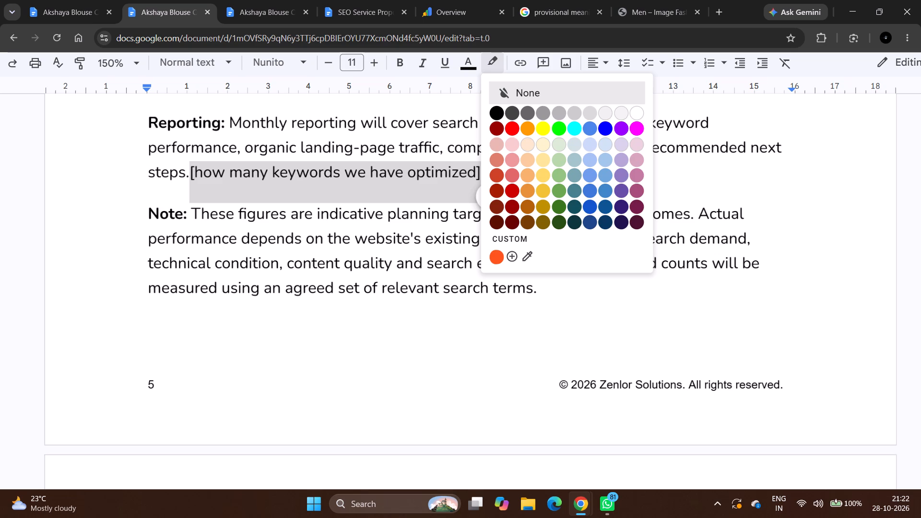
# Insert the word "add" before "how many keywords" inside the highlighted bracketed note.
pyautogui.click(197, 180)
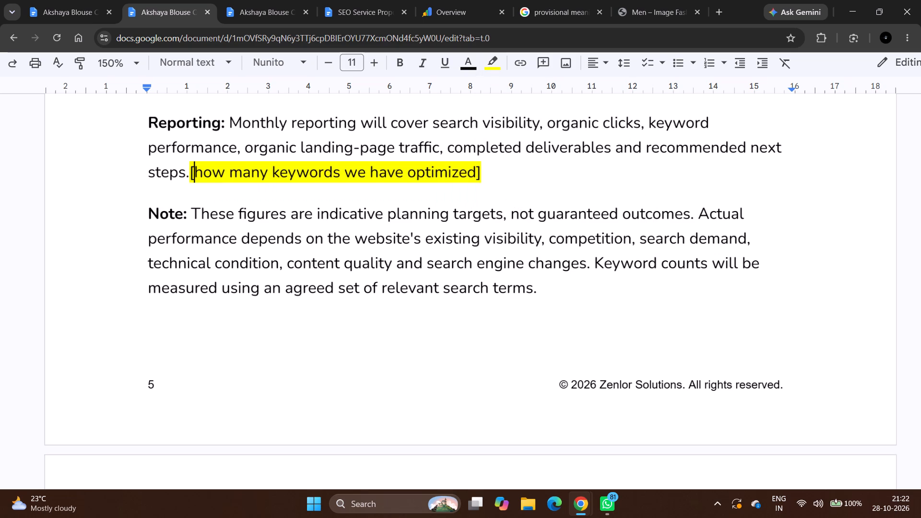
pyautogui.write('add')
pyautogui.press('space')
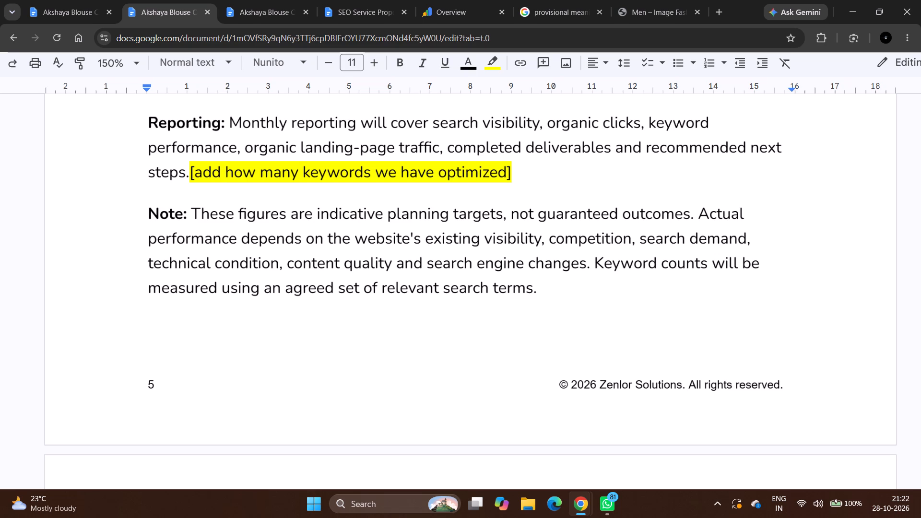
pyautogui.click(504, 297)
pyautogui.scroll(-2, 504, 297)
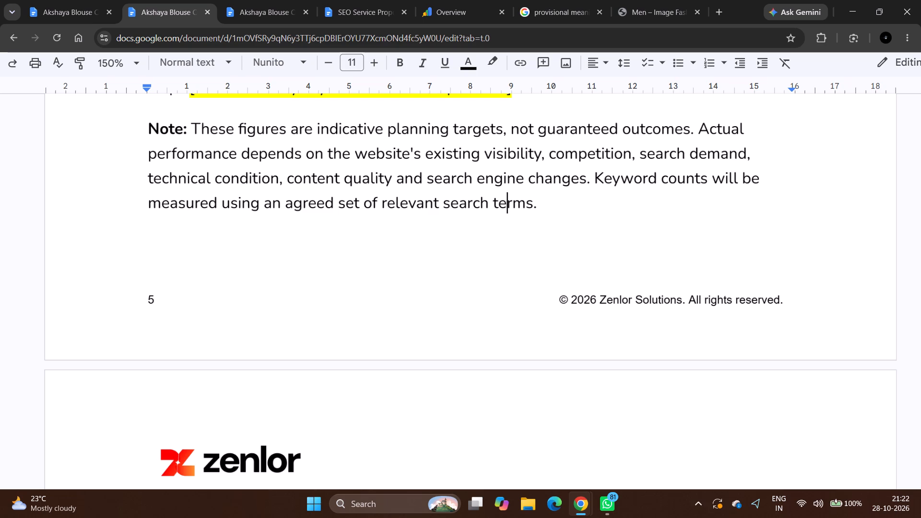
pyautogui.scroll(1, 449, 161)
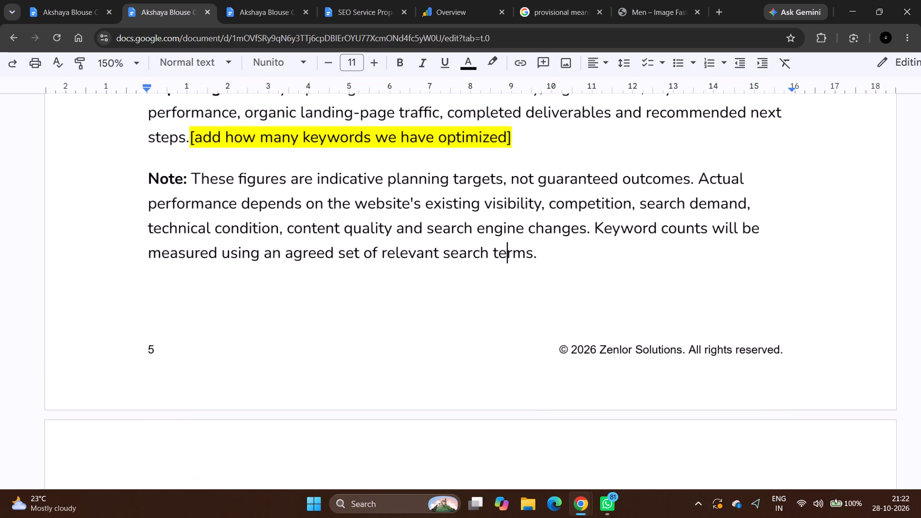
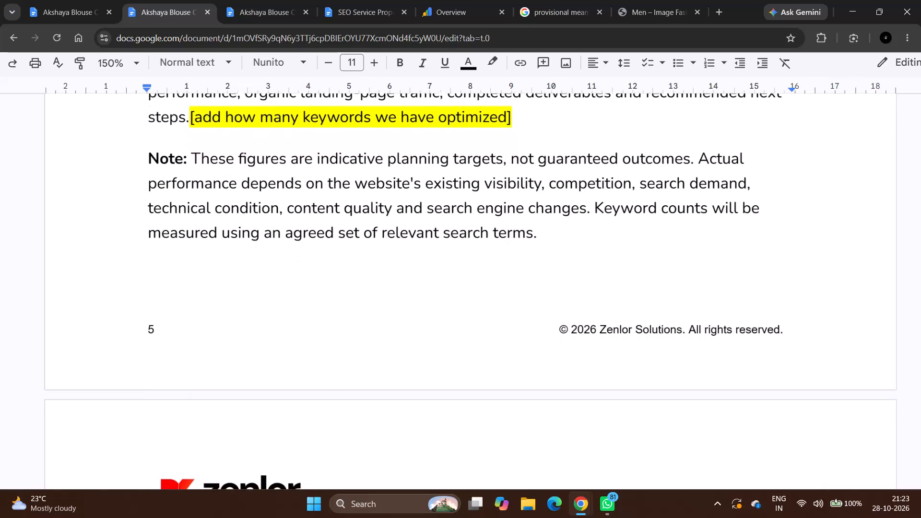
# Review the Note on indicative planning targets and continue to the Project Fees section of the proposal.
pyautogui.scroll(-1, 449, 161)
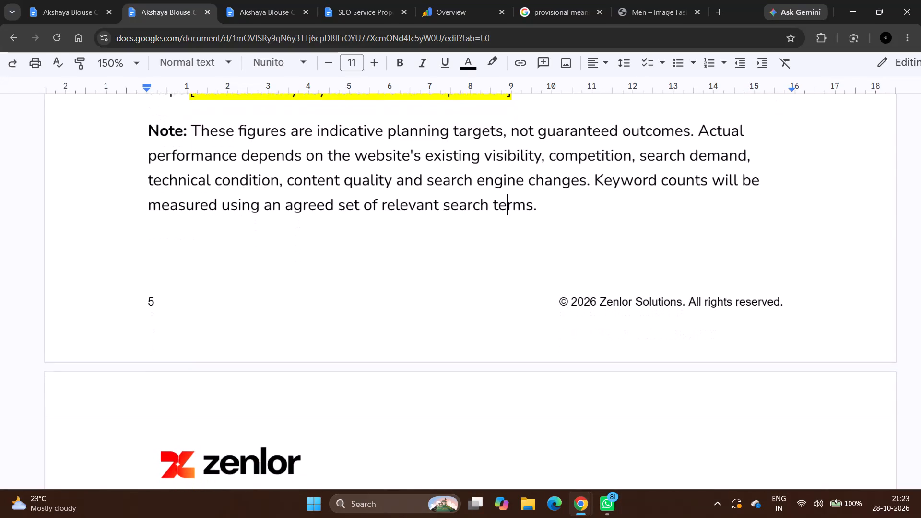
pyautogui.scroll(-3, 449, 161)
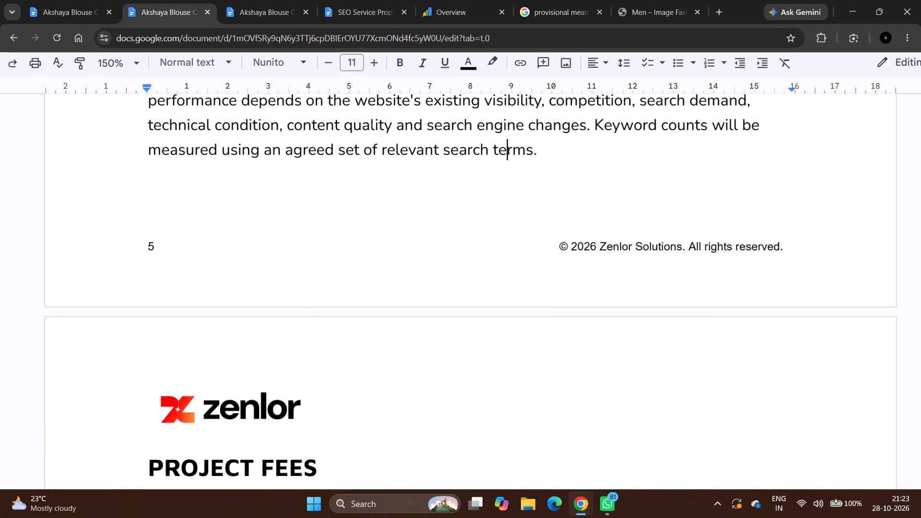
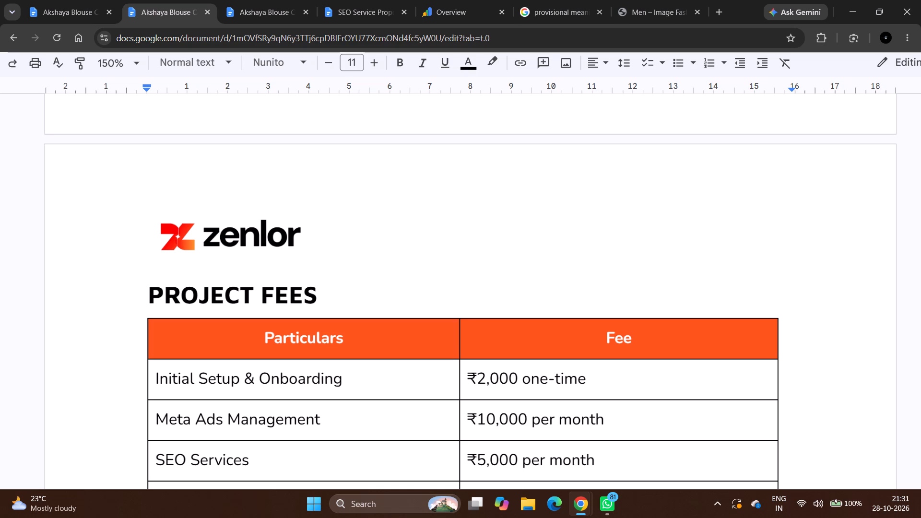
# Review the Project Fees table and the start of the Payment Terms list.
pyautogui.scroll(4, 466, 172)
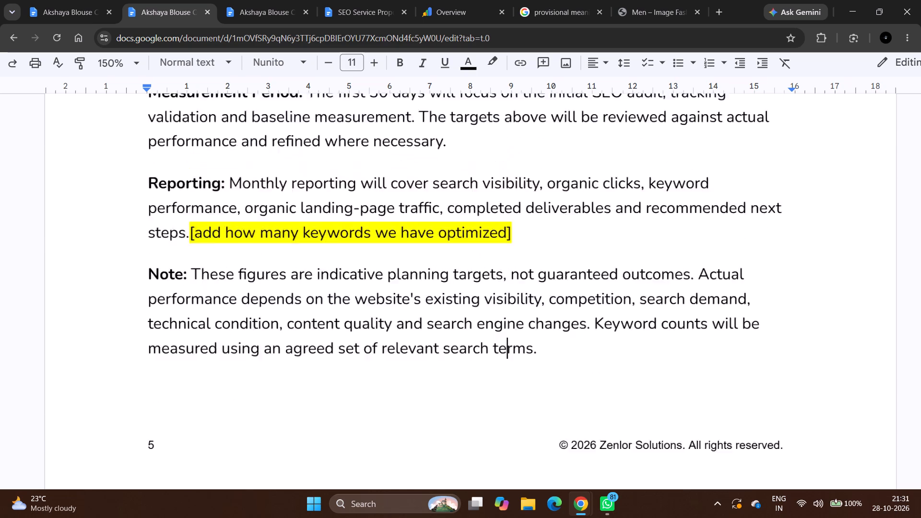
pyautogui.scroll(-2, 466, 172)
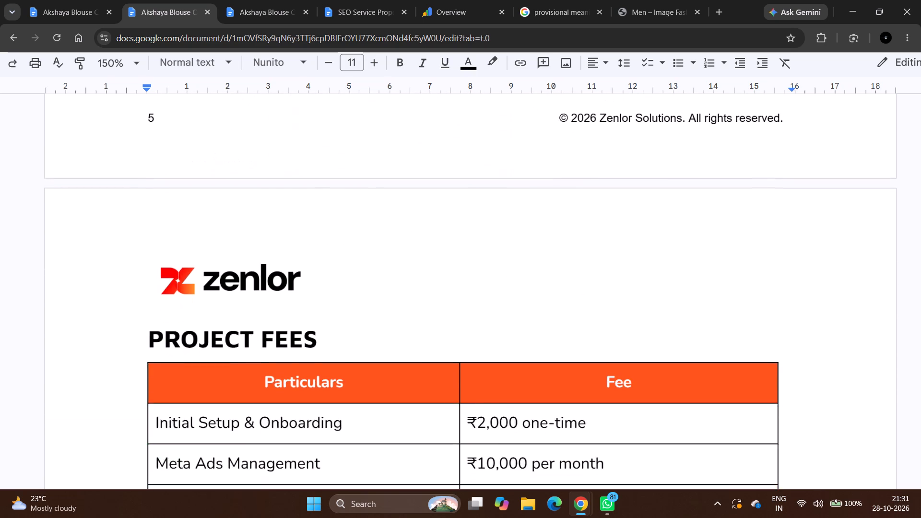
pyautogui.scroll(-2, 466, 172)
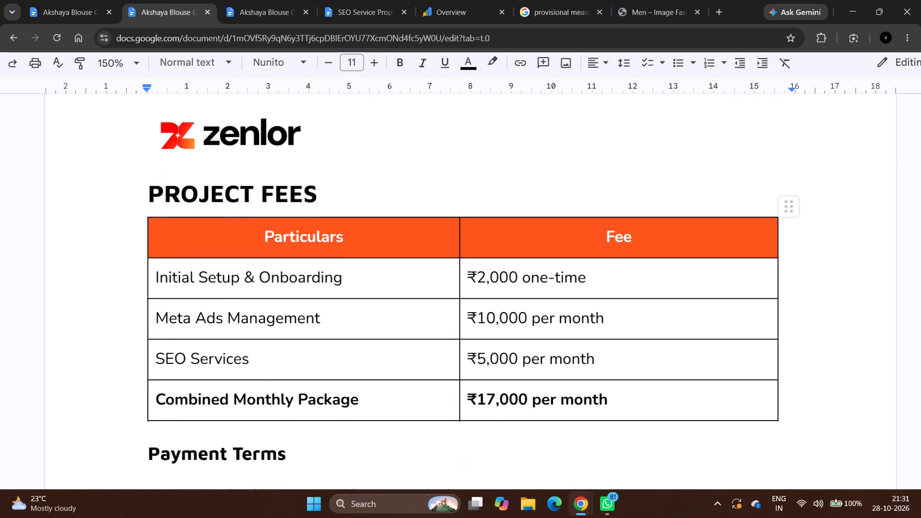
pyautogui.scroll(-1, 470, 240)
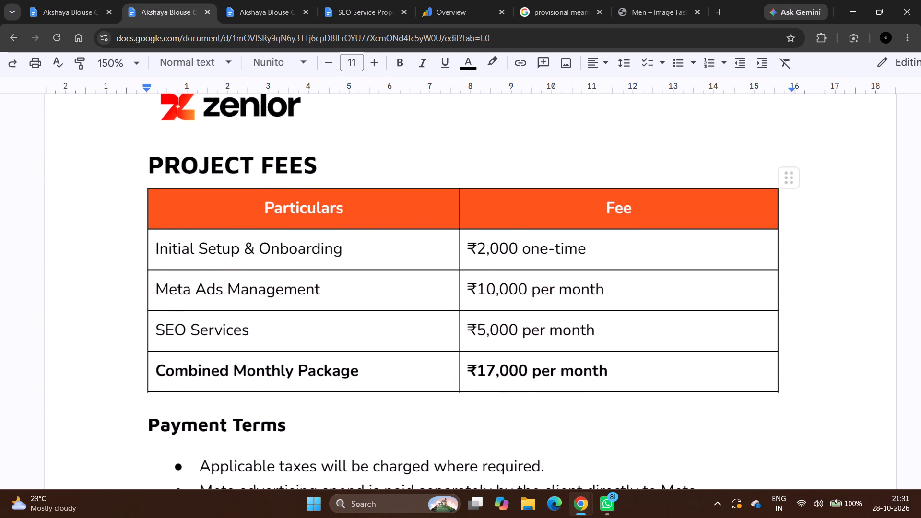
pyautogui.scroll(-2, 470, 240)
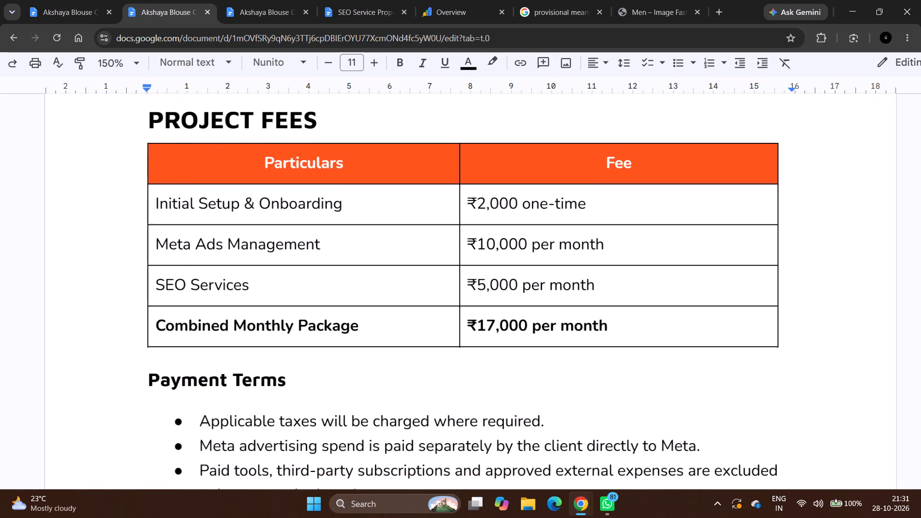
pyautogui.scroll(-1, 470, 240)
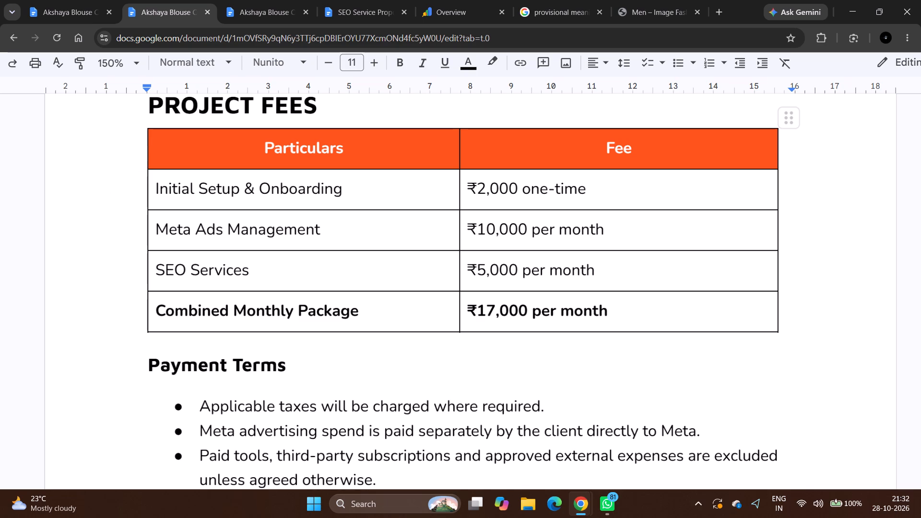
# Bold "GA4, Google Search Console, Google Tag Manager" in the Analytics & Tracking row of the Initial Setup & Onboarding table.
pyautogui.scroll(12, 451, 201)
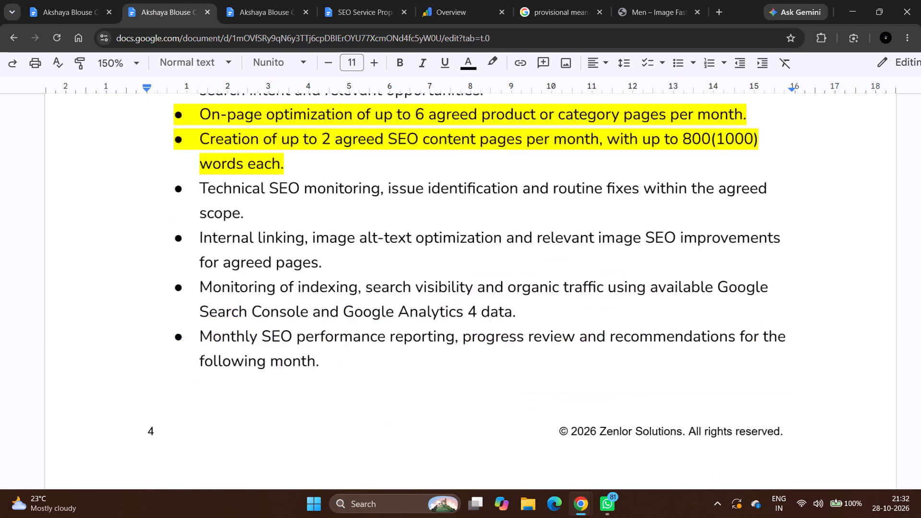
pyautogui.scroll(8, 451, 201)
pyautogui.scroll(3, 594, 183)
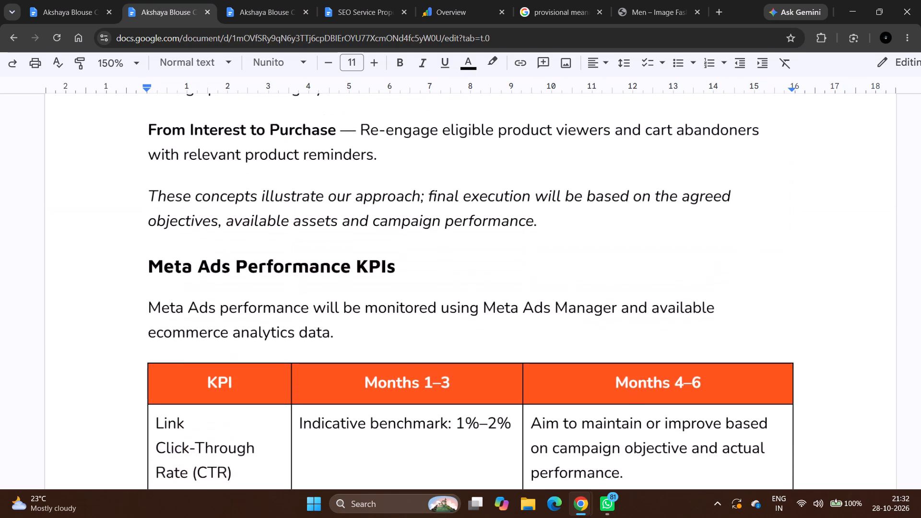
pyautogui.hscroll(3, 594, 183)
pyautogui.scroll(1, 594, 183)
pyautogui.hscroll(3, 594, 183)
pyautogui.scroll(4, 594, 183)
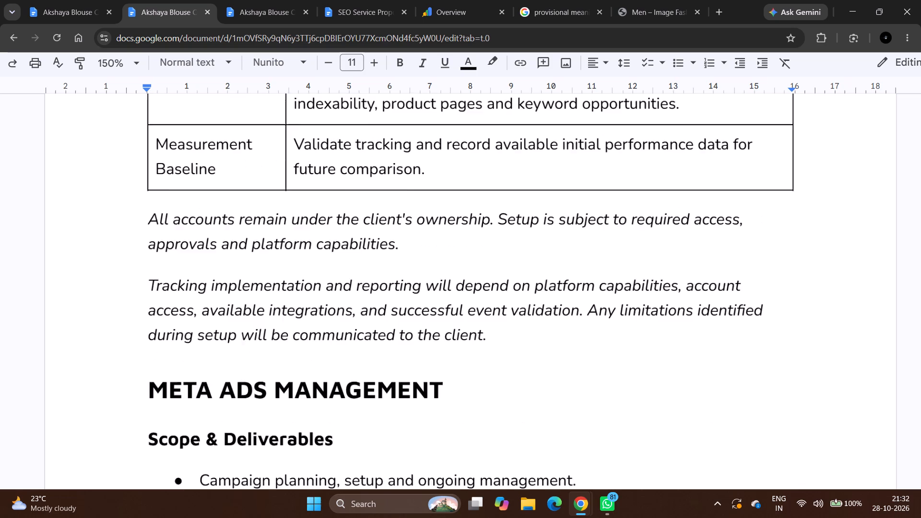
pyautogui.scroll(1, 594, 183)
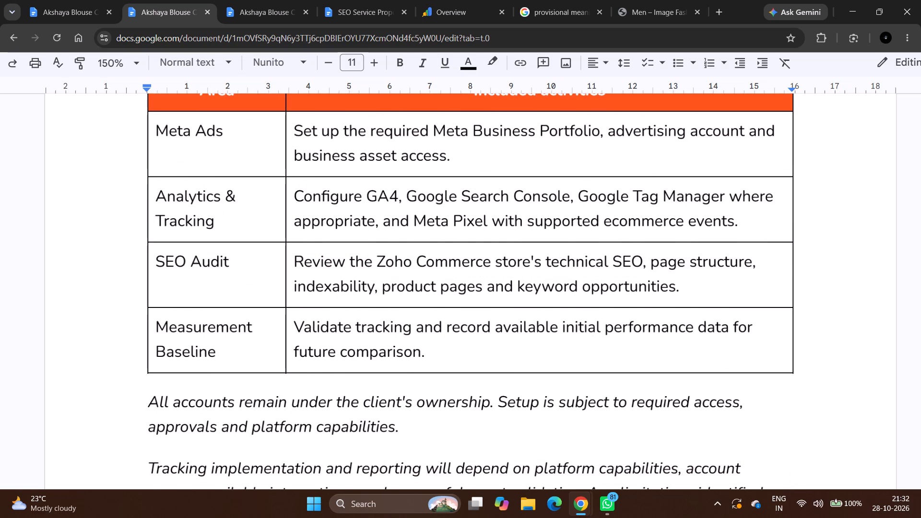
pyautogui.scroll(1, 528, 209)
pyautogui.scroll(2, 478, 208)
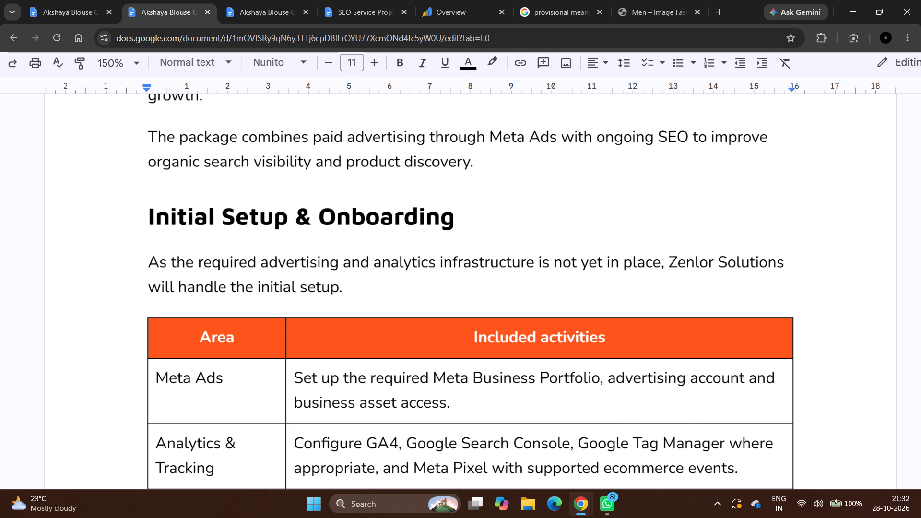
pyautogui.scroll(-1, 478, 208)
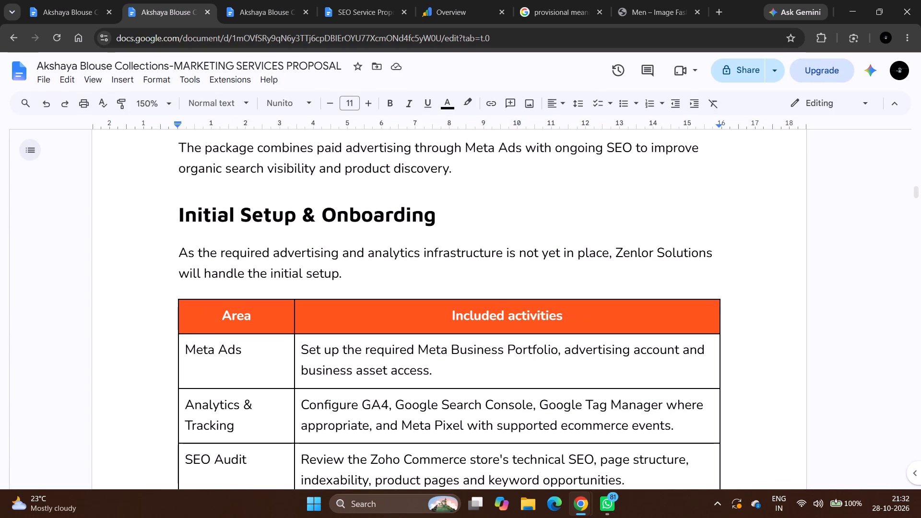
pyautogui.scroll(-1, 273, 245)
pyautogui.scroll(-1, 361, 390)
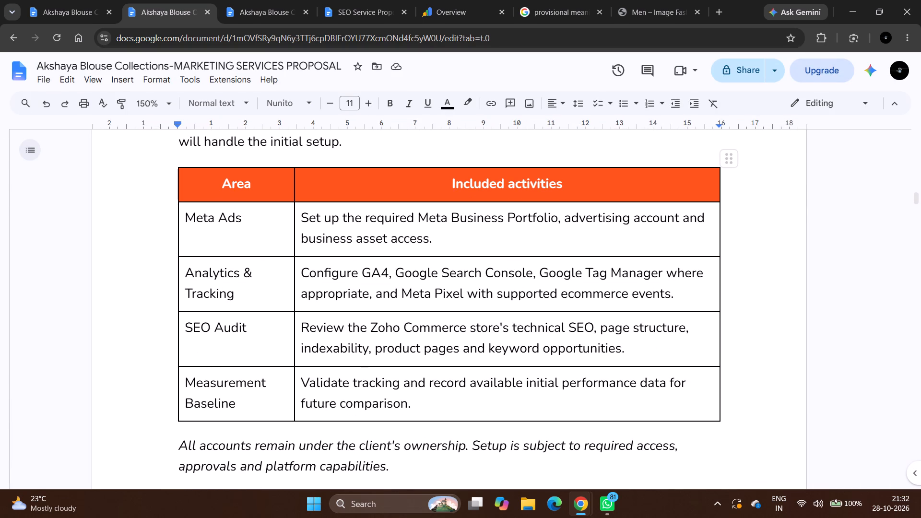
pyautogui.moveTo(362, 271); pyautogui.dragTo(488, 271)
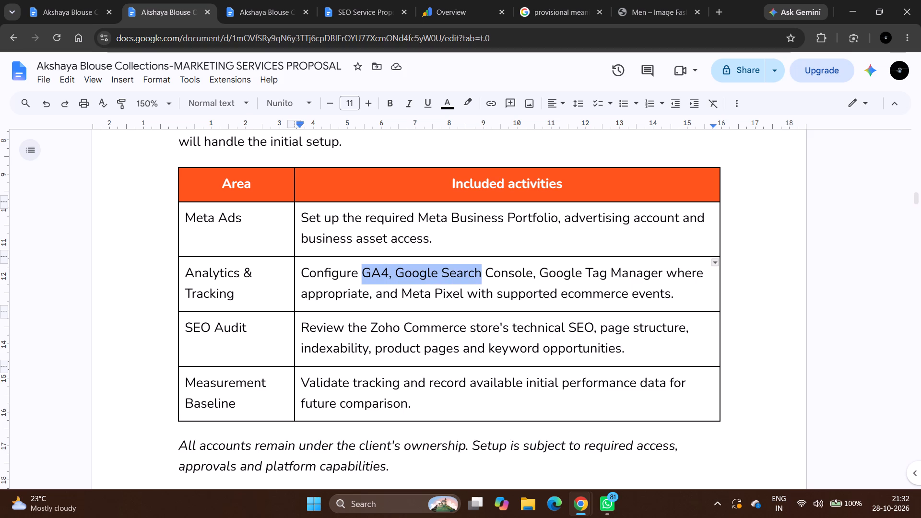
pyautogui.moveTo(488, 271); pyautogui.dragTo(656, 272)
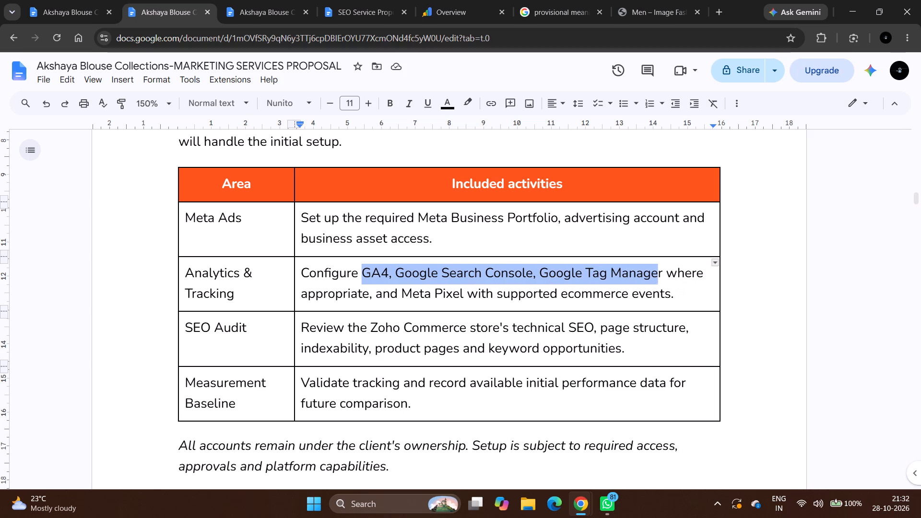
pyautogui.hotkey('shift', 'Right')
pyautogui.hotkey('ctrl', 'b')
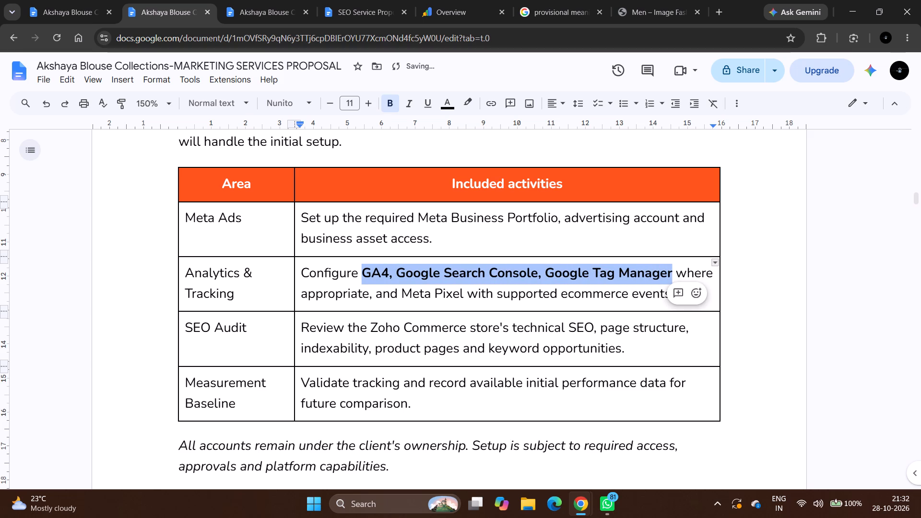
pyautogui.click(618, 275)
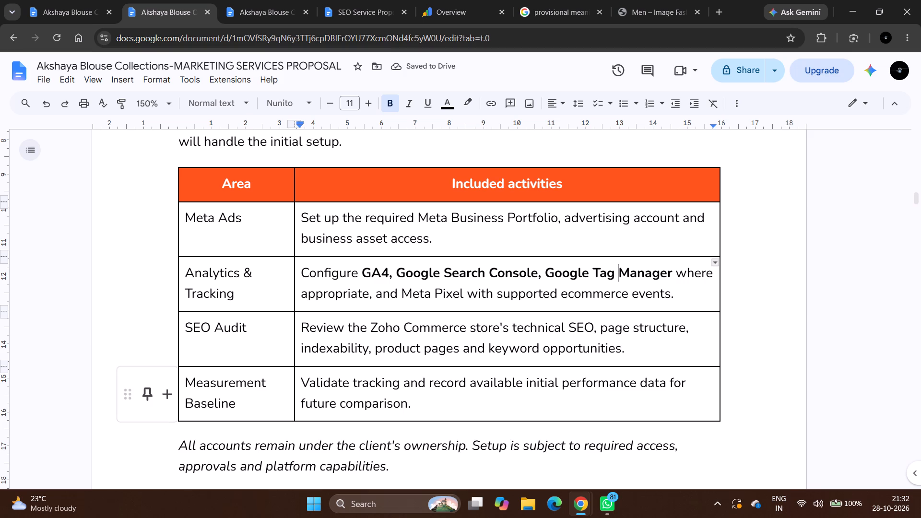
# Bold "Meta Pixel" in the Analytics & Tracking row of the Initial Setup & Onboarding table.
pyautogui.scroll(1, 307, 368)
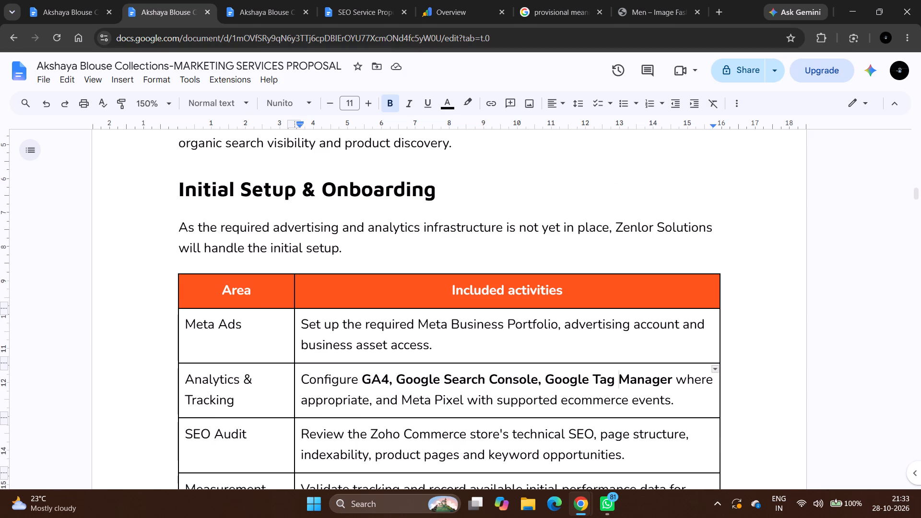
pyautogui.scroll(-2, 313, 332)
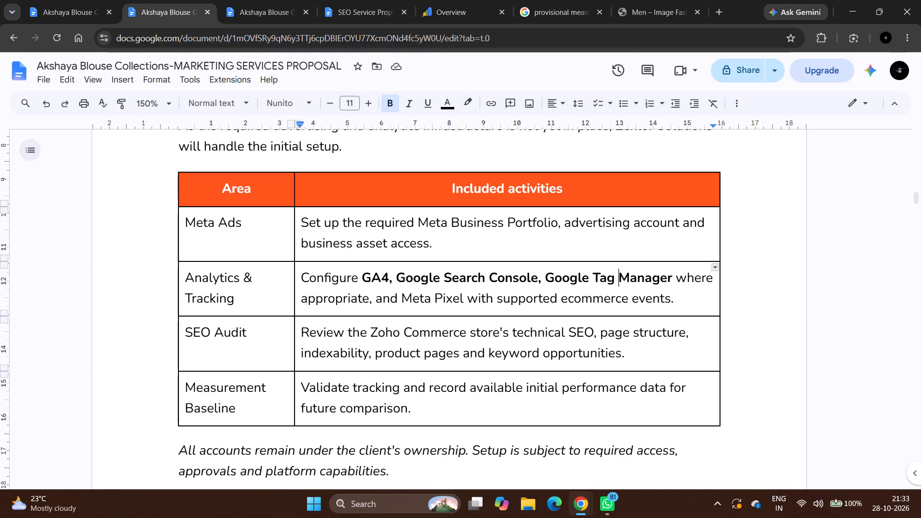
pyautogui.moveTo(402, 299); pyautogui.dragTo(460, 295)
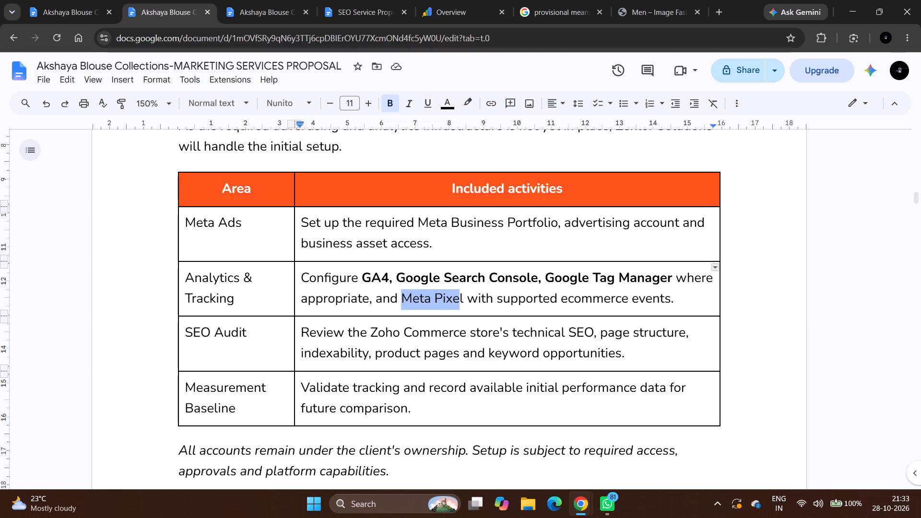
pyautogui.moveTo(460, 295); pyautogui.dragTo(462, 295)
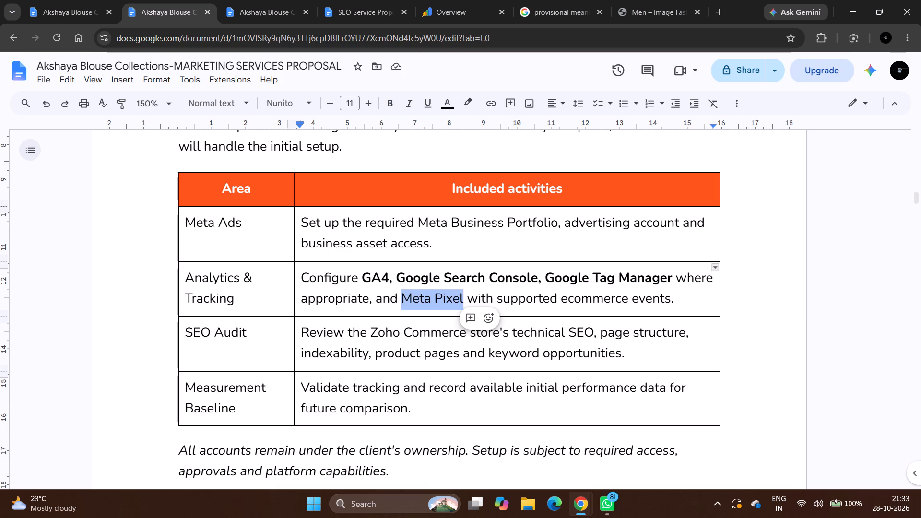
pyautogui.hotkey('ctrl', 'b')
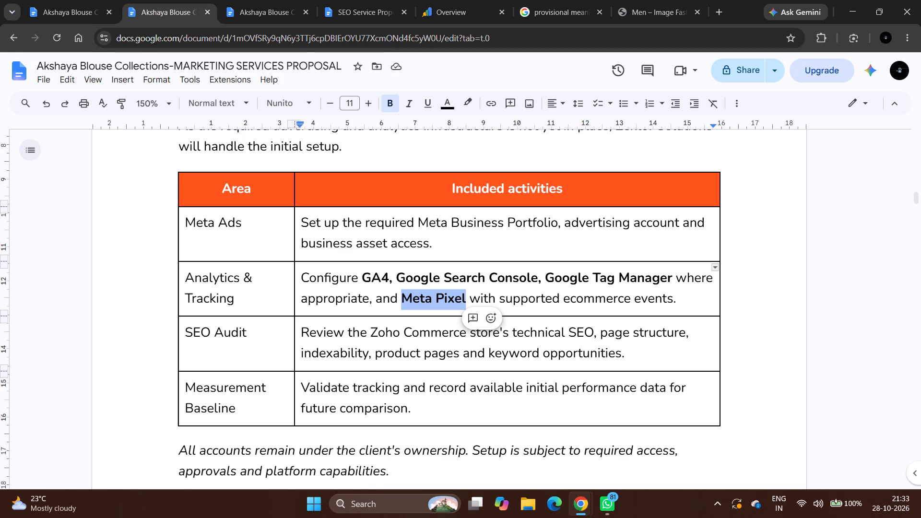
pyautogui.click(496, 225)
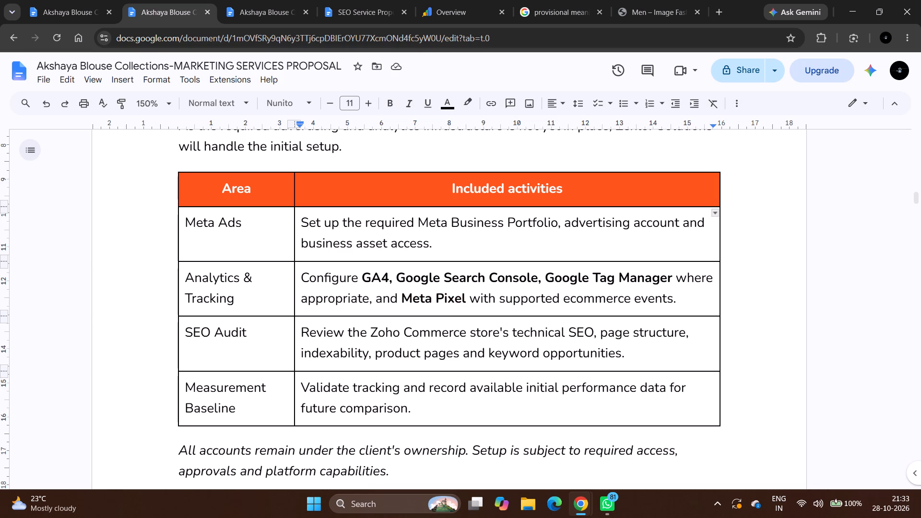
# Bold "Meta Business Portfolio" and "advertising account" in the Meta Ads row's included activities.
pyautogui.moveTo(416, 222); pyautogui.dragTo(502, 228)
pyautogui.click(502, 228)
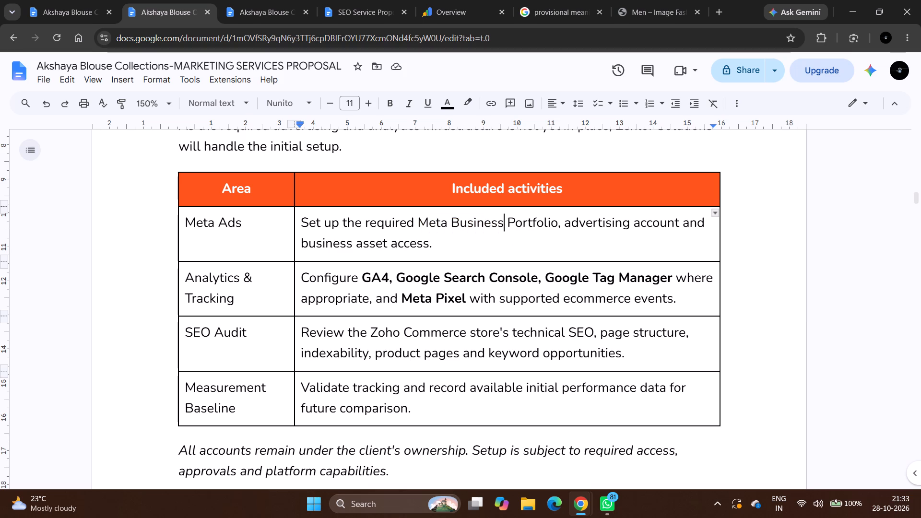
pyautogui.moveTo(557, 223); pyautogui.dragTo(424, 220)
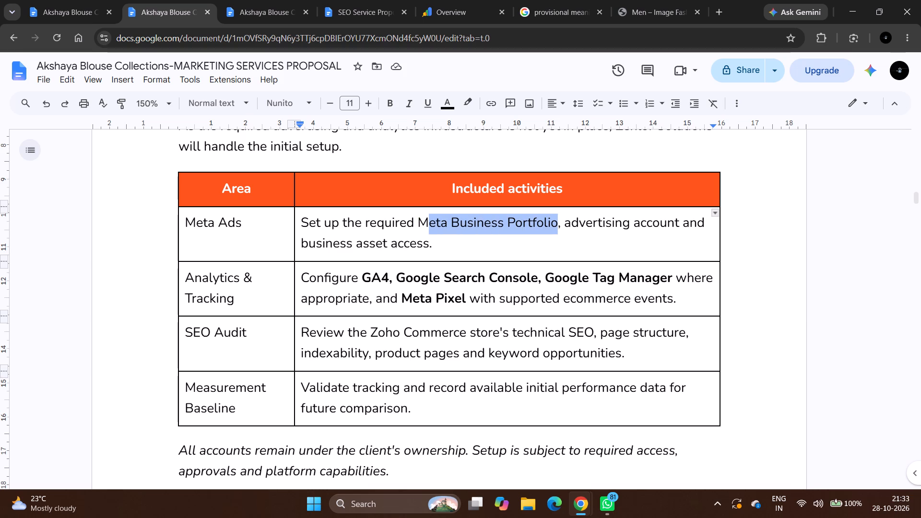
pyautogui.moveTo(424, 220); pyautogui.dragTo(422, 220)
pyautogui.hotkey('ctrl', 'b')
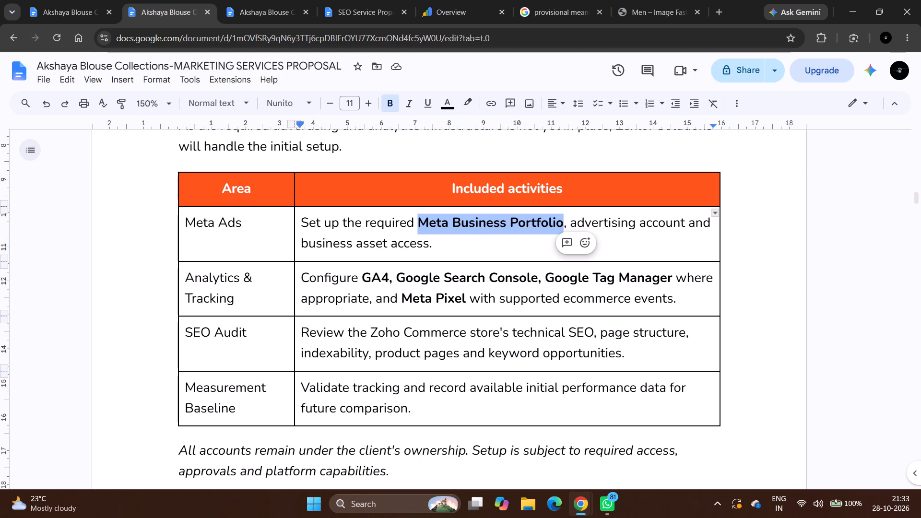
pyautogui.moveTo(572, 222); pyautogui.dragTo(684, 222)
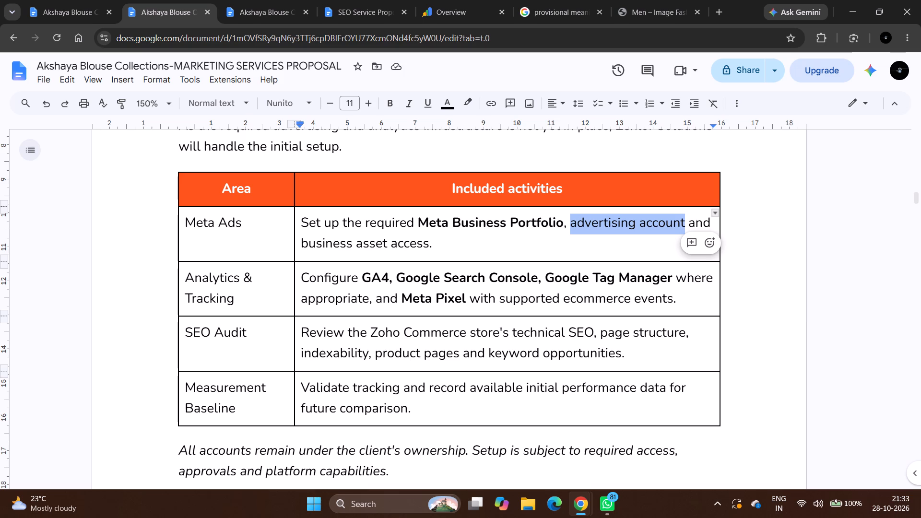
pyautogui.hotkey('ctrl', 'b')
pyautogui.click(417, 238)
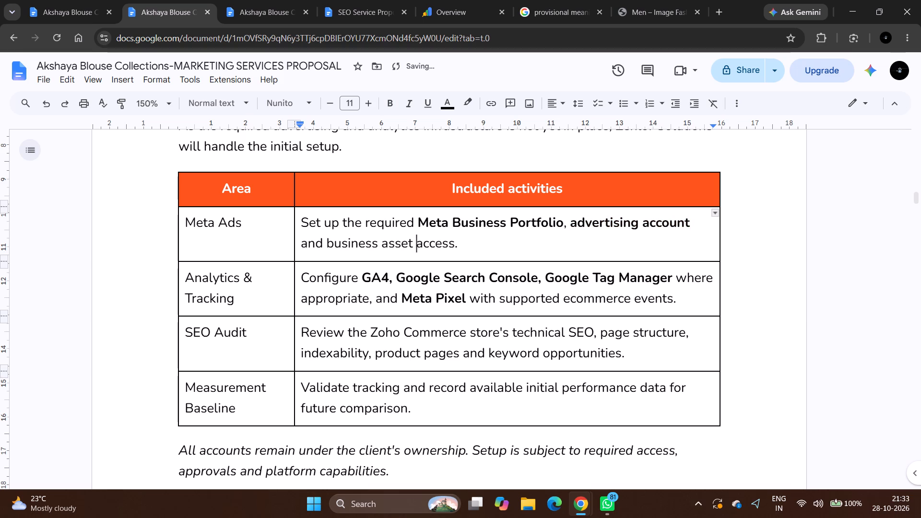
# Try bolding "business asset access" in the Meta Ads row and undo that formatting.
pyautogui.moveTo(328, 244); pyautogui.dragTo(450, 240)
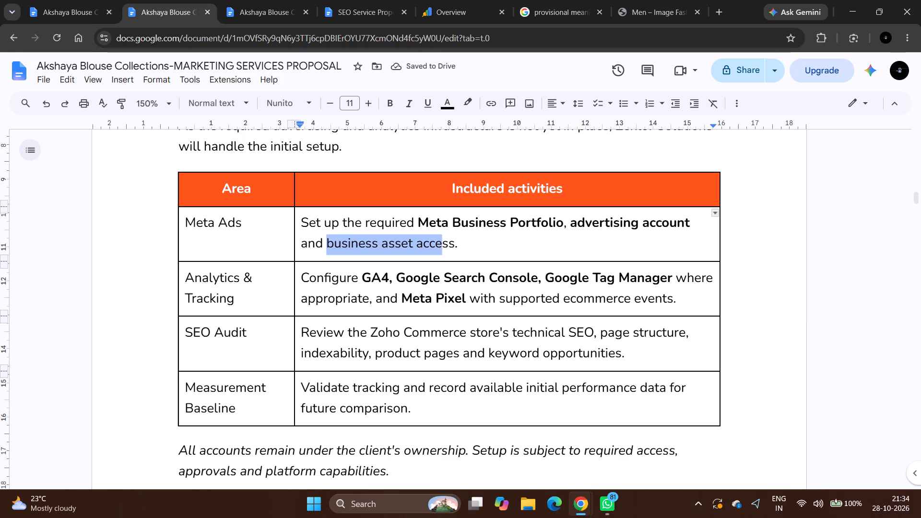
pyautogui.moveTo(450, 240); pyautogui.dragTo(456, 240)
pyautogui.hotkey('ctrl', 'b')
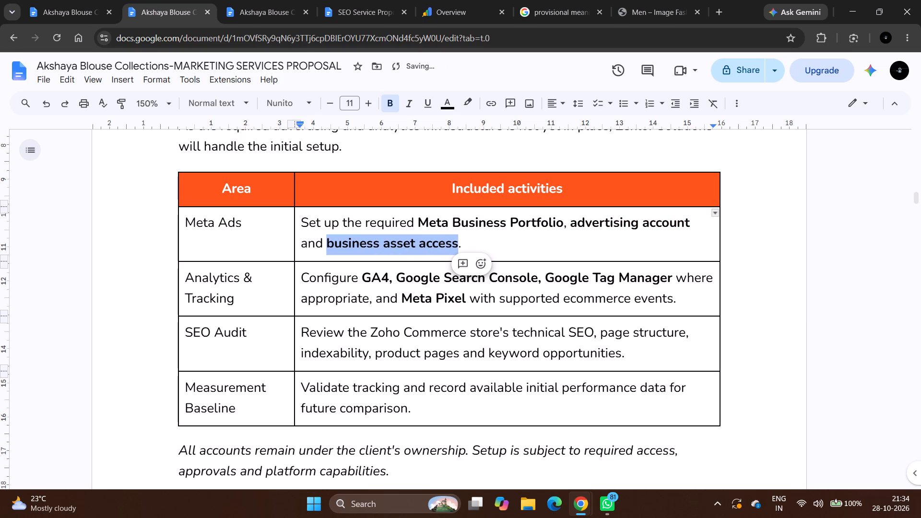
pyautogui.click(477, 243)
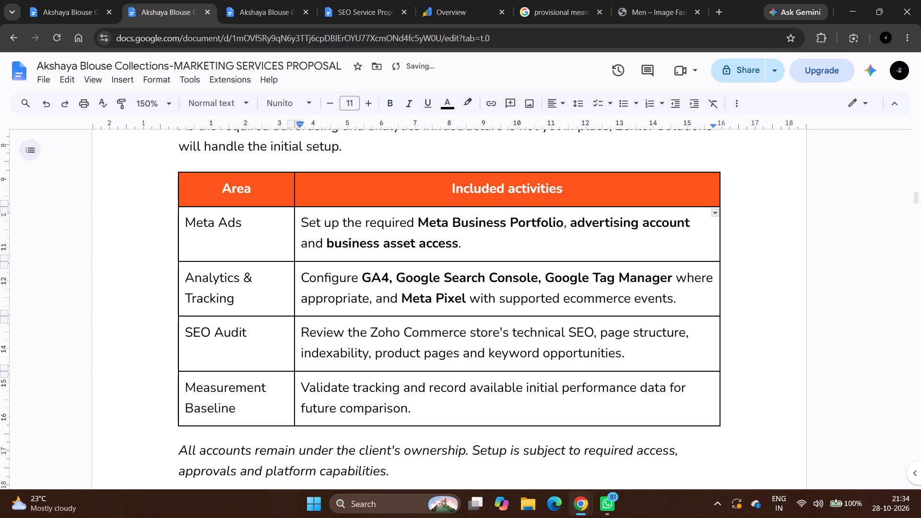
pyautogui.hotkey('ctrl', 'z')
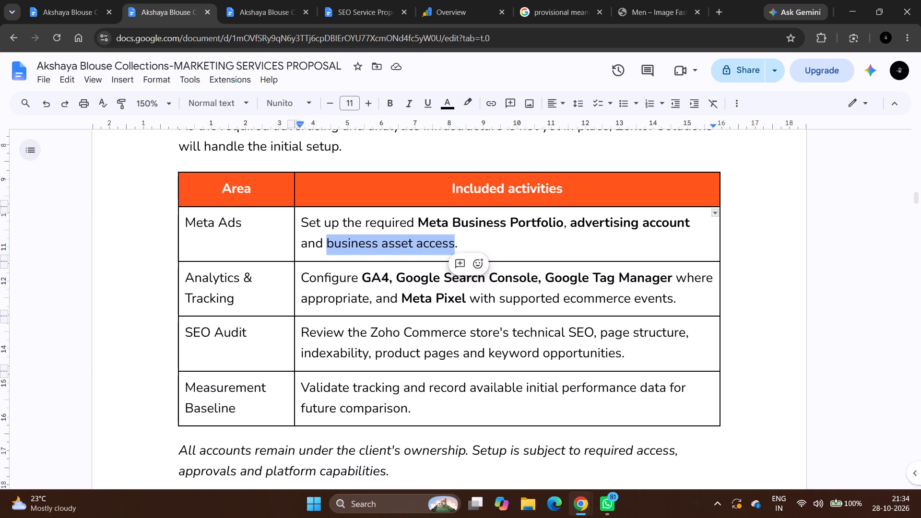
# Highlight the text of the entire Measurement Baseline row in yellow in the Initial Setup & Onboarding table.
pyautogui.scroll(-1, 490, 318)
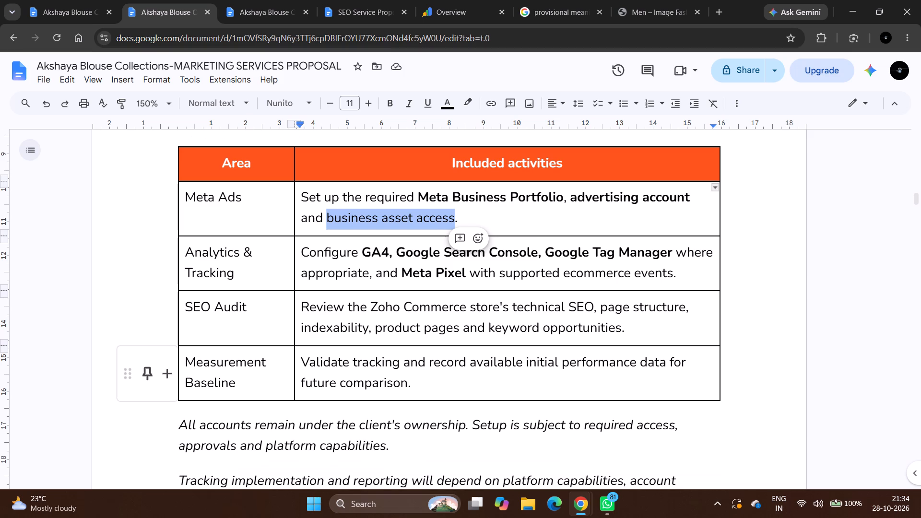
pyautogui.moveTo(187, 359); pyautogui.dragTo(396, 376)
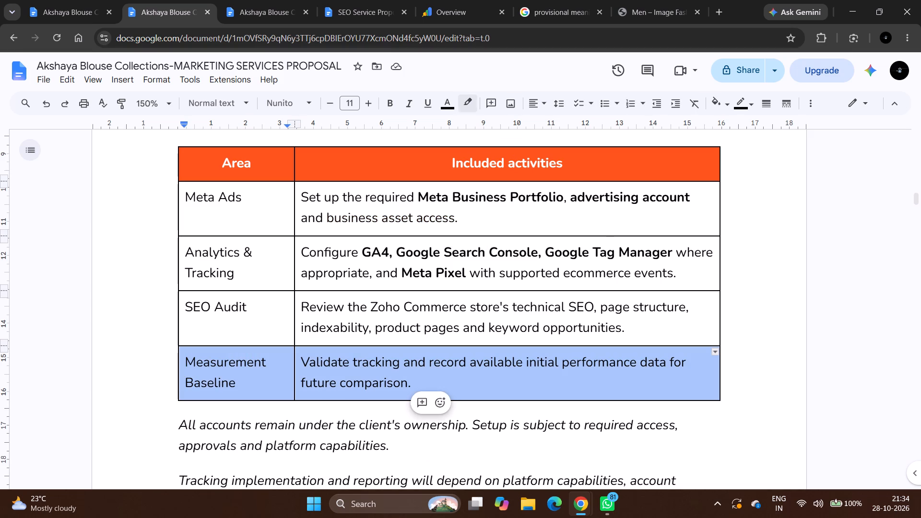
pyautogui.click(466, 107)
pyautogui.click(511, 153)
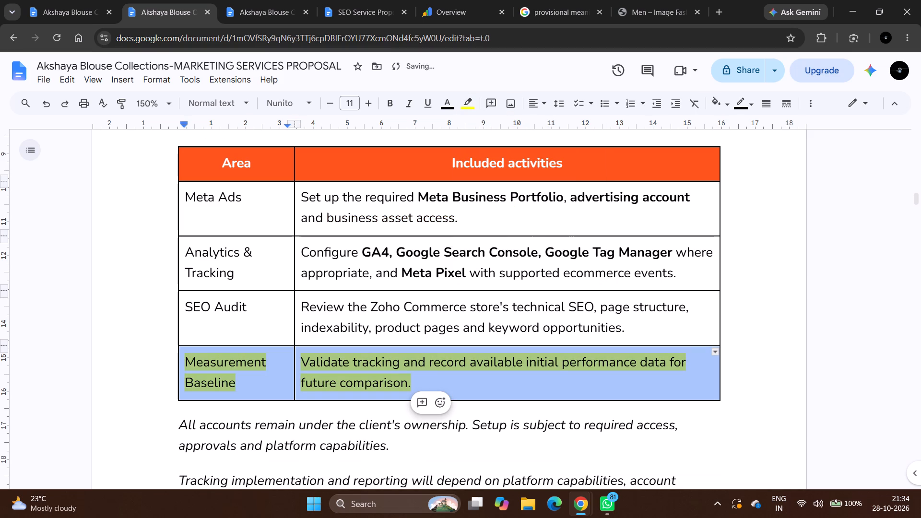
pyautogui.click(500, 411)
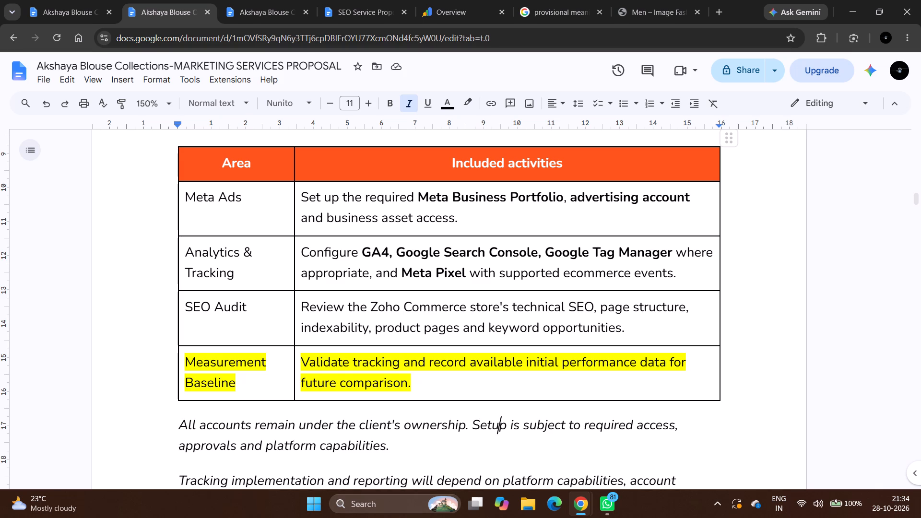
# Return to the Project Fees section and examine the fee table and Payment Terms.
pyautogui.scroll(-4, 426, 456)
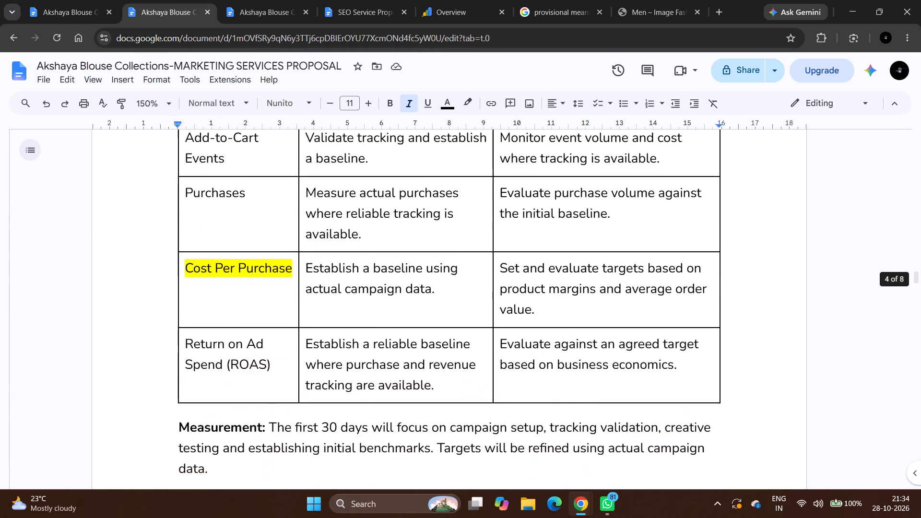
pyautogui.scroll(-2, 426, 456)
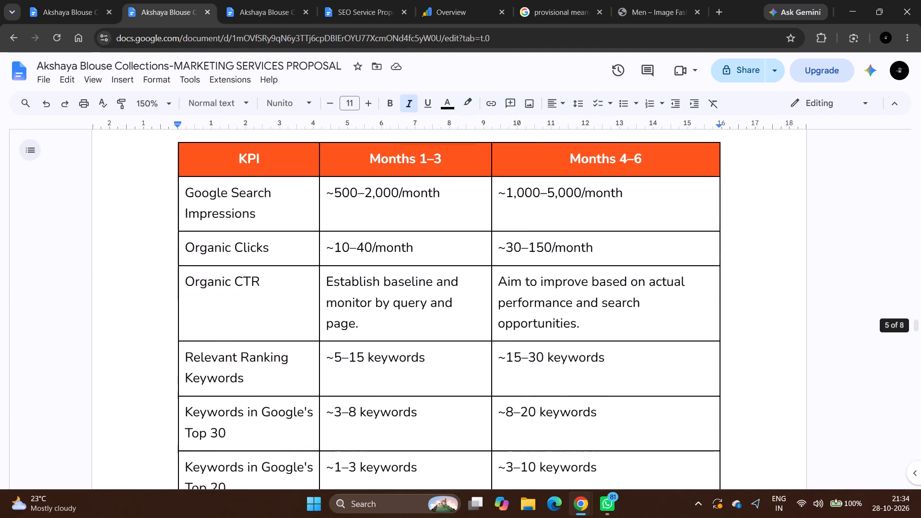
pyautogui.scroll(-3, 426, 456)
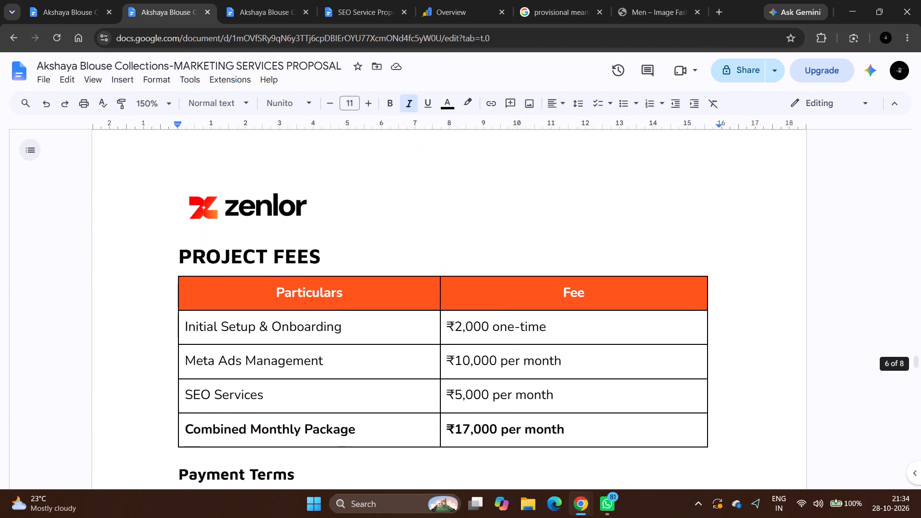
pyautogui.scroll(-3, 426, 456)
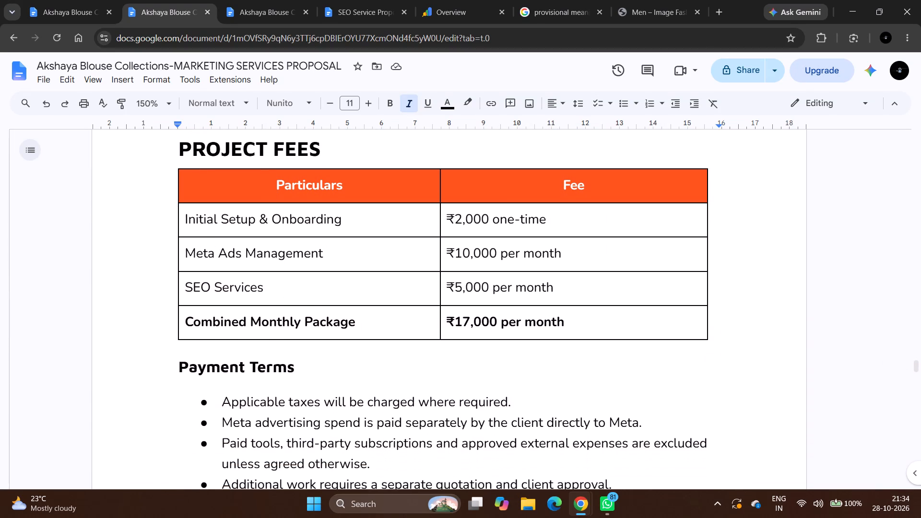
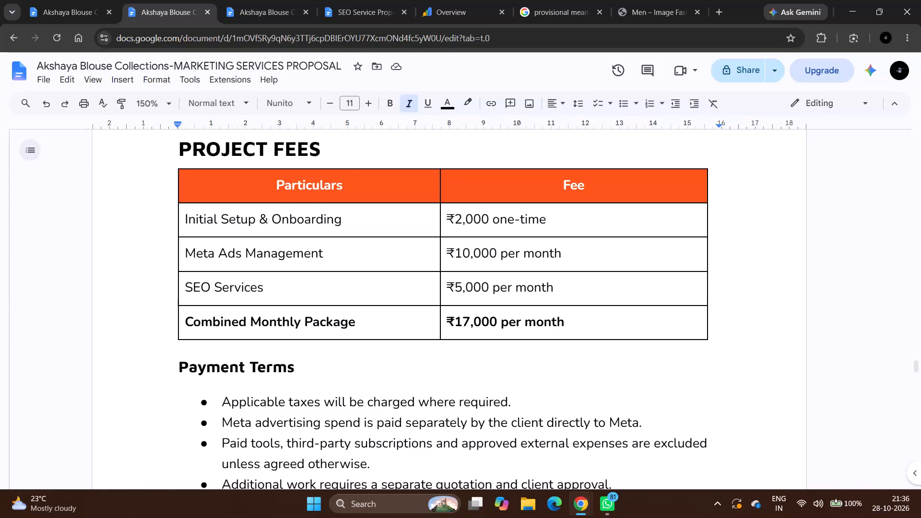
# Highlight the "PROJECT FEES" heading above the fee table in yellow.
pyautogui.moveTo(326, 144); pyautogui.dragTo(182, 141)
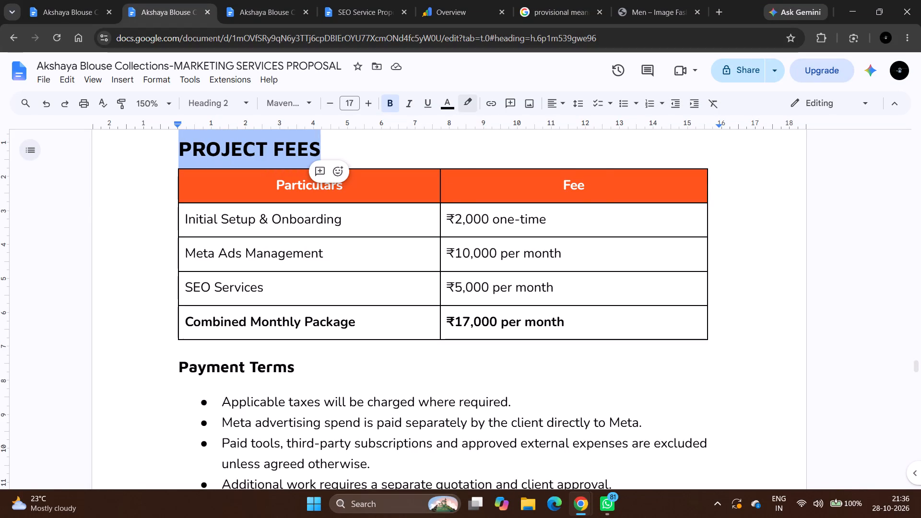
pyautogui.click(469, 107)
pyautogui.click(510, 155)
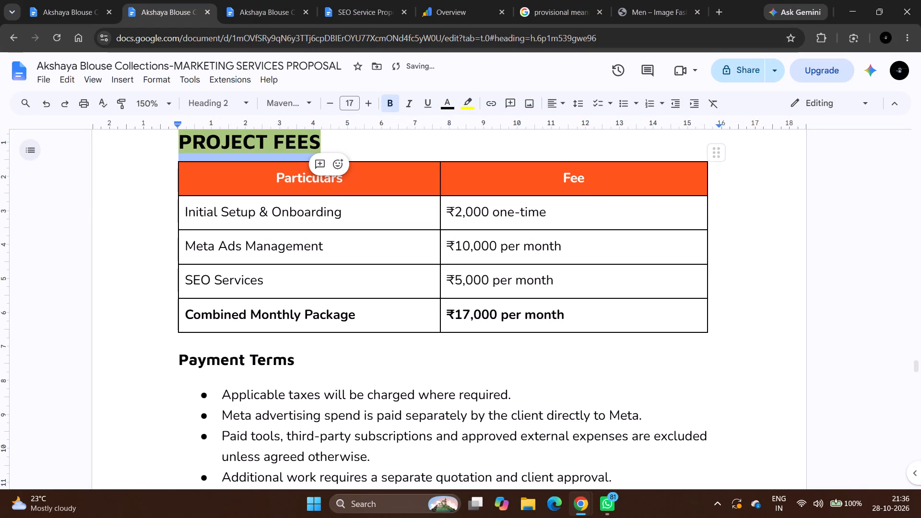
pyautogui.click(533, 305)
pyautogui.scroll(-1, 533, 305)
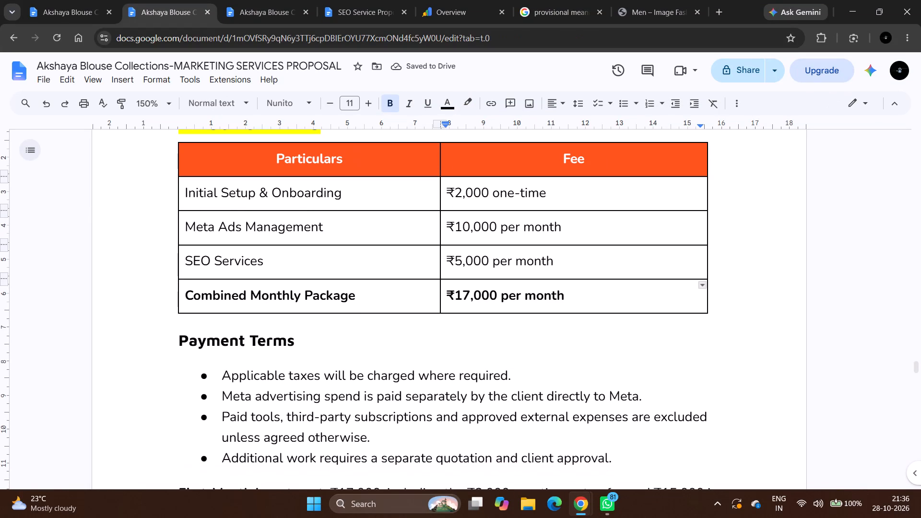